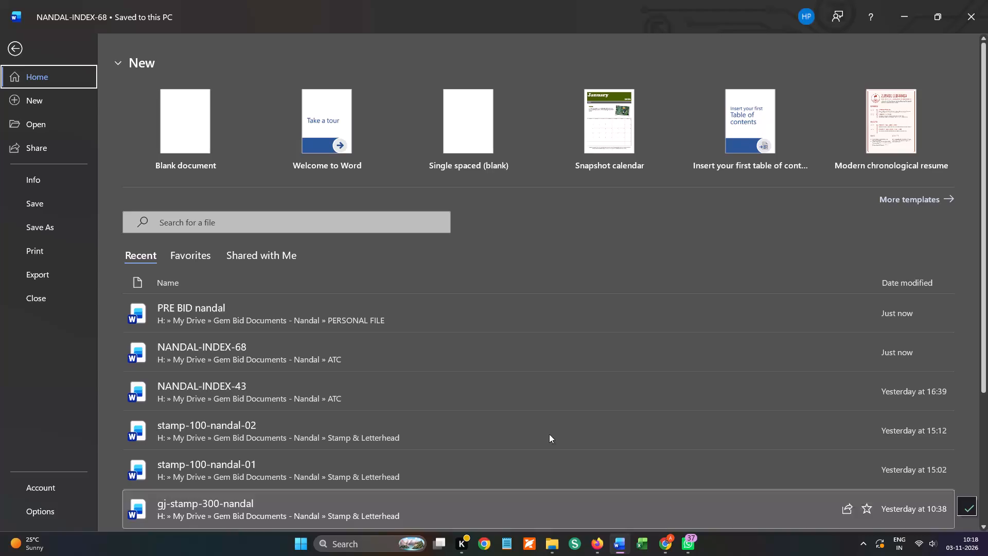
Open the GEM-ORDER-FILE-NANDAL Word document from the word files subfolder of Undertaking in Gem Bid Documents - Nandal.
{"action": "left_click", "coordinate": [557, 541]}
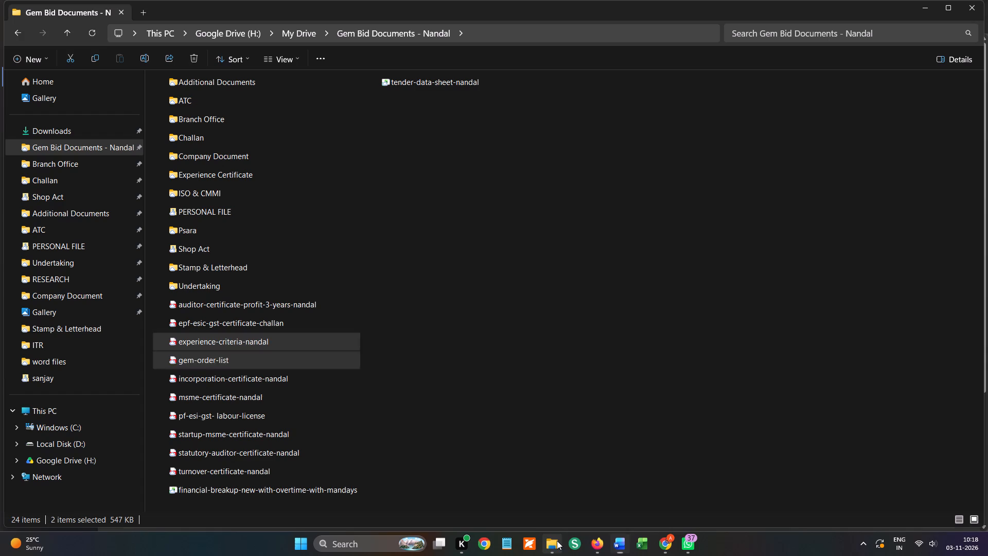
{"action": "left_click", "coordinate": [78, 145]}
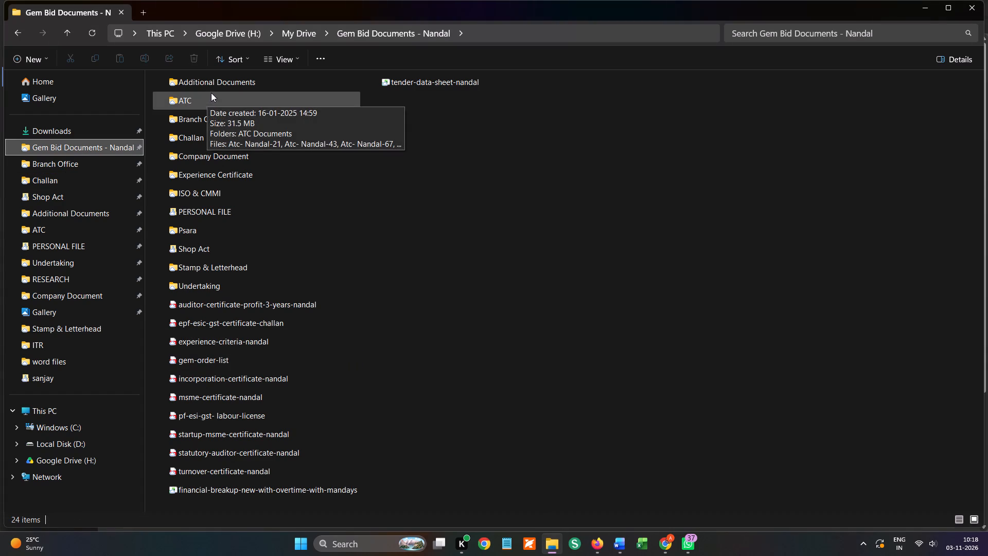
{"action": "left_click", "coordinate": [214, 276]}
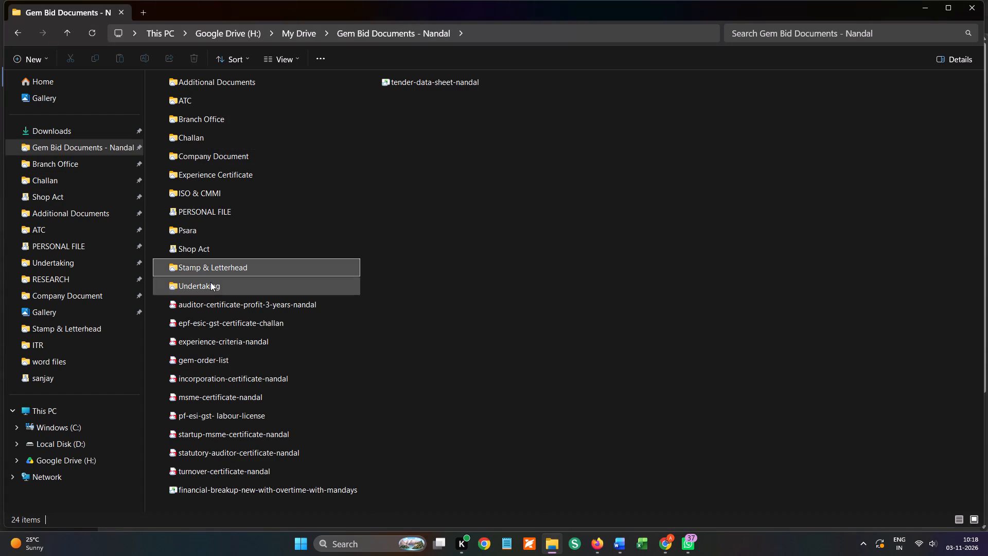
{"action": "double_click", "coordinate": [210, 282]}
{"action": "left_click", "coordinate": [216, 91]}
{"action": "double_click", "coordinate": [216, 93]}
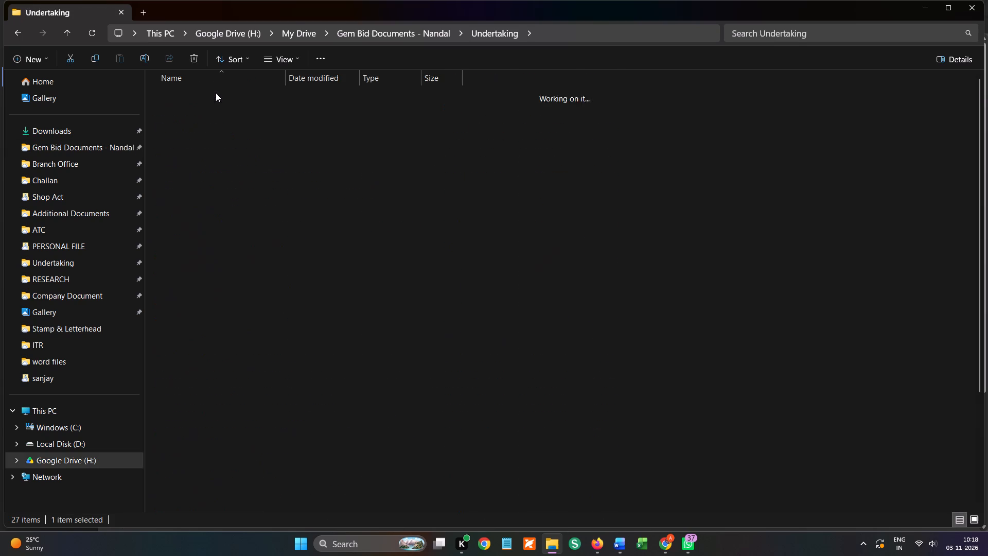
{"action": "left_click", "coordinate": [78, 136]}
{"action": "left_click", "coordinate": [89, 146]}
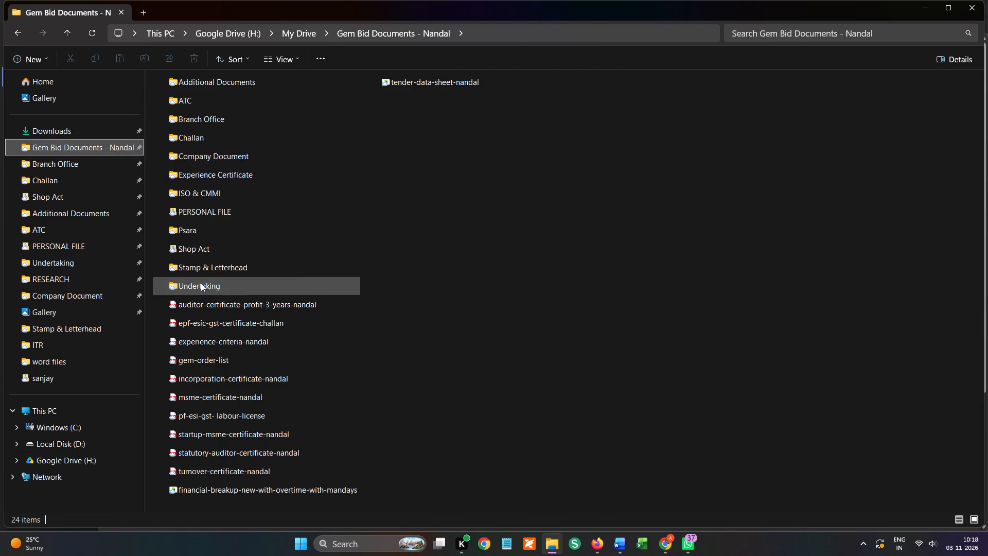
{"action": "double_click", "coordinate": [201, 282]}
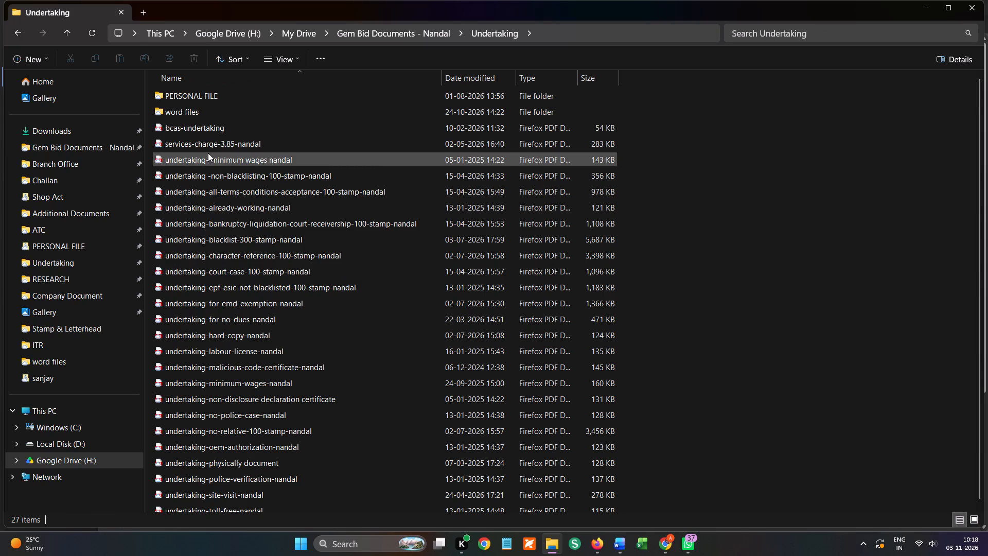
{"action": "double_click", "coordinate": [198, 111]}
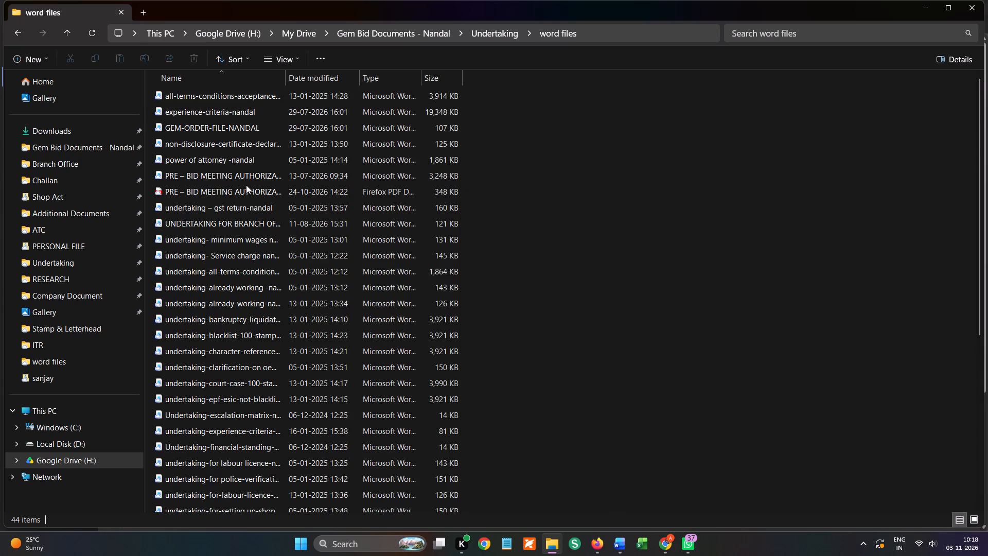
{"action": "double_click", "coordinate": [220, 130]}
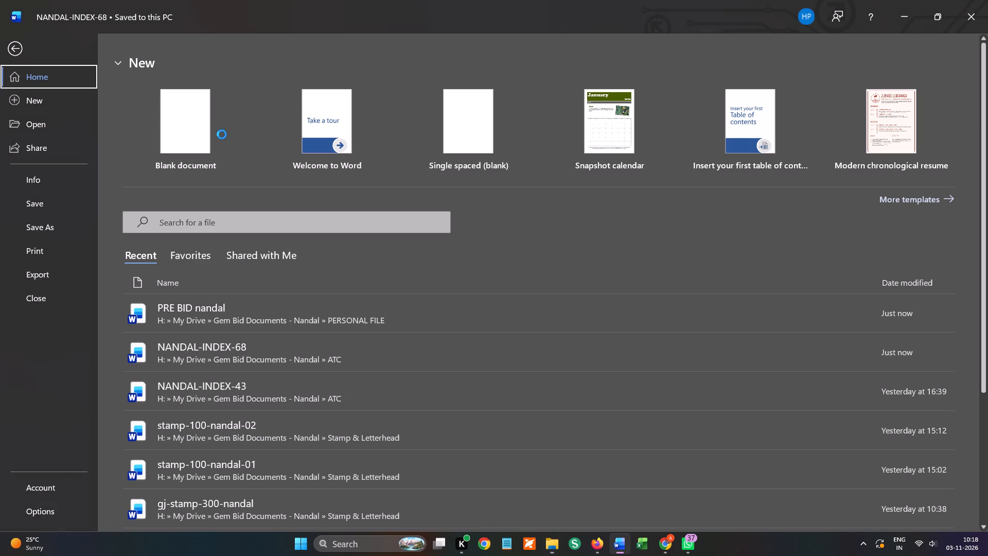
Widen the QTY column of the CONTRACT-ORDER-LIST table slightly by moving its border into the PROFILE column.
{"action": "scroll", "coordinate": [514, 305], "scroll_direction": "down", "scroll_amount": 8}
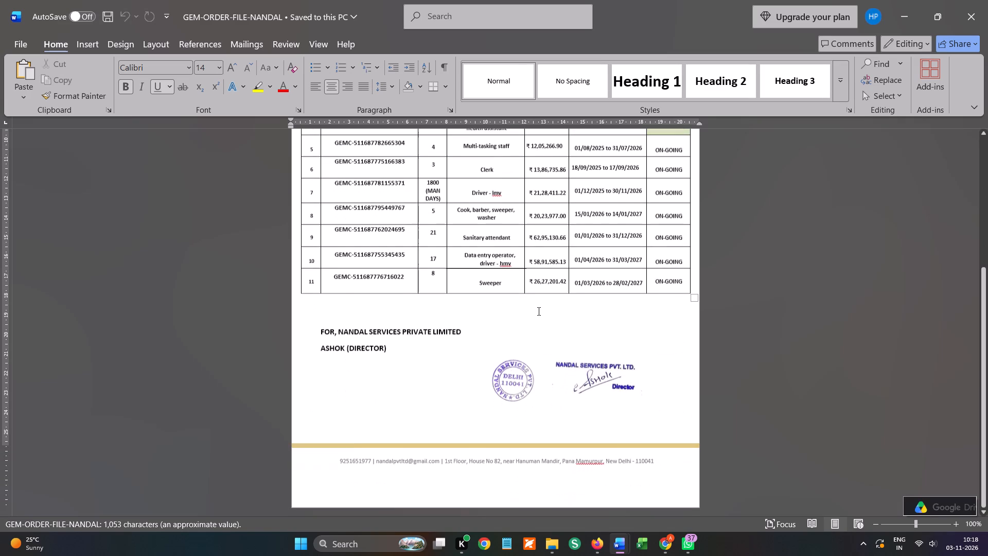
{"action": "scroll", "coordinate": [540, 312], "scroll_direction": "down", "scroll_amount": 9}
{"action": "scroll", "coordinate": [505, 362], "scroll_direction": "up", "scroll_amount": 12}
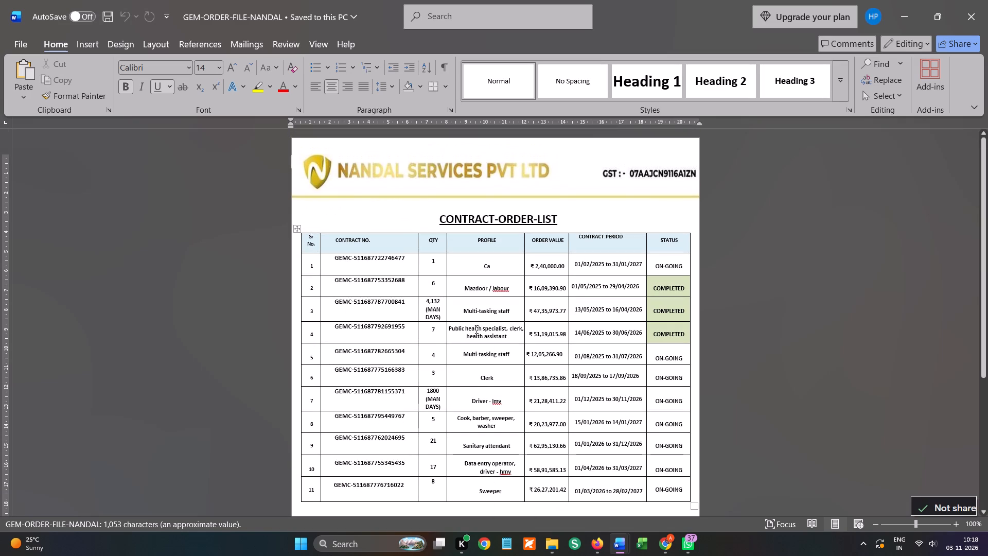
{"action": "left_click", "coordinate": [489, 244]}
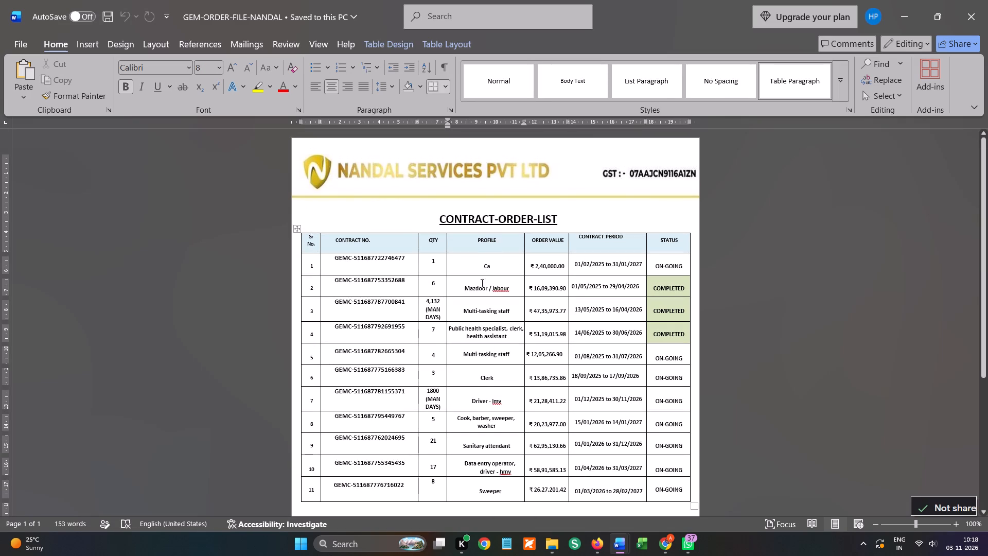
{"action": "left_click_drag", "start_coordinate": [446, 263], "coordinate": [452, 263]}
{"action": "left_click", "coordinate": [442, 271]}
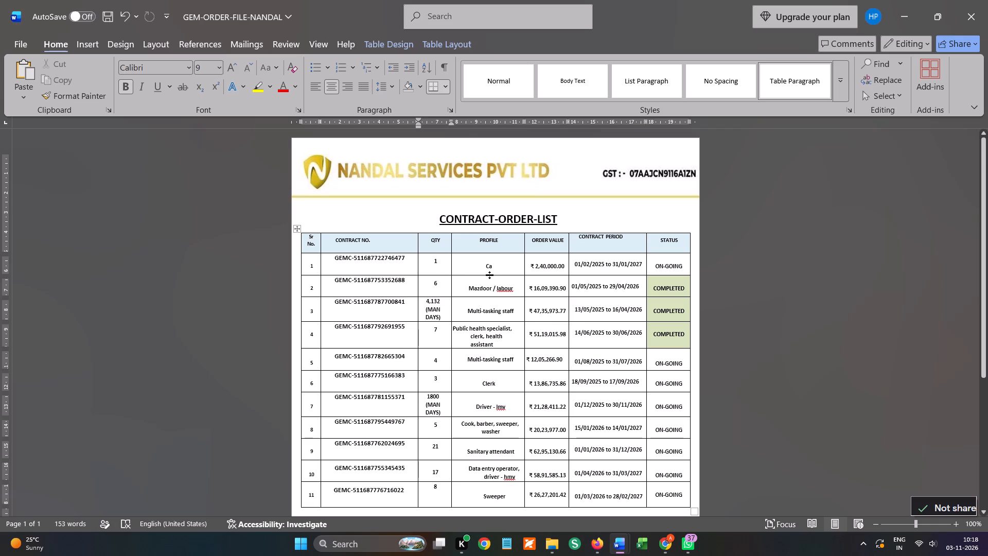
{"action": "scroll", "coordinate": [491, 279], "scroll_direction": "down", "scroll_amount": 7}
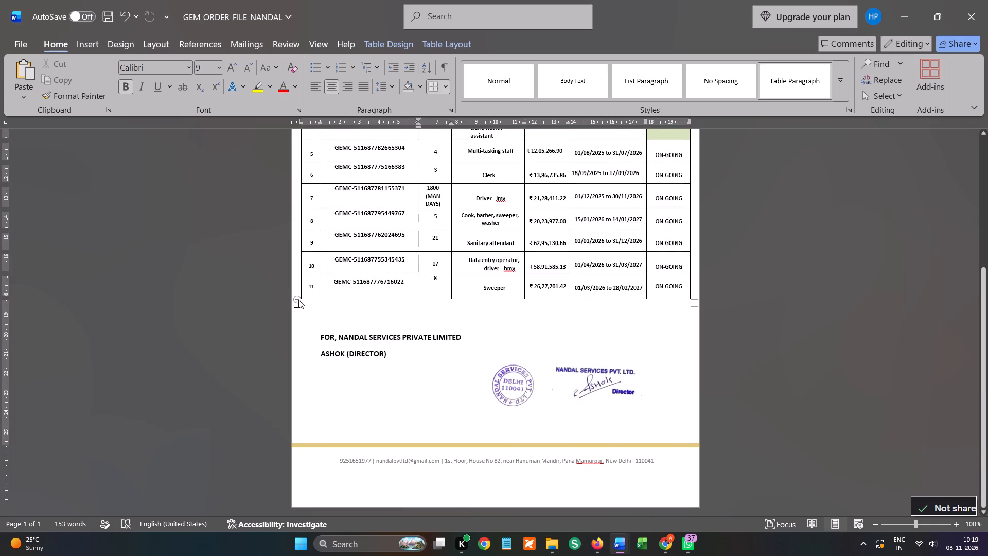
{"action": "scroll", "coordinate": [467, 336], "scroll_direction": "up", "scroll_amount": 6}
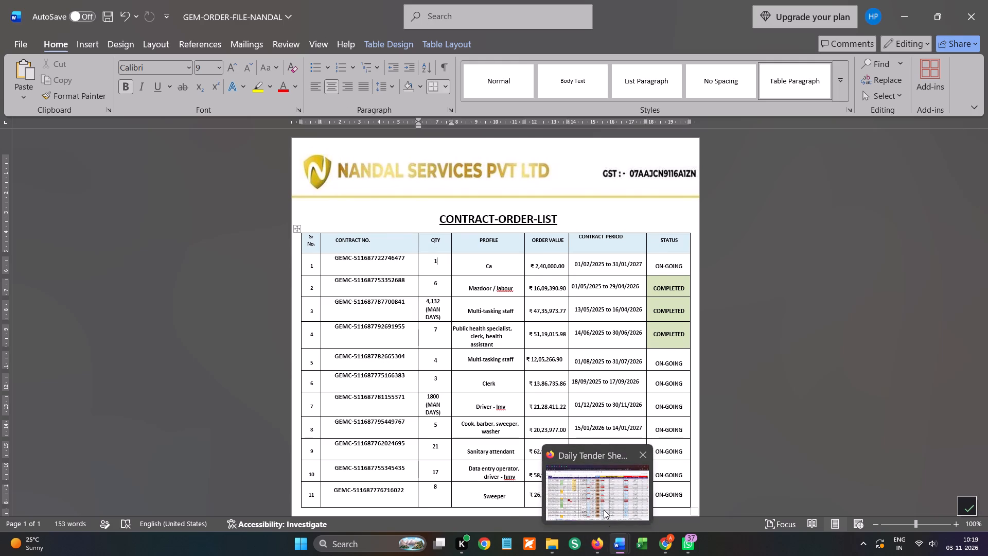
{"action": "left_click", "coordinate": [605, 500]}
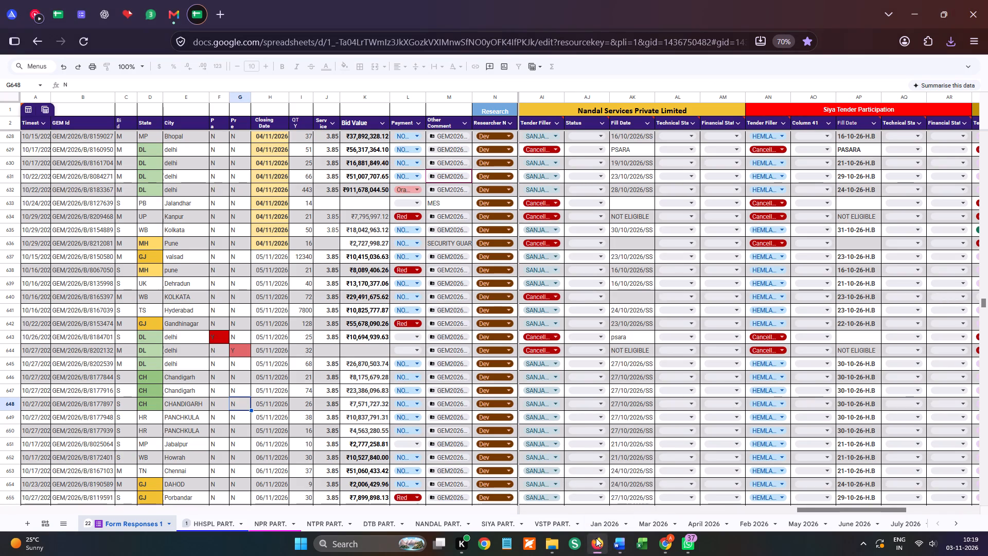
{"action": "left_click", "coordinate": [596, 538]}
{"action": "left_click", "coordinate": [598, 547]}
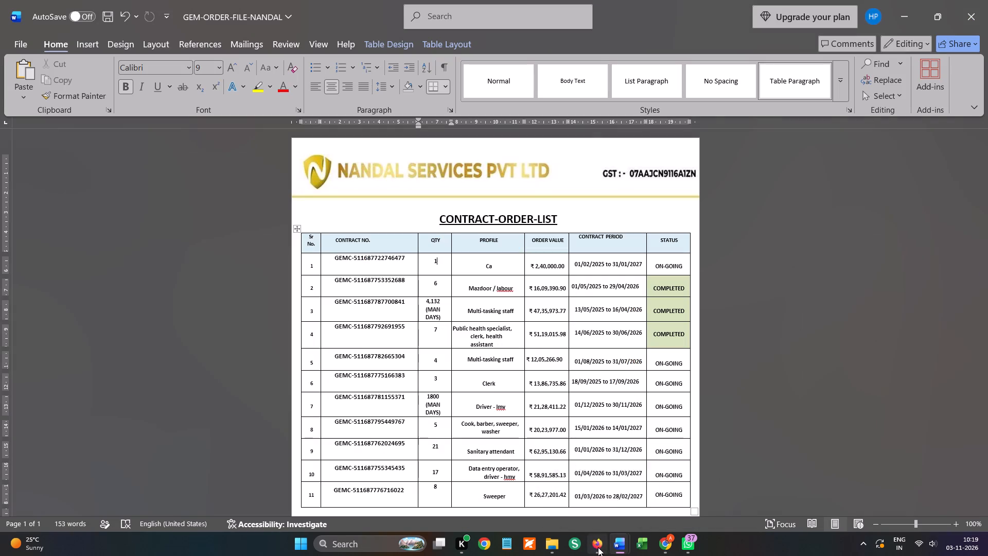
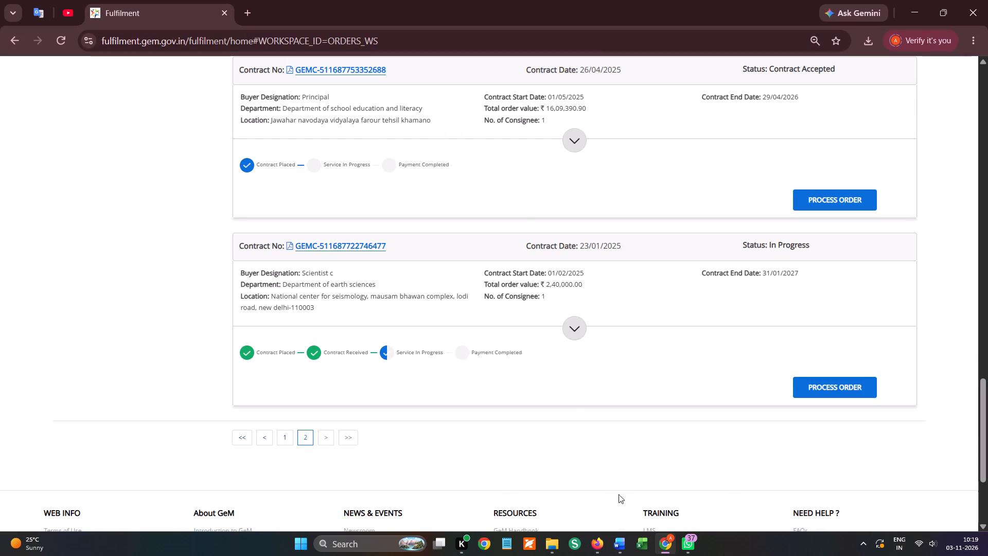
Compare the first contract rows of the Word CONTRACT-ORDER-LIST with the matching orders on the GeM fulfilment page in Chrome.
{"action": "left_click", "coordinate": [622, 550]}
{"action": "left_click", "coordinate": [656, 493]}
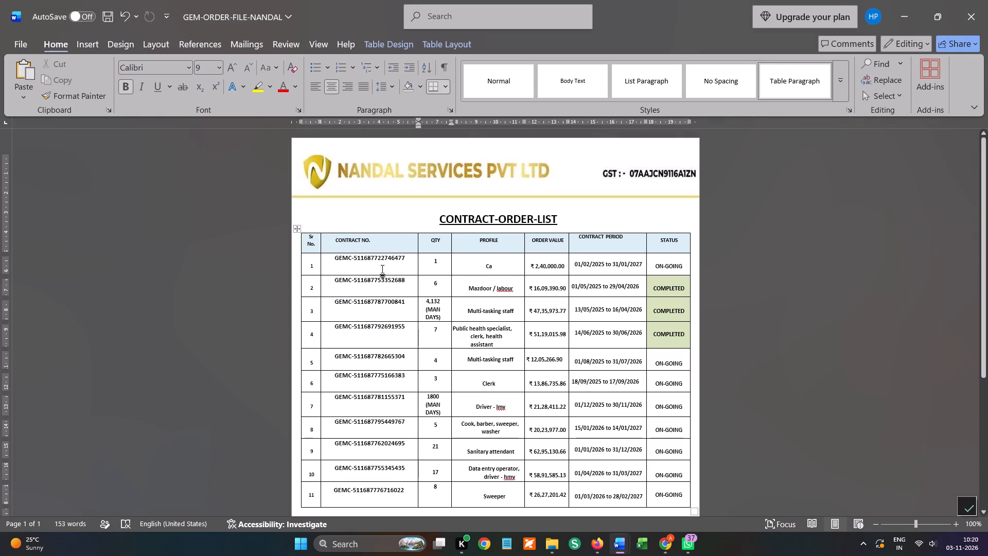
{"action": "key", "text": "alt+Tab"}
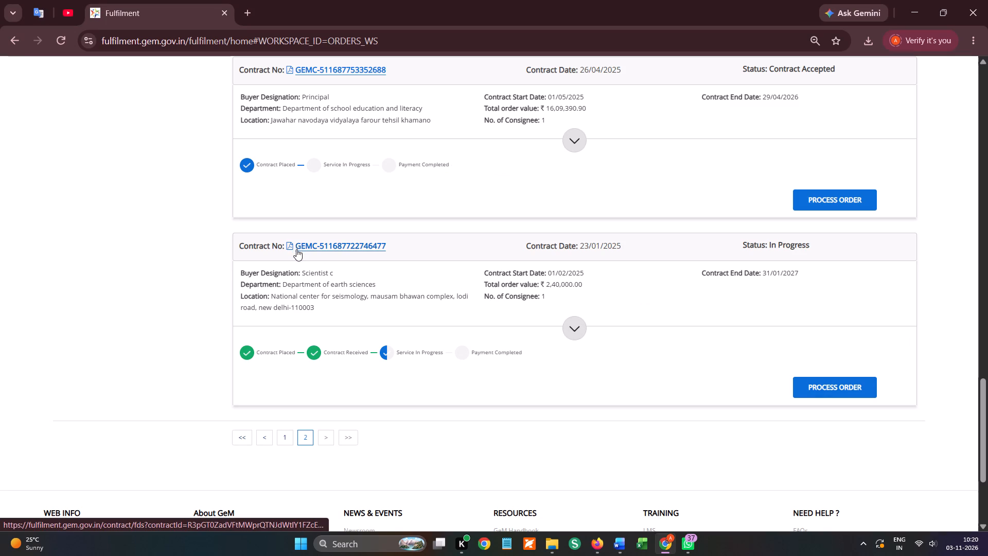
{"action": "scroll", "coordinate": [474, 337], "scroll_direction": "up", "scroll_amount": 1}
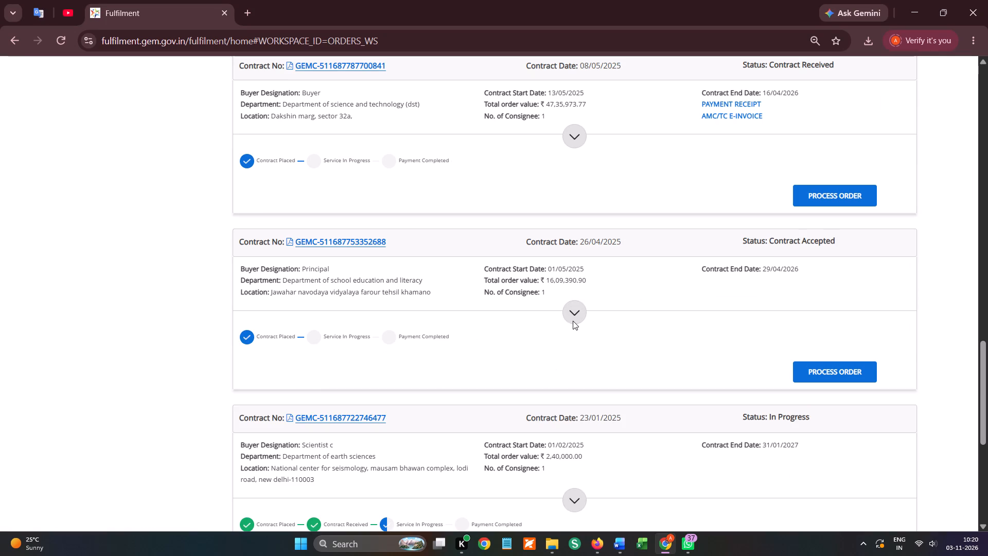
{"action": "key", "text": "alt+Tab"}
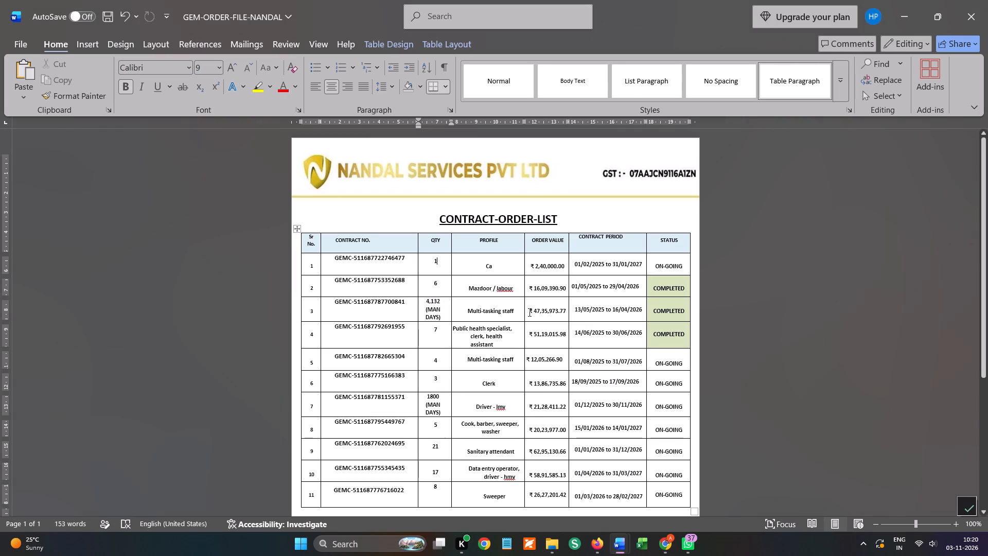
{"action": "key", "text": "alt+Tab"}
{"action": "scroll", "coordinate": [414, 283], "scroll_direction": "up", "scroll_amount": 1}
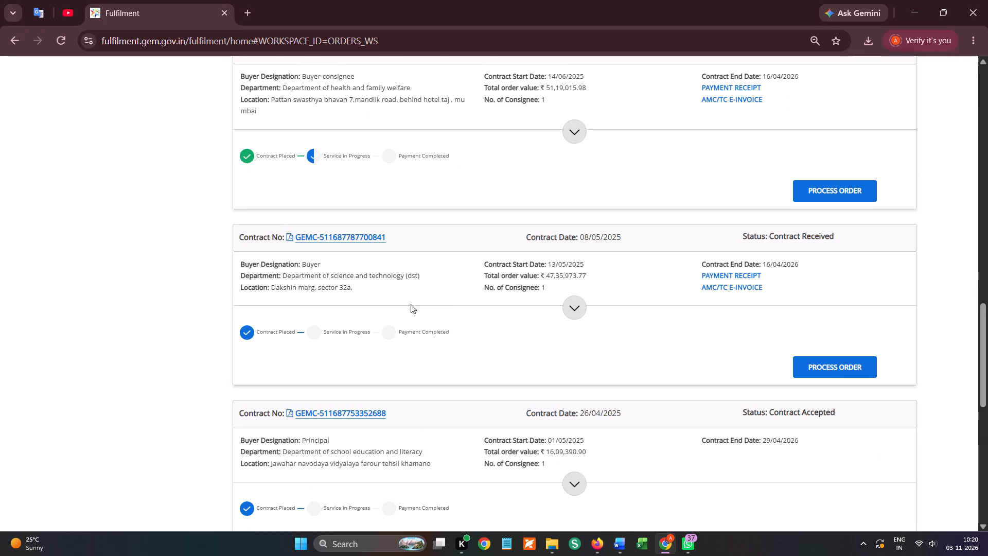
{"action": "key", "text": "alt+Tab"}
{"action": "key", "text": "alt+Tab"}
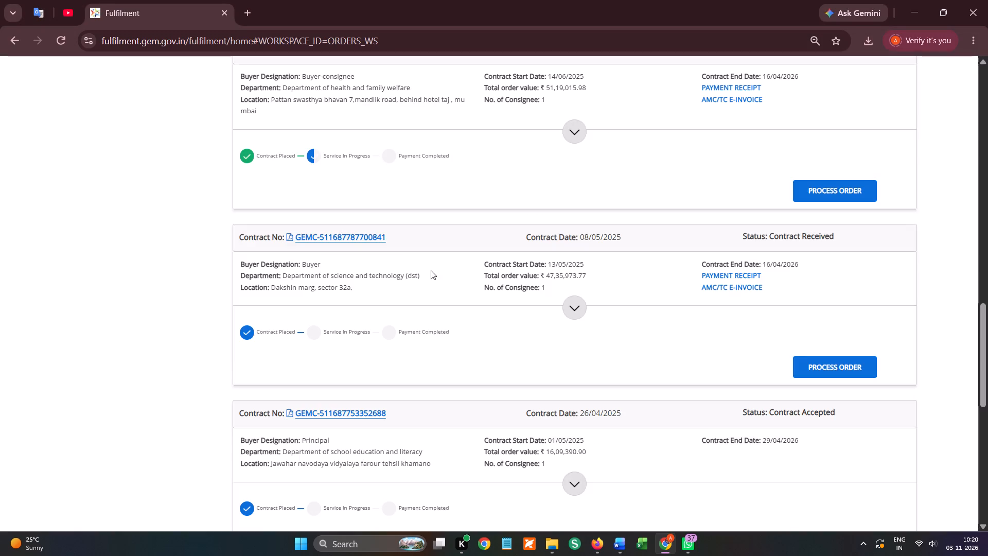
{"action": "scroll", "coordinate": [443, 274], "scroll_direction": "up", "scroll_amount": 1}
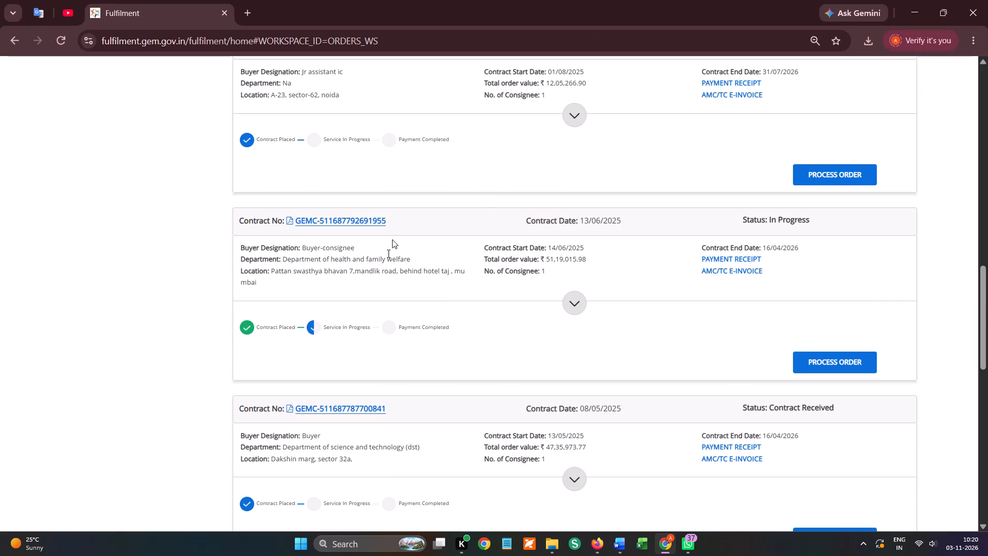
{"action": "scroll", "coordinate": [416, 247], "scroll_direction": "down", "scroll_amount": 4}
{"action": "key", "text": "alt+Tab"}
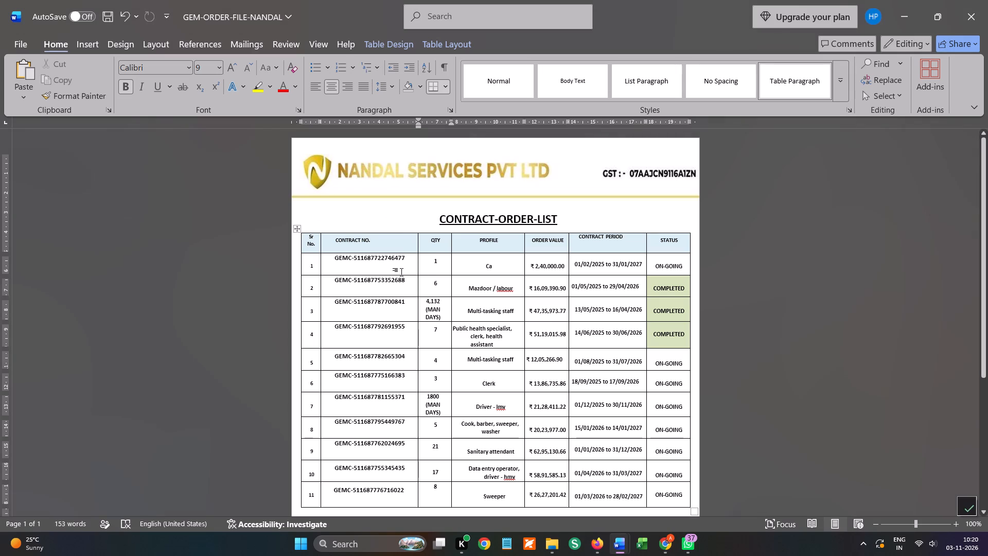
{"action": "key", "text": "alt+Tab"}
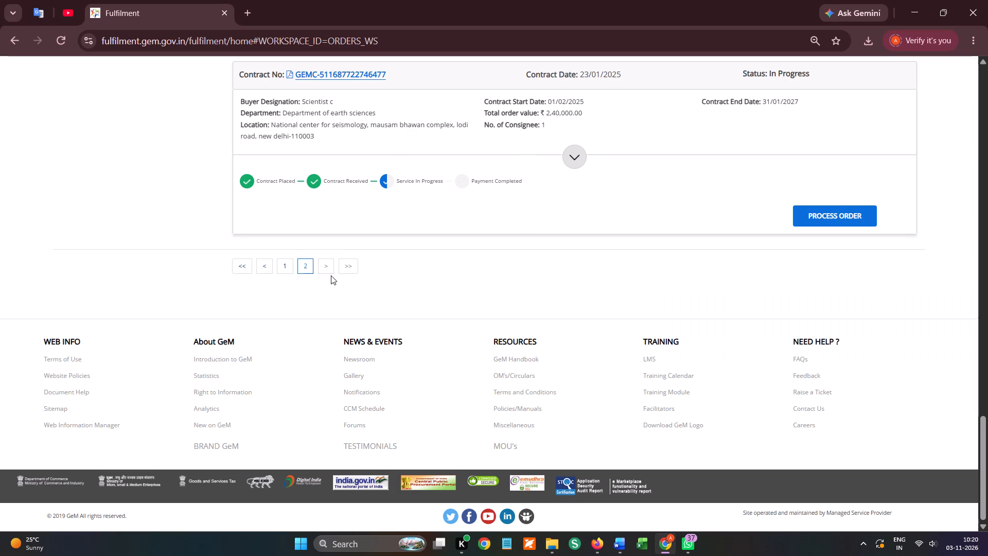
{"action": "scroll", "coordinate": [369, 213], "scroll_direction": "up", "scroll_amount": 1}
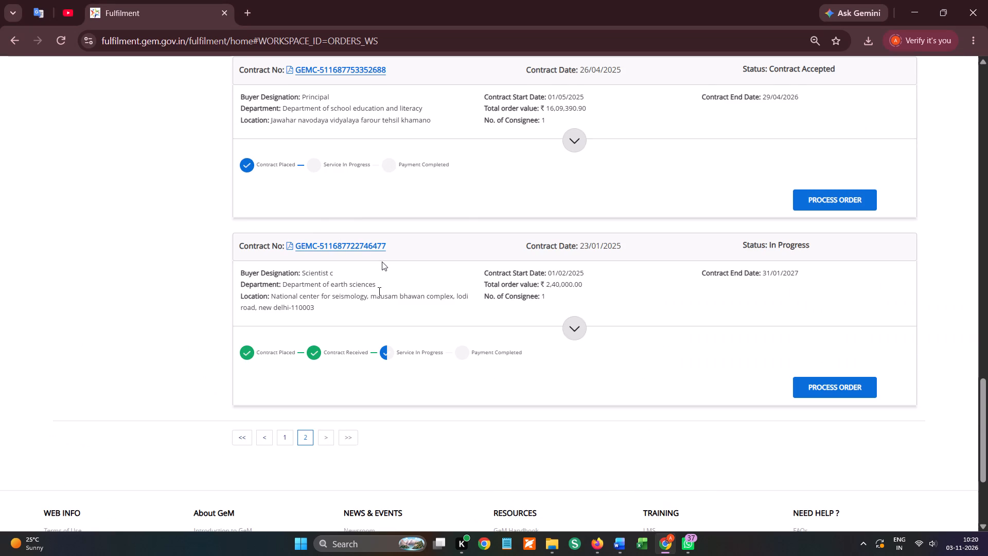
Check contract numbers, order values and contract periods of rows 1 to 4 against the GeM orders, and find row 5.
{"action": "key", "text": "alt+Tab"}
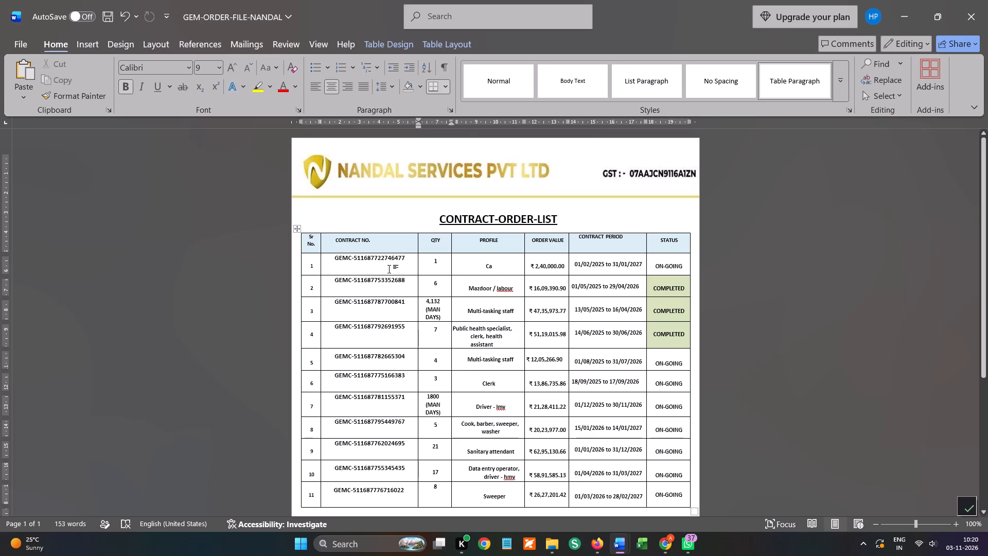
{"action": "key", "text": "alt+Tab"}
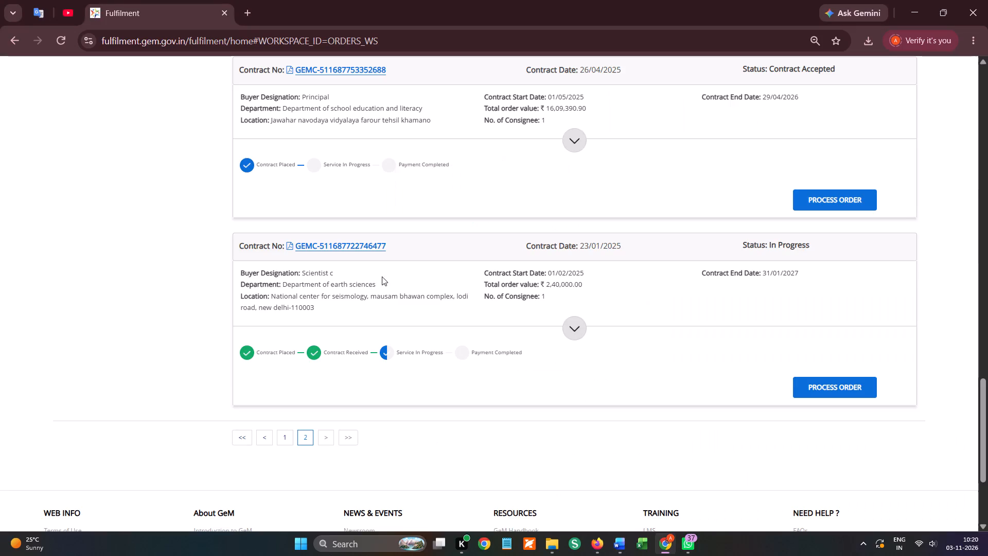
{"action": "scroll", "coordinate": [396, 265], "scroll_direction": "up", "scroll_amount": 1}
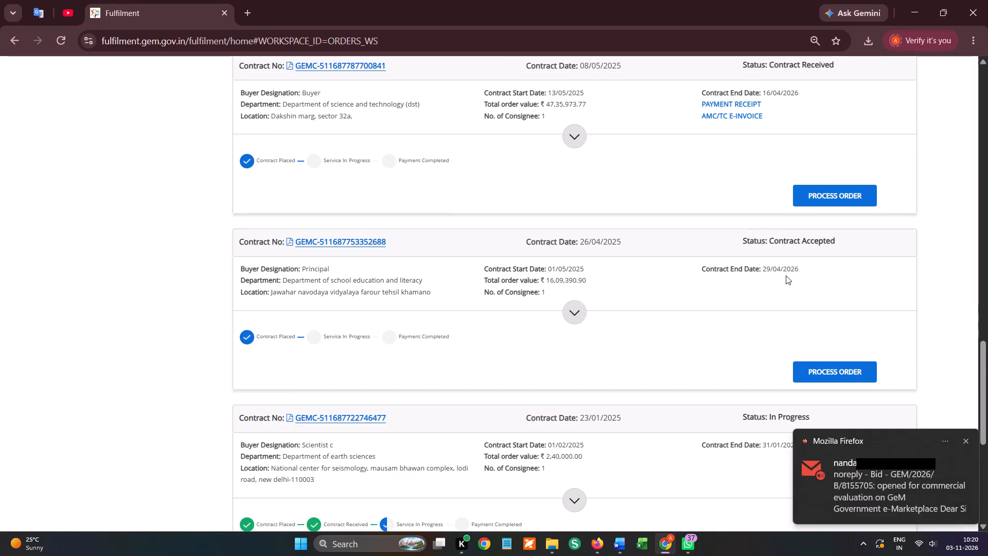
{"action": "key", "text": "alt+Tab"}
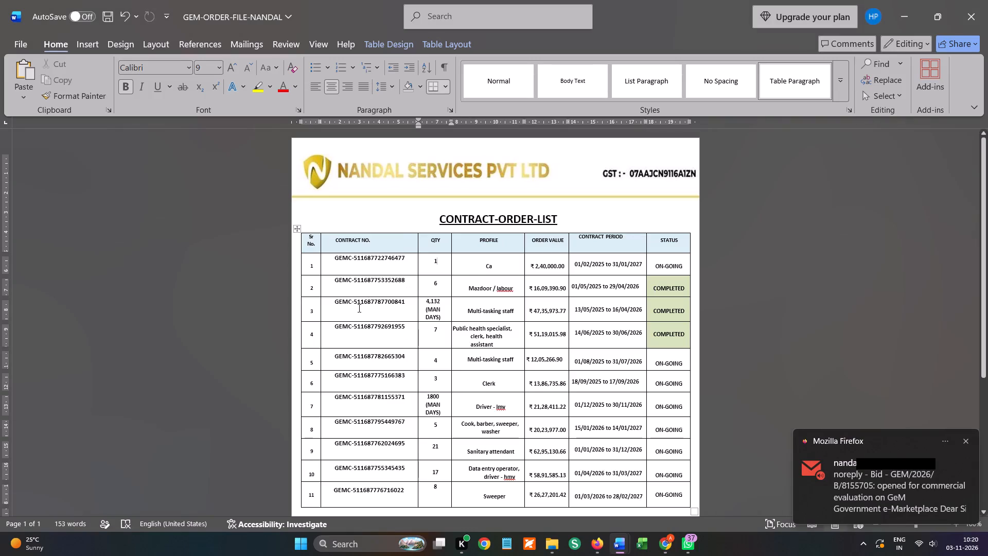
{"action": "key", "text": "alt+Tab"}
{"action": "scroll", "coordinate": [394, 255], "scroll_direction": "up", "scroll_amount": 1}
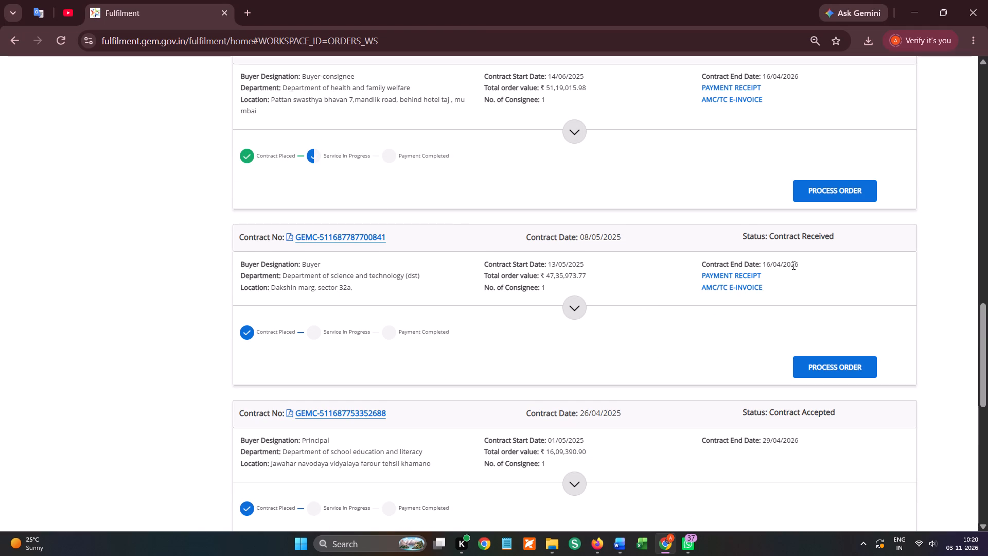
{"action": "key", "text": "alt+Tab"}
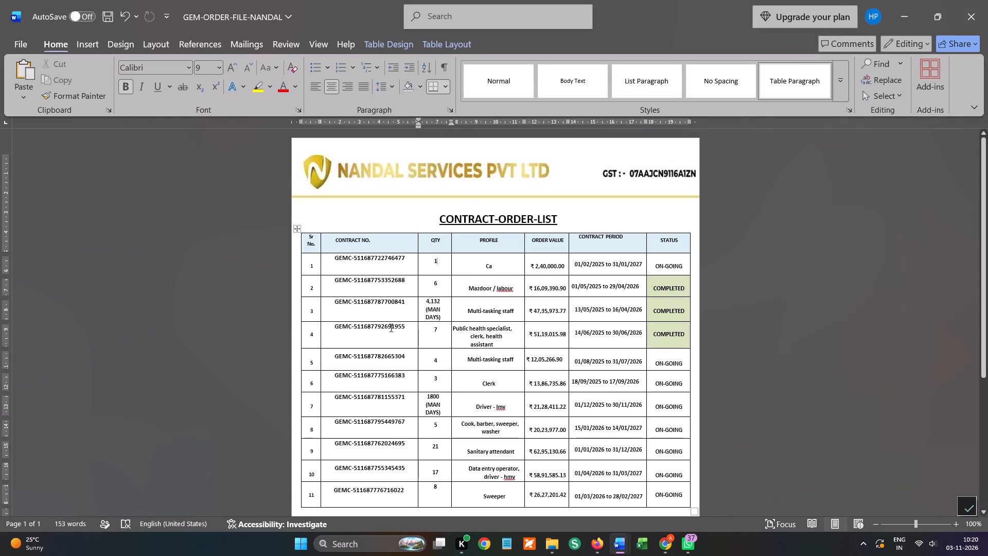
{"action": "key", "text": "alt+Tab"}
{"action": "scroll", "coordinate": [451, 248], "scroll_direction": "up", "scroll_amount": 1}
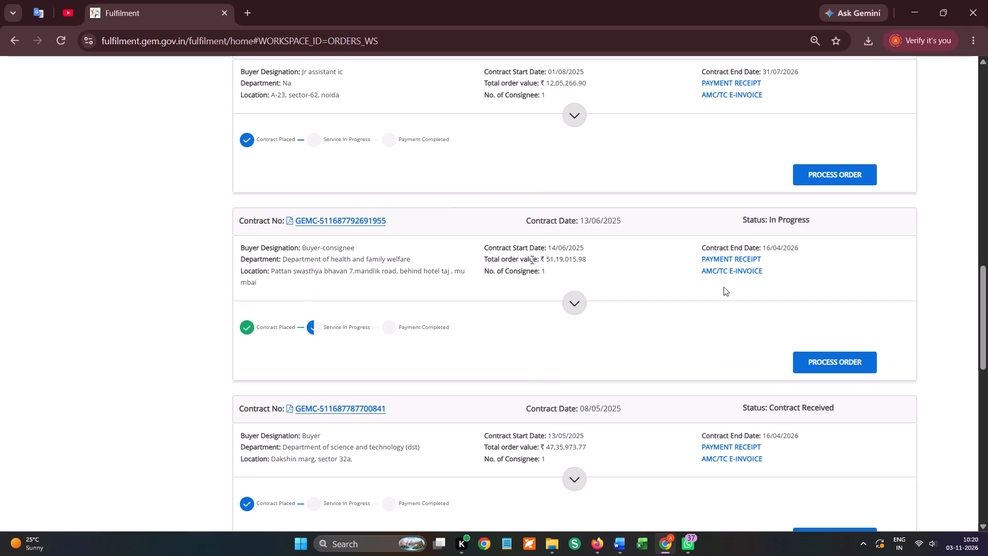
{"action": "key", "text": "alt+Tab"}
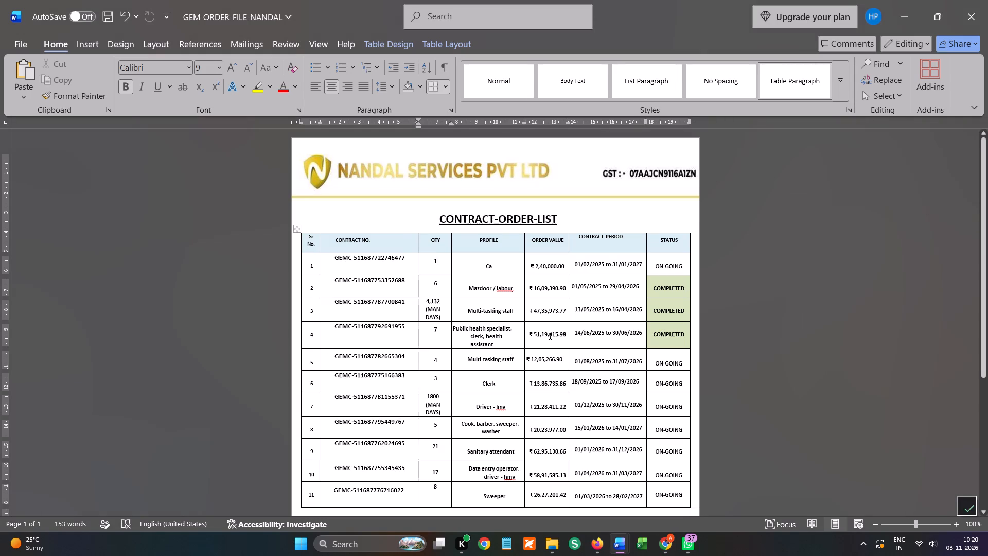
{"action": "left_click", "coordinate": [392, 353]}
{"action": "key", "text": "alt+Tab"}
{"action": "key", "text": "alt+Tab"}
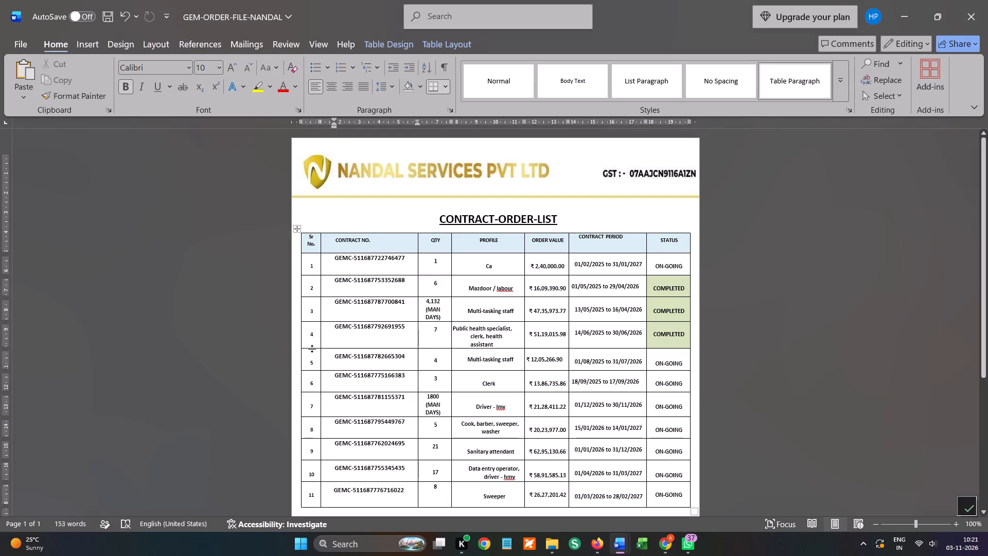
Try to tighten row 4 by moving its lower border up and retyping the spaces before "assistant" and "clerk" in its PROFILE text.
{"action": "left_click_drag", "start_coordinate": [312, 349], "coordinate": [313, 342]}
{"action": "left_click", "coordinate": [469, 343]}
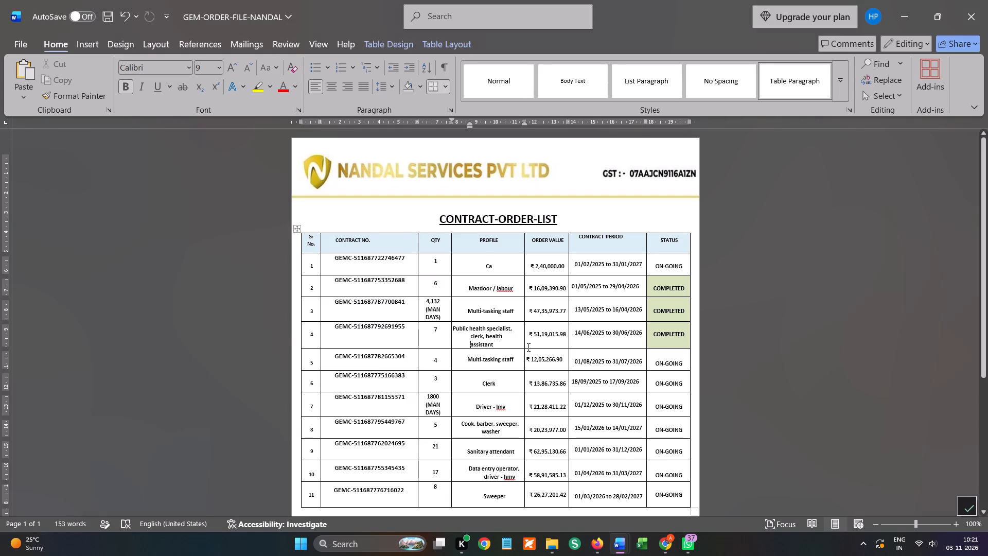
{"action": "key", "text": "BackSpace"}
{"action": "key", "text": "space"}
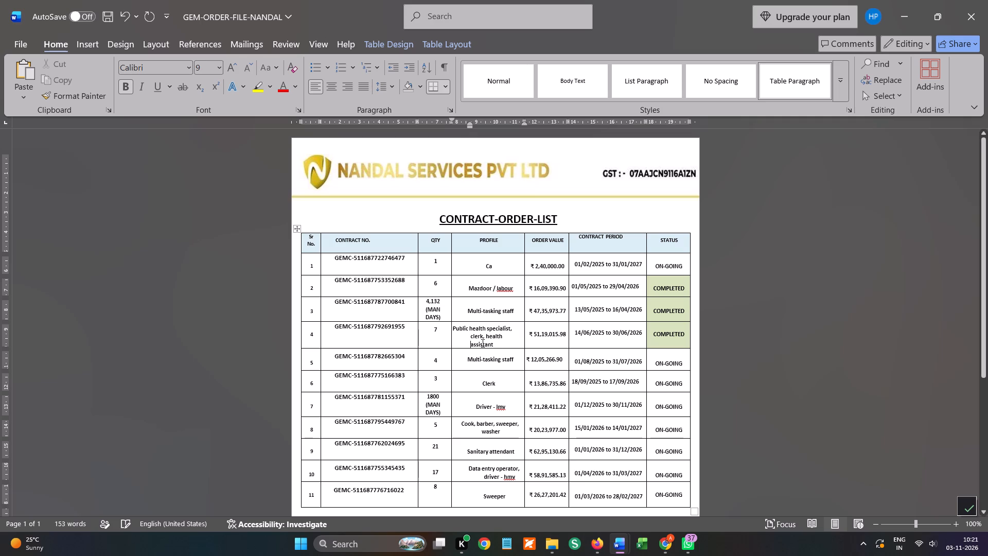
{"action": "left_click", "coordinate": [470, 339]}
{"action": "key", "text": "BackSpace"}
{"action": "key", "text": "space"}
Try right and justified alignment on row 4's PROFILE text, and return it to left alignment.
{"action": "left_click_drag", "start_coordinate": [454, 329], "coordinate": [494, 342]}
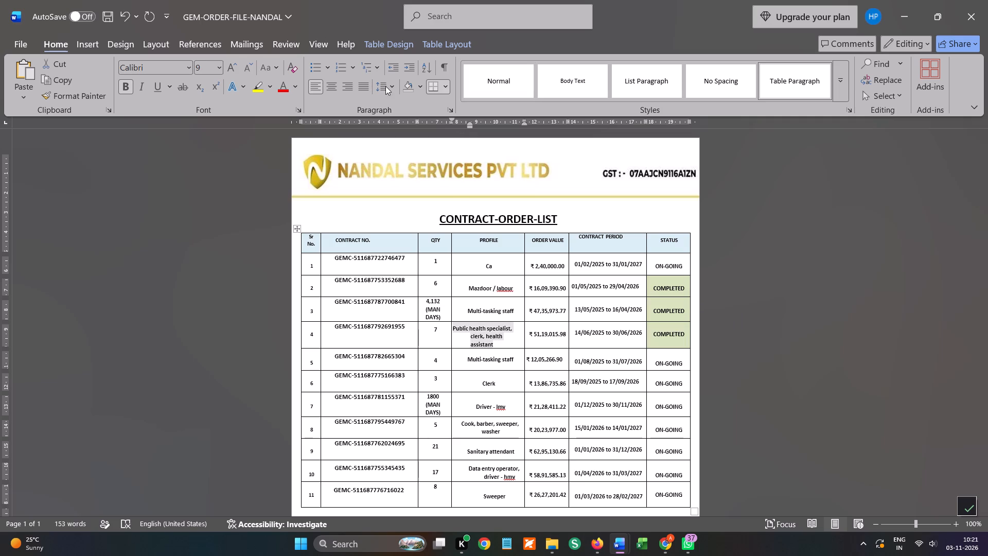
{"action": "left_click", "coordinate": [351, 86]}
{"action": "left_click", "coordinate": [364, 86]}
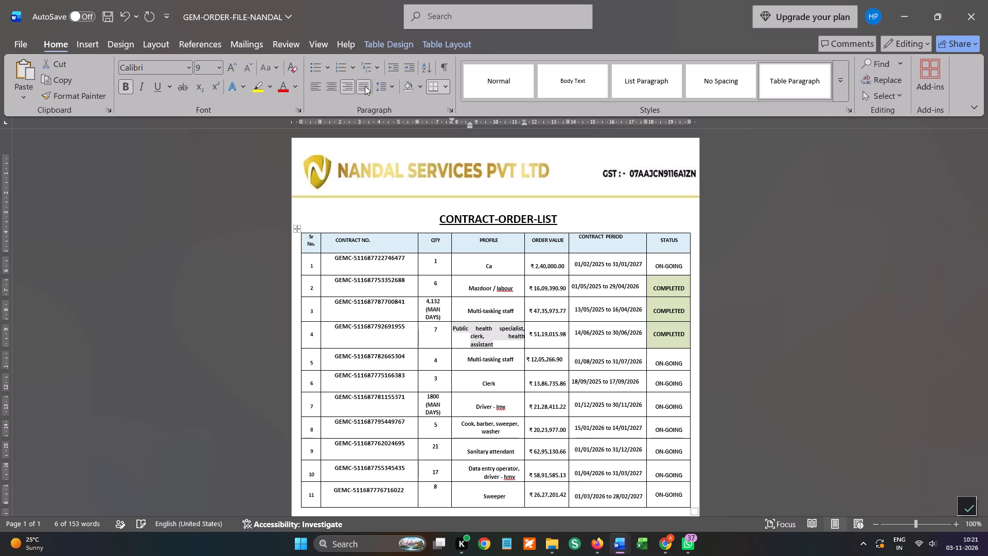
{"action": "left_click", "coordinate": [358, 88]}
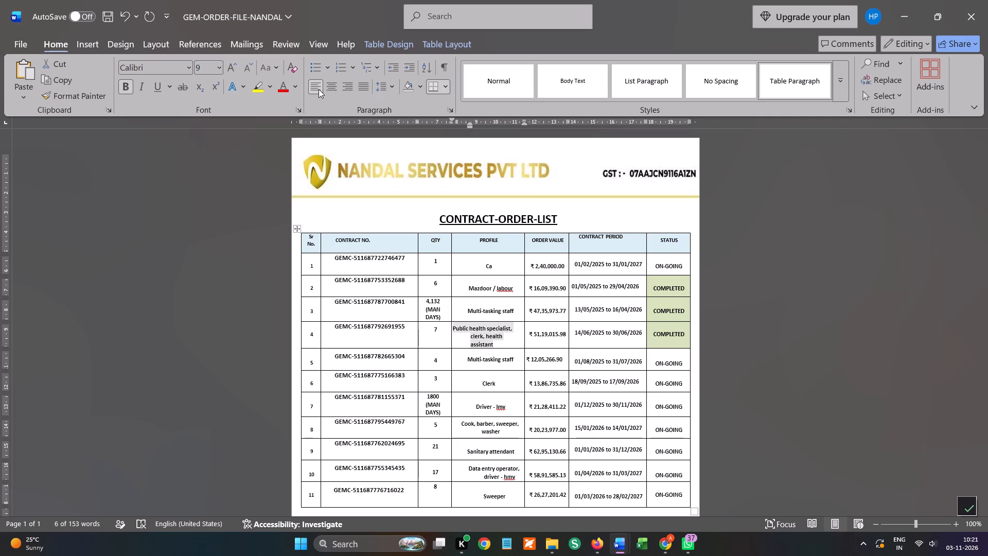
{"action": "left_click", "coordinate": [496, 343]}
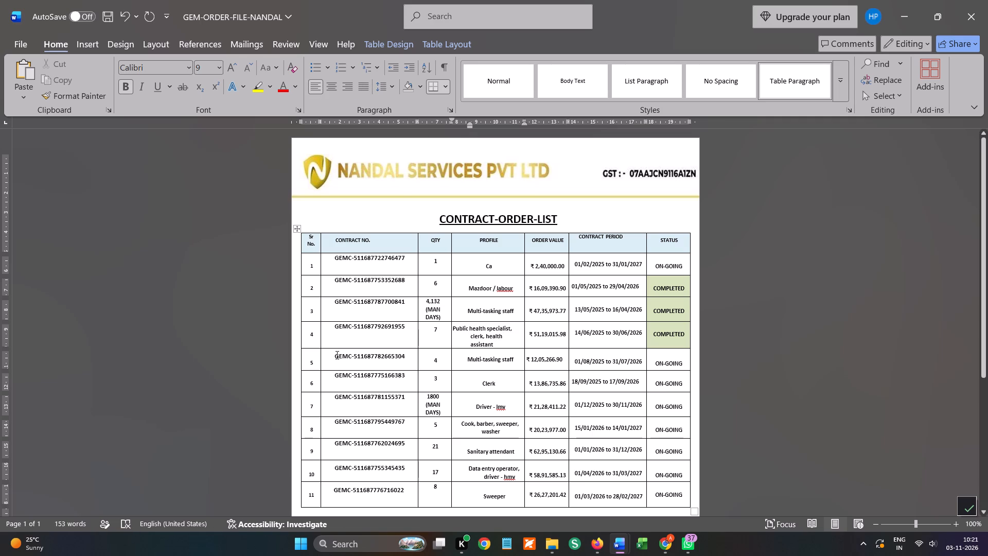
{"action": "left_click", "coordinate": [334, 355]}
{"action": "key", "text": "alt+Tab"}
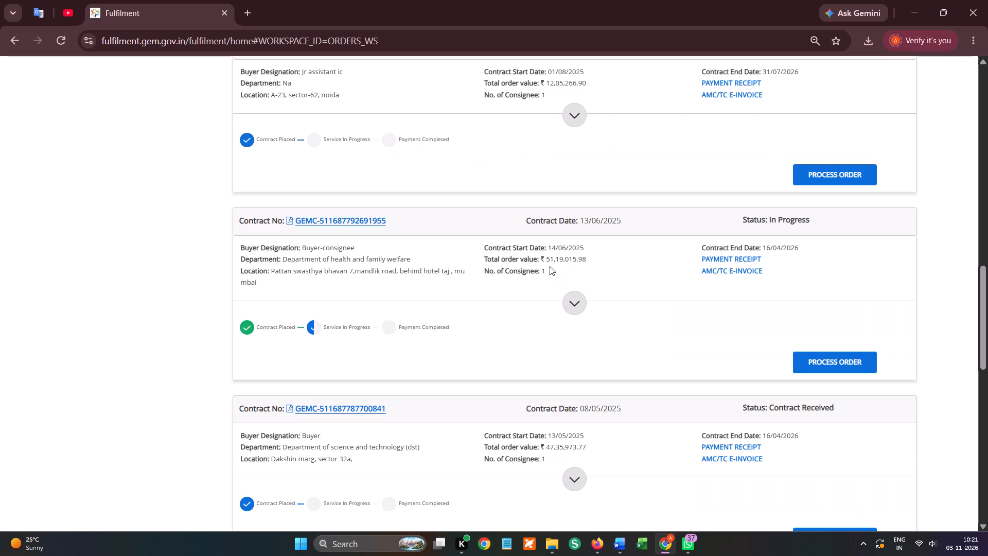
{"action": "key", "text": "alt+Tab"}
{"action": "key", "text": "alt+Tab"}
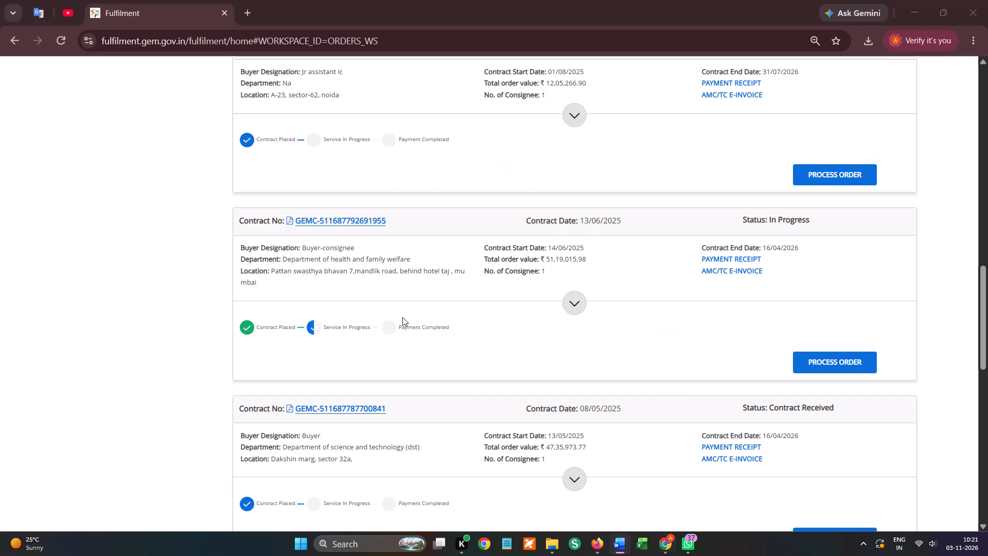
{"action": "scroll", "coordinate": [569, 333], "scroll_direction": "up", "scroll_amount": 1}
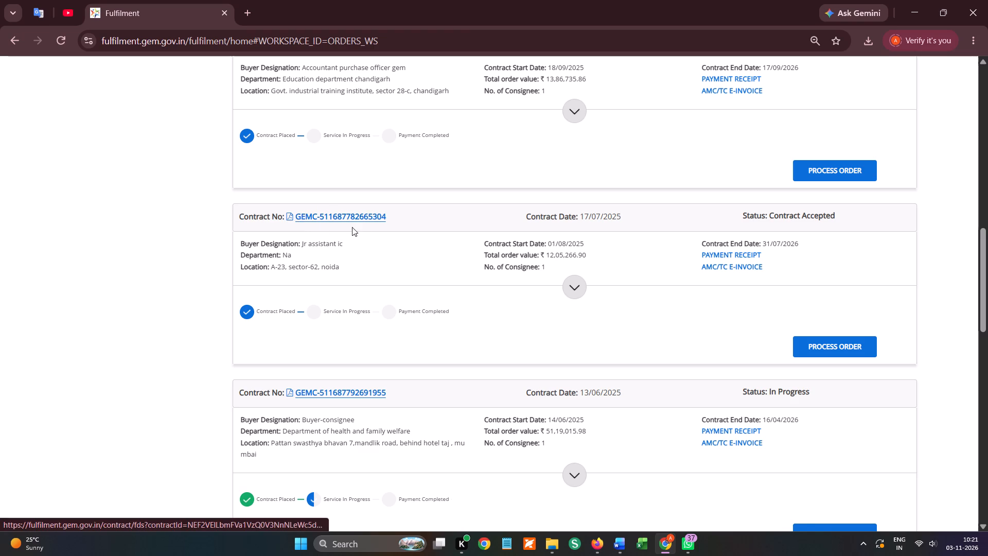
{"action": "key", "text": "alt+Tab"}
{"action": "left_click", "coordinate": [393, 362]}
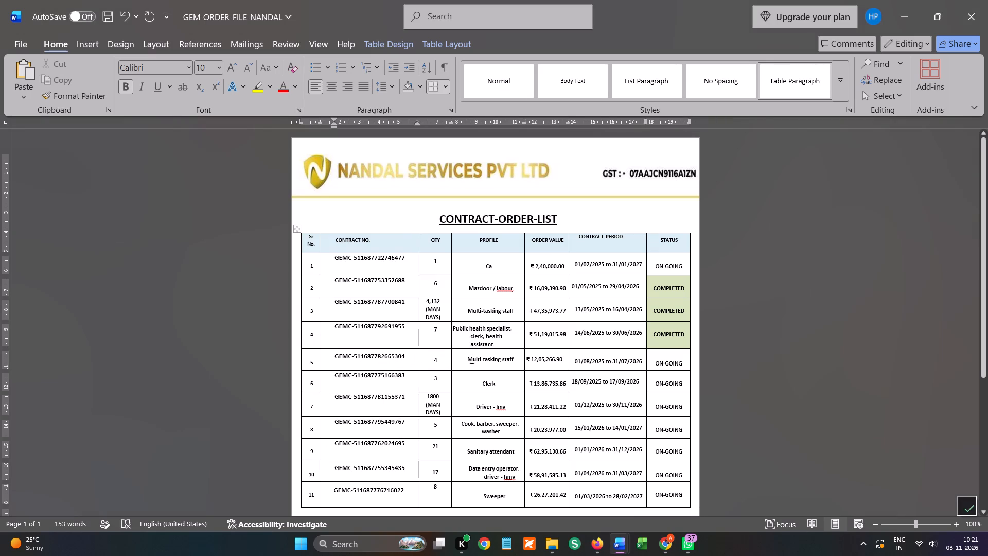
{"action": "key", "text": "alt+Tab"}
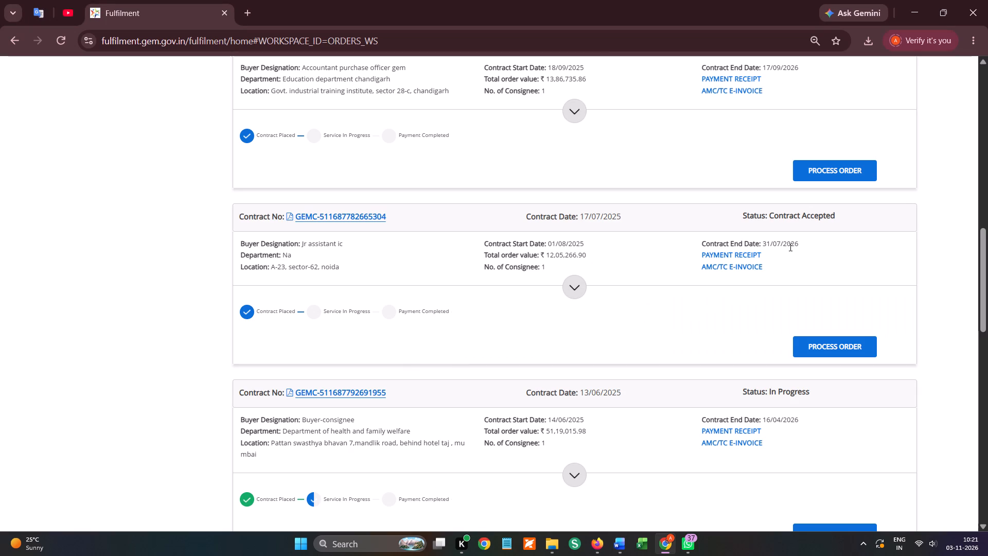
{"action": "key", "text": "alt+Tab"}
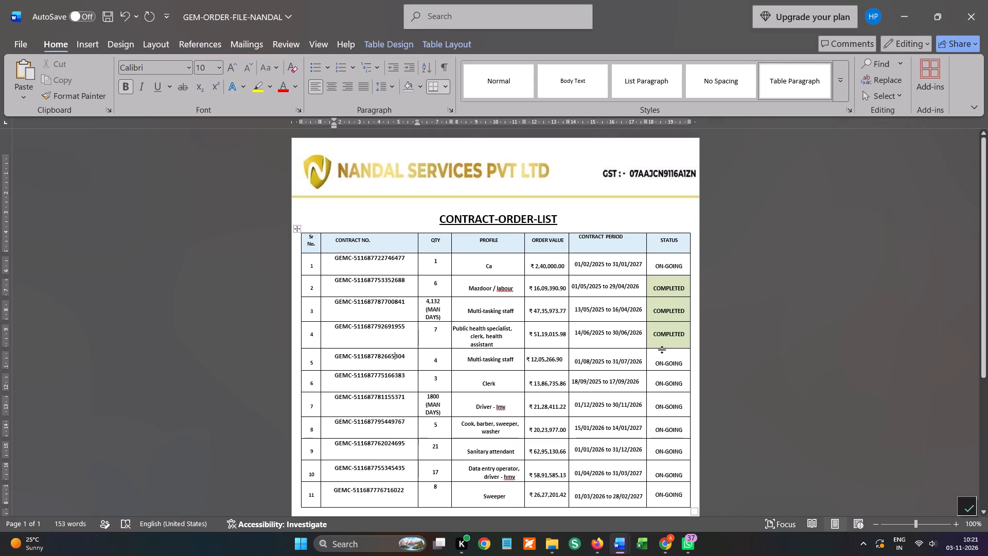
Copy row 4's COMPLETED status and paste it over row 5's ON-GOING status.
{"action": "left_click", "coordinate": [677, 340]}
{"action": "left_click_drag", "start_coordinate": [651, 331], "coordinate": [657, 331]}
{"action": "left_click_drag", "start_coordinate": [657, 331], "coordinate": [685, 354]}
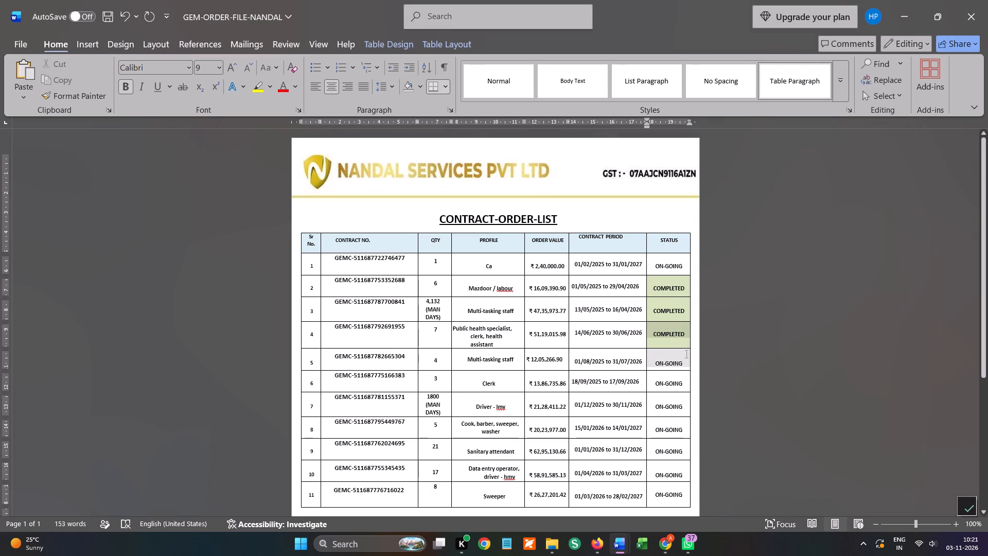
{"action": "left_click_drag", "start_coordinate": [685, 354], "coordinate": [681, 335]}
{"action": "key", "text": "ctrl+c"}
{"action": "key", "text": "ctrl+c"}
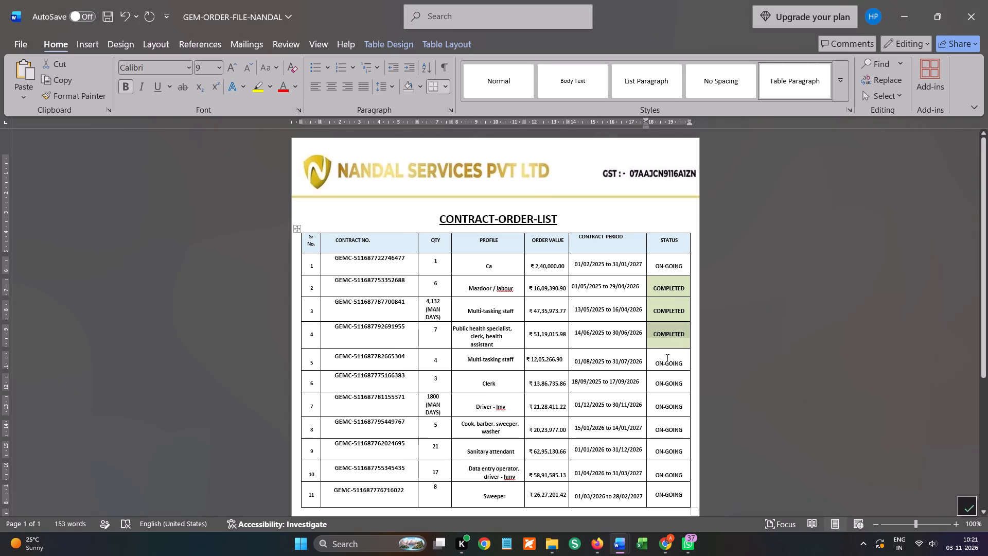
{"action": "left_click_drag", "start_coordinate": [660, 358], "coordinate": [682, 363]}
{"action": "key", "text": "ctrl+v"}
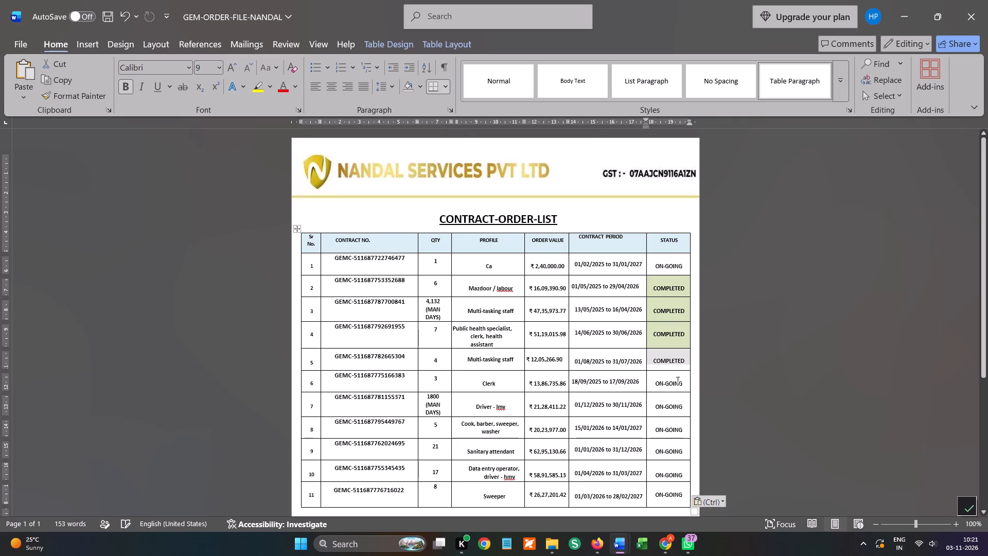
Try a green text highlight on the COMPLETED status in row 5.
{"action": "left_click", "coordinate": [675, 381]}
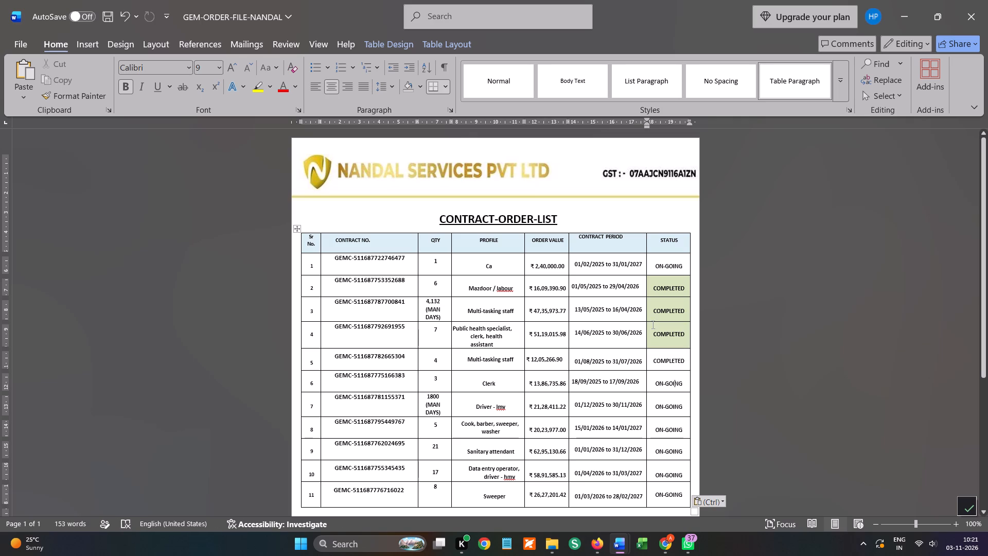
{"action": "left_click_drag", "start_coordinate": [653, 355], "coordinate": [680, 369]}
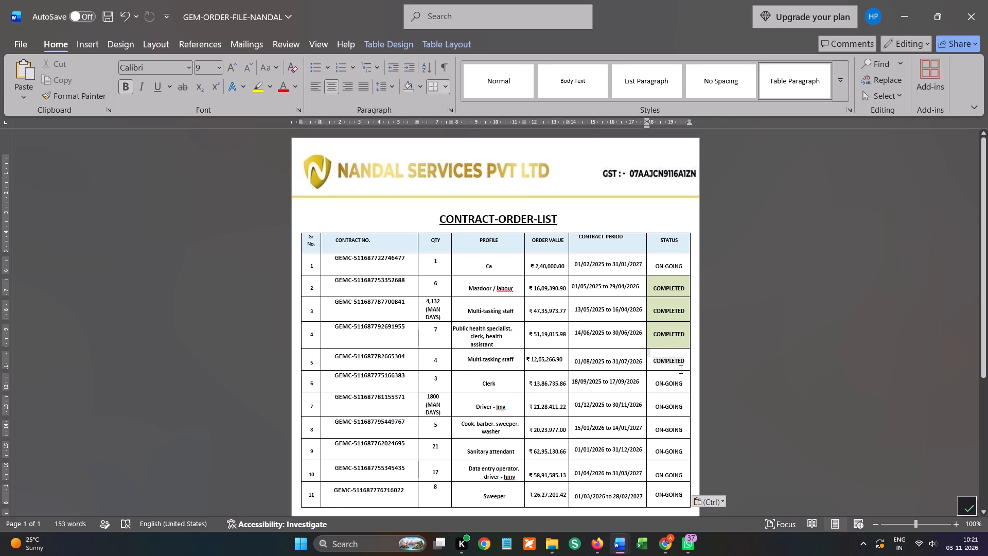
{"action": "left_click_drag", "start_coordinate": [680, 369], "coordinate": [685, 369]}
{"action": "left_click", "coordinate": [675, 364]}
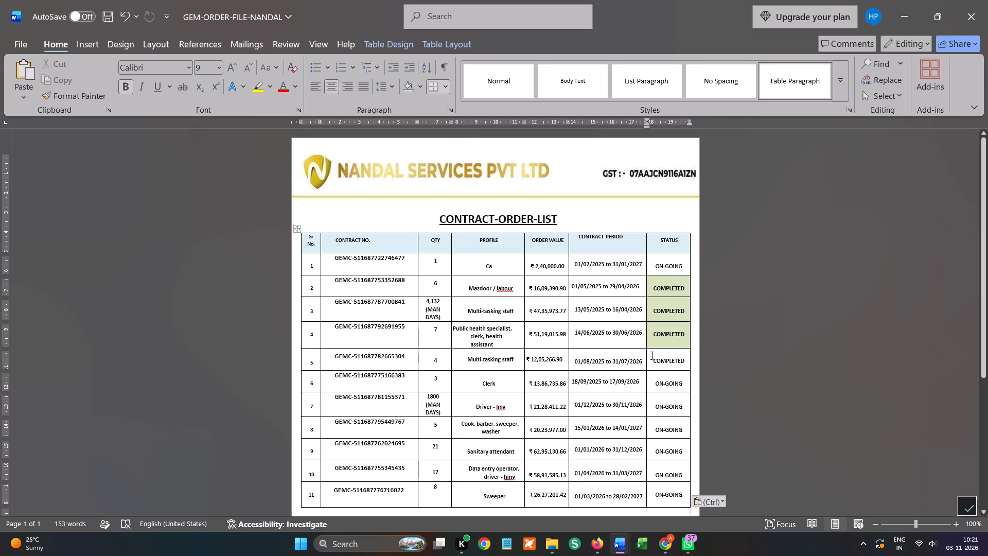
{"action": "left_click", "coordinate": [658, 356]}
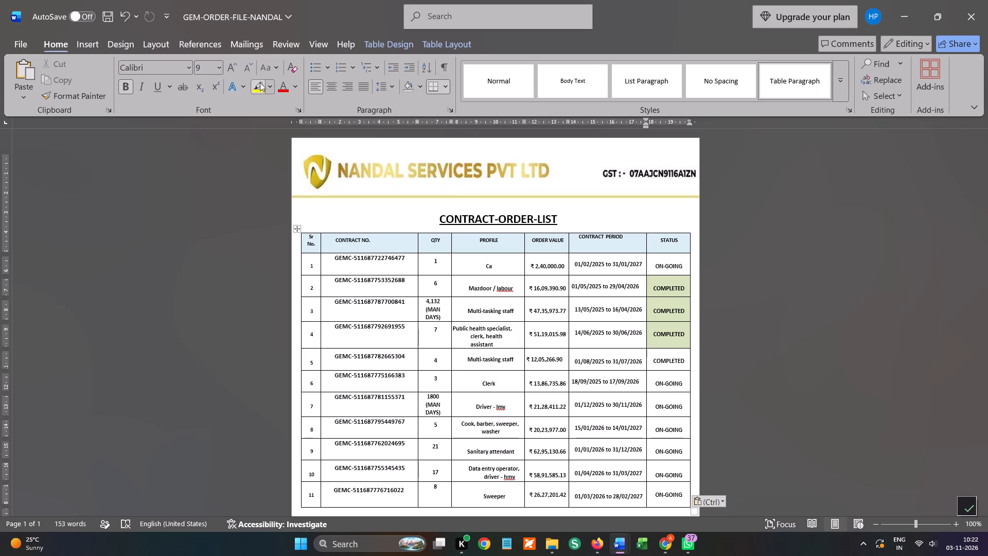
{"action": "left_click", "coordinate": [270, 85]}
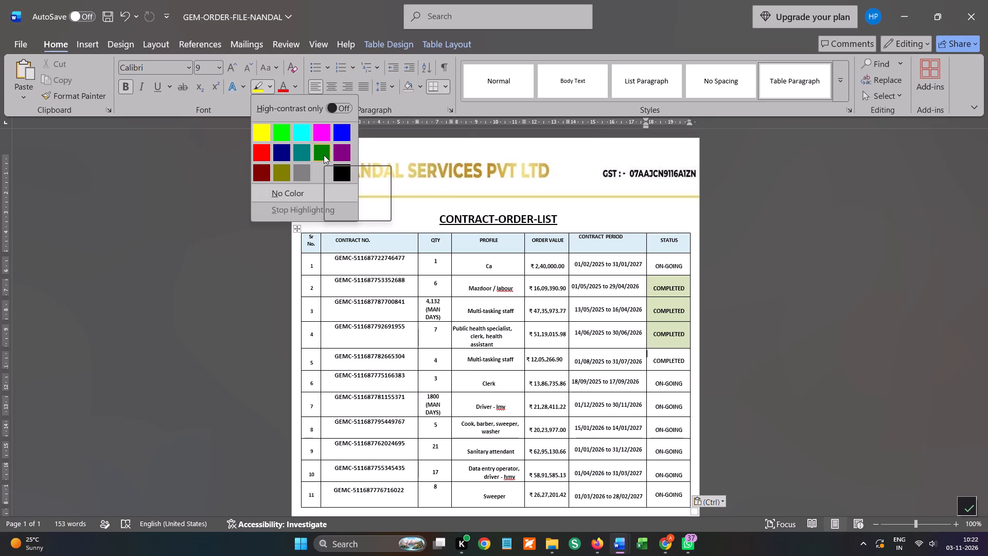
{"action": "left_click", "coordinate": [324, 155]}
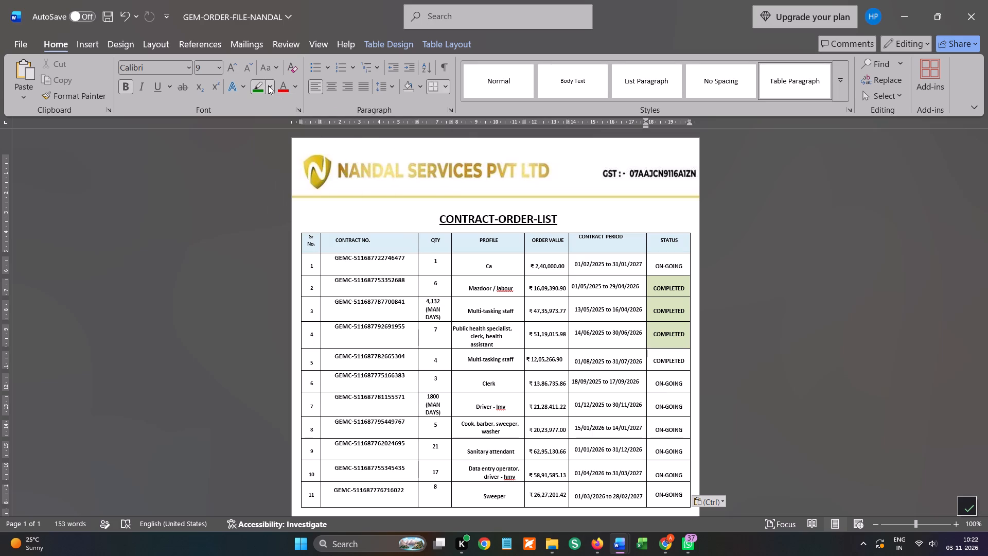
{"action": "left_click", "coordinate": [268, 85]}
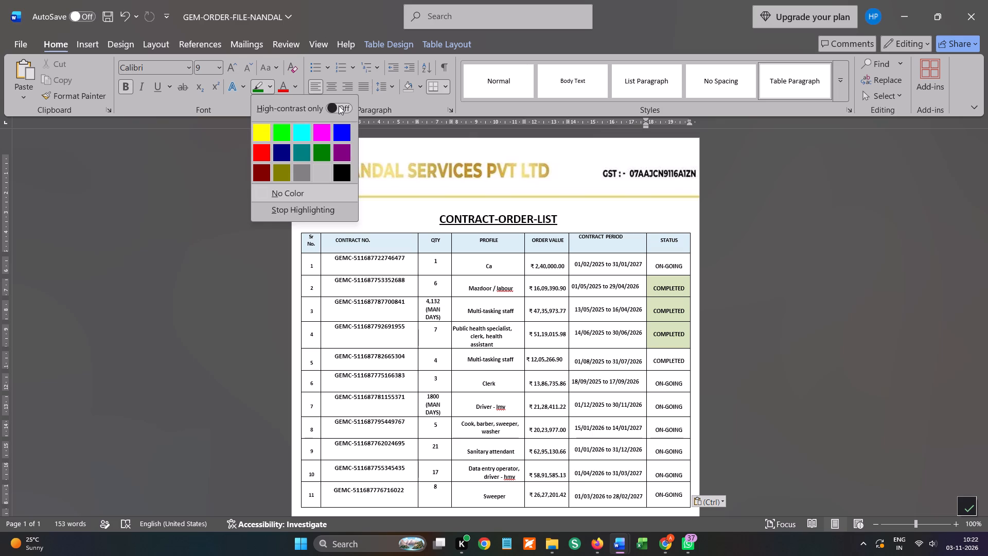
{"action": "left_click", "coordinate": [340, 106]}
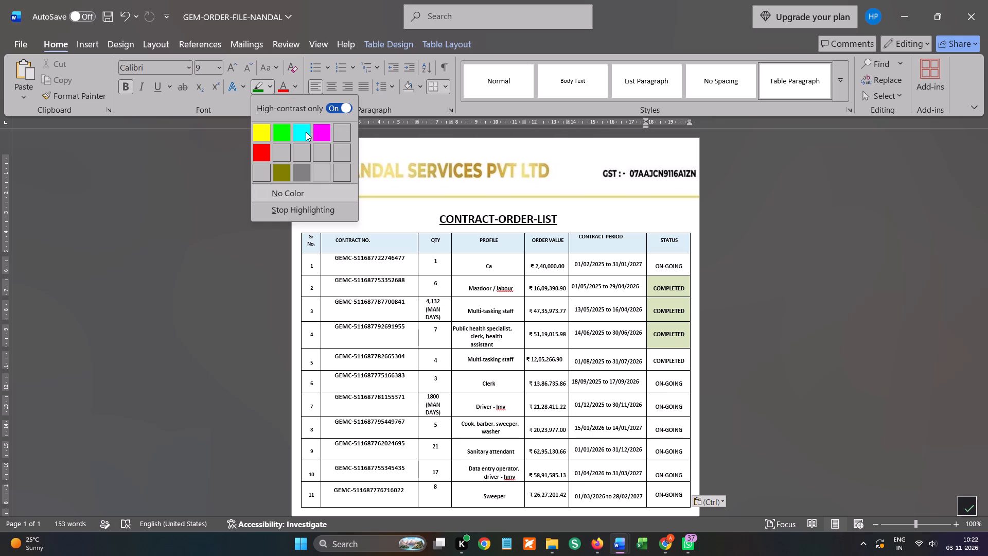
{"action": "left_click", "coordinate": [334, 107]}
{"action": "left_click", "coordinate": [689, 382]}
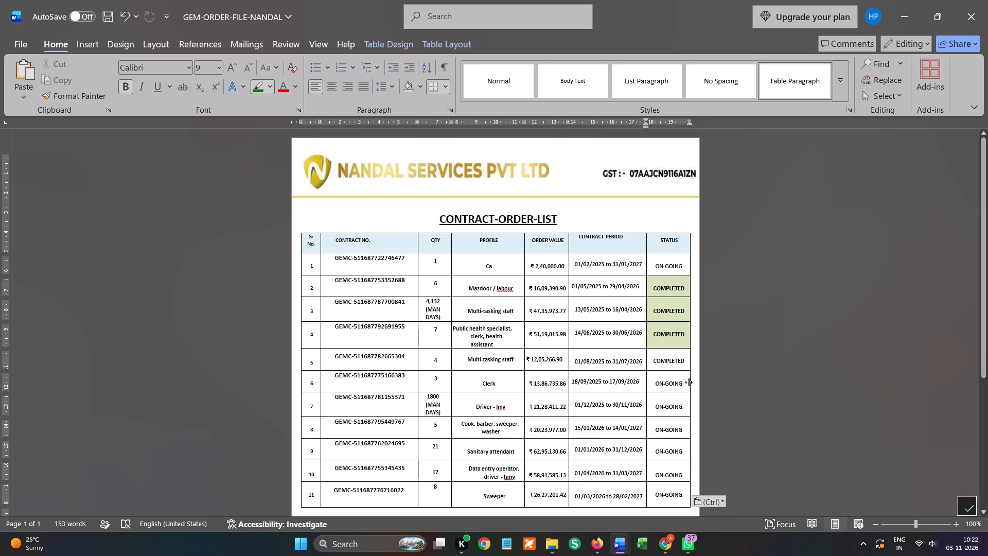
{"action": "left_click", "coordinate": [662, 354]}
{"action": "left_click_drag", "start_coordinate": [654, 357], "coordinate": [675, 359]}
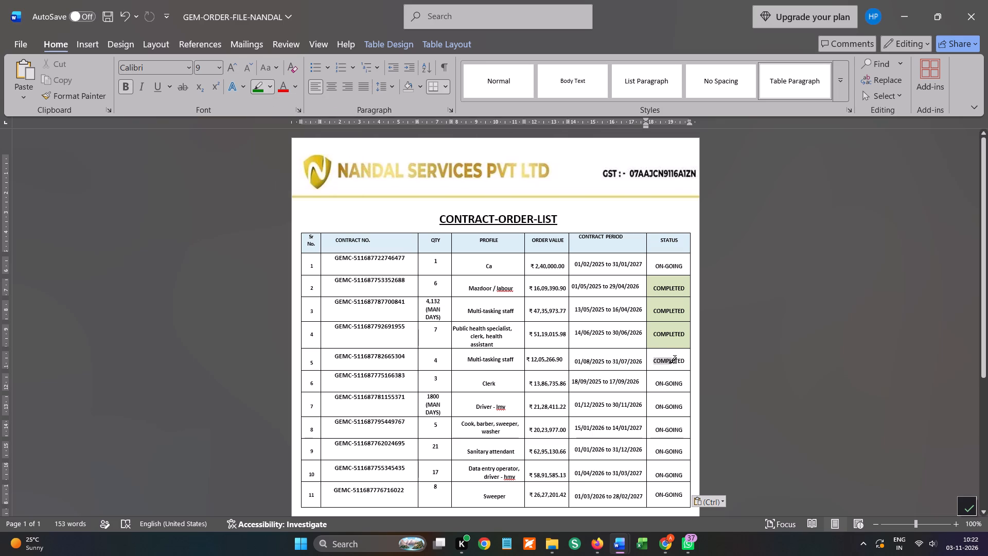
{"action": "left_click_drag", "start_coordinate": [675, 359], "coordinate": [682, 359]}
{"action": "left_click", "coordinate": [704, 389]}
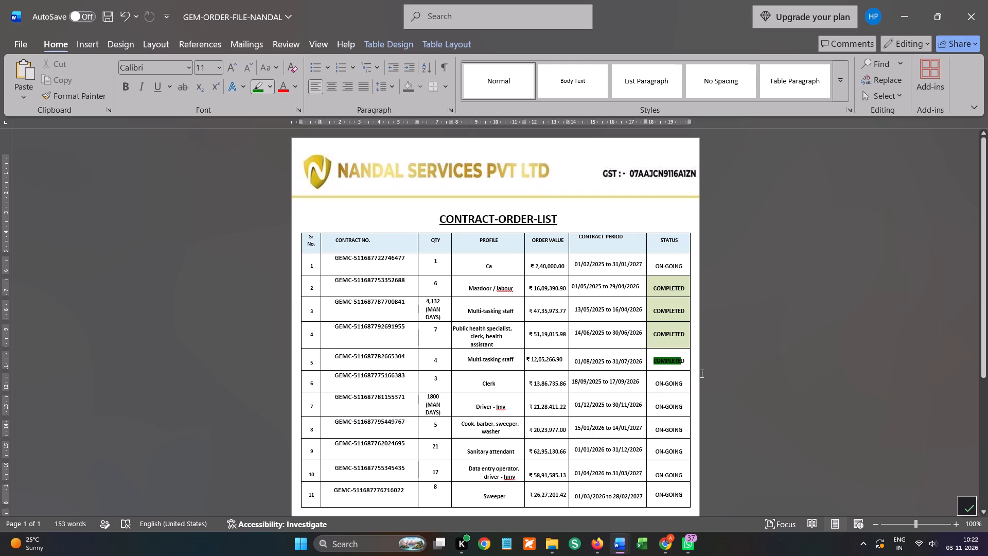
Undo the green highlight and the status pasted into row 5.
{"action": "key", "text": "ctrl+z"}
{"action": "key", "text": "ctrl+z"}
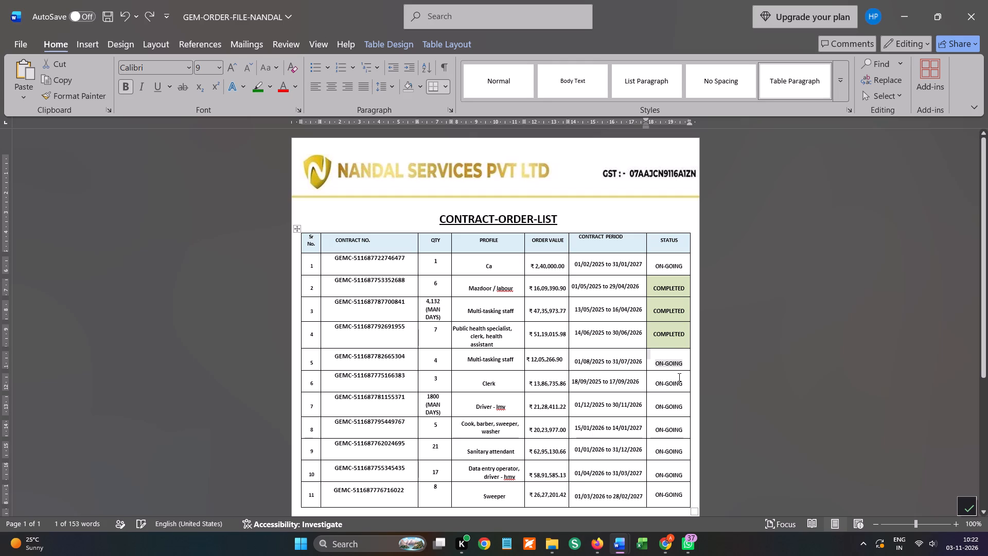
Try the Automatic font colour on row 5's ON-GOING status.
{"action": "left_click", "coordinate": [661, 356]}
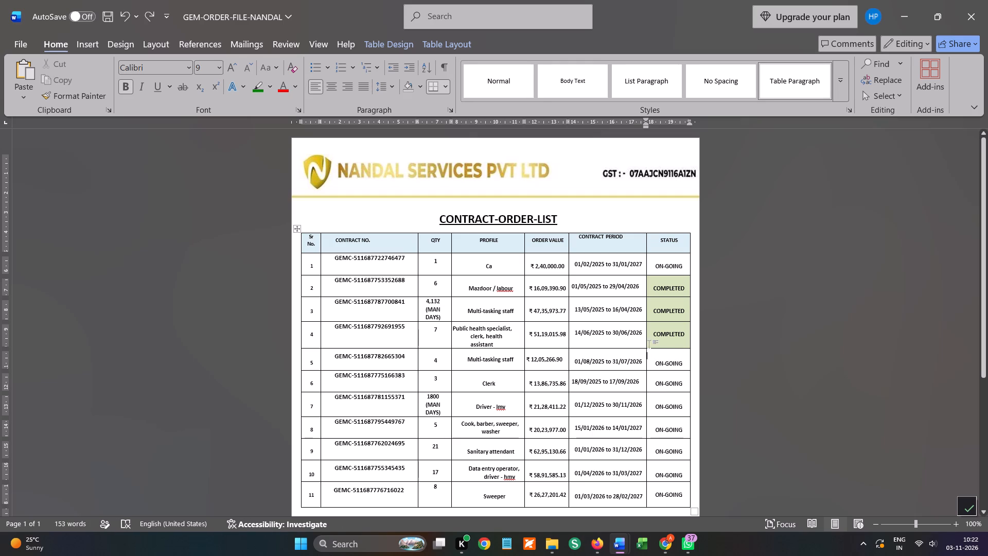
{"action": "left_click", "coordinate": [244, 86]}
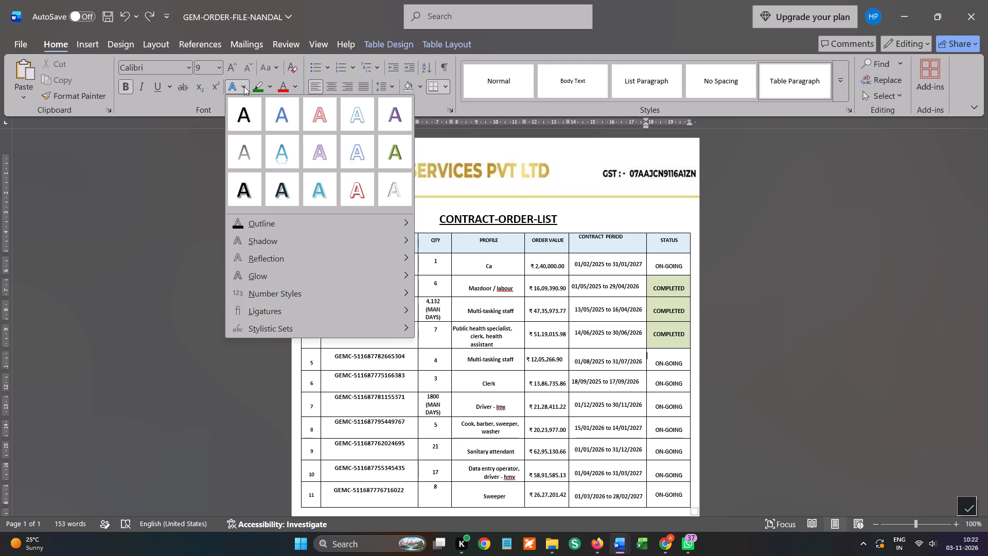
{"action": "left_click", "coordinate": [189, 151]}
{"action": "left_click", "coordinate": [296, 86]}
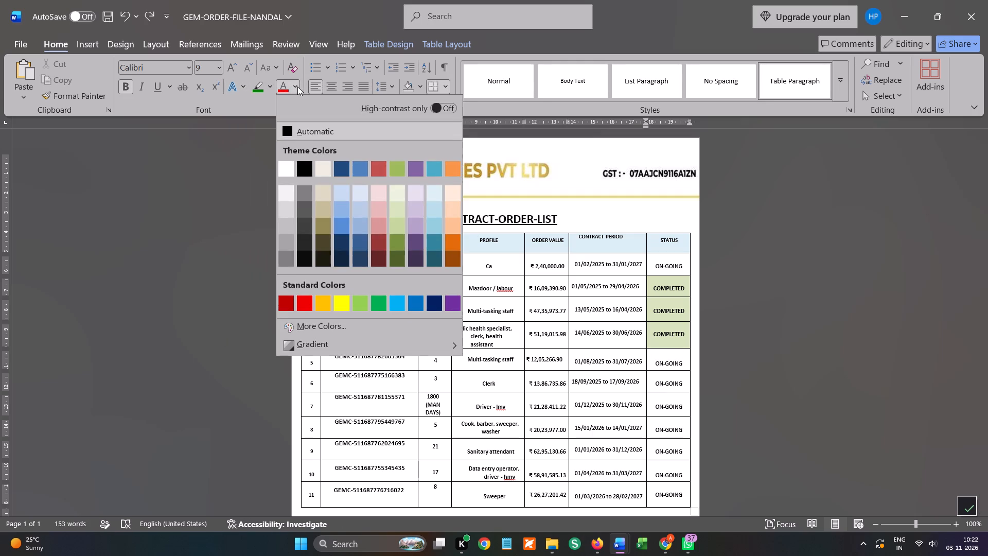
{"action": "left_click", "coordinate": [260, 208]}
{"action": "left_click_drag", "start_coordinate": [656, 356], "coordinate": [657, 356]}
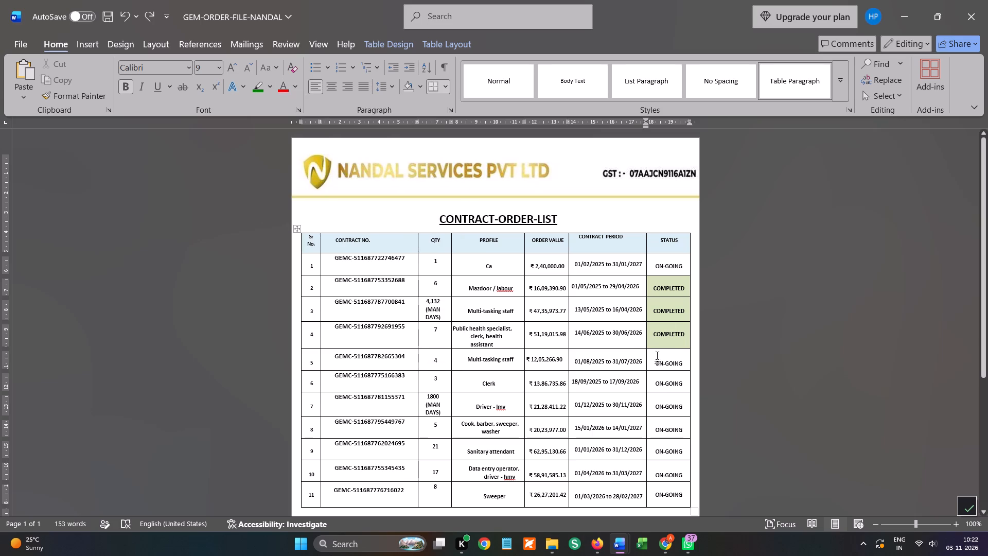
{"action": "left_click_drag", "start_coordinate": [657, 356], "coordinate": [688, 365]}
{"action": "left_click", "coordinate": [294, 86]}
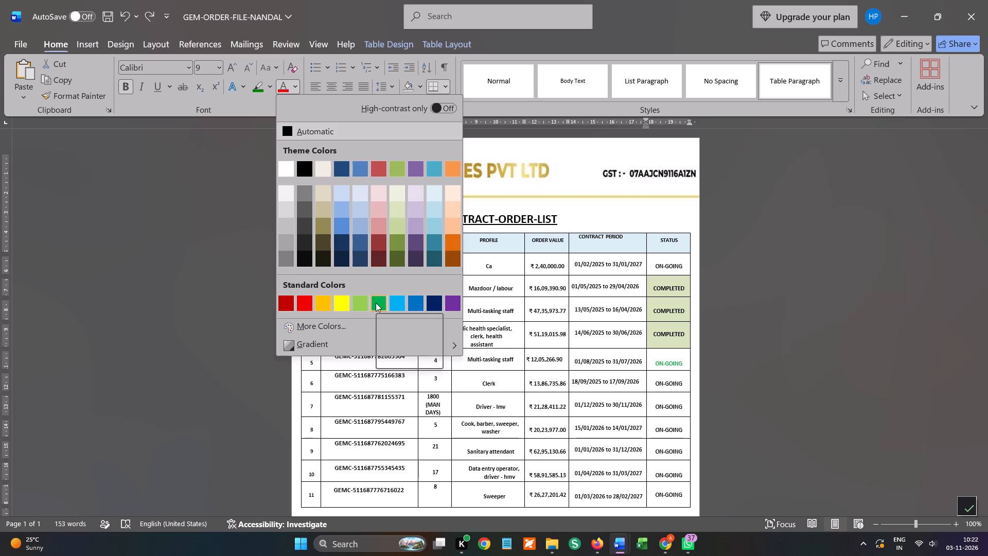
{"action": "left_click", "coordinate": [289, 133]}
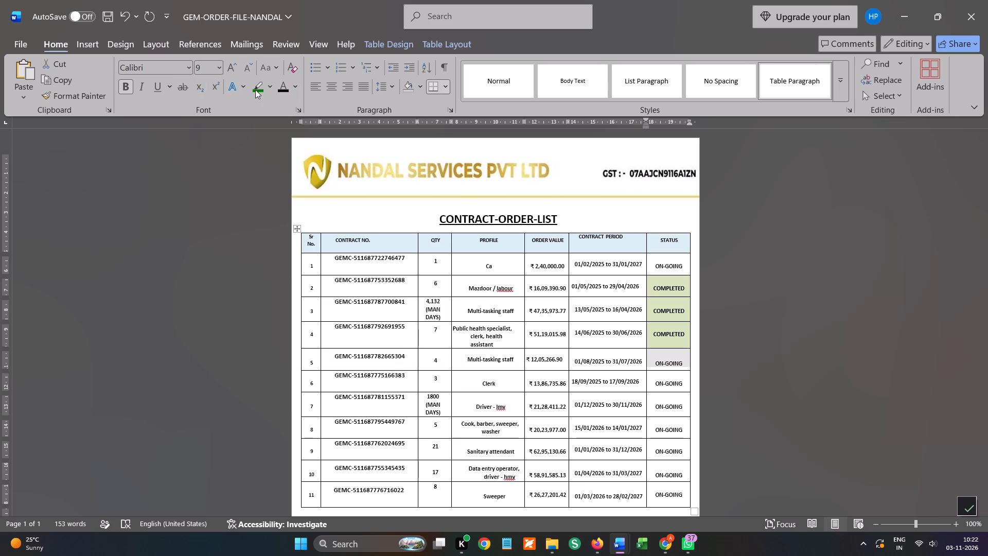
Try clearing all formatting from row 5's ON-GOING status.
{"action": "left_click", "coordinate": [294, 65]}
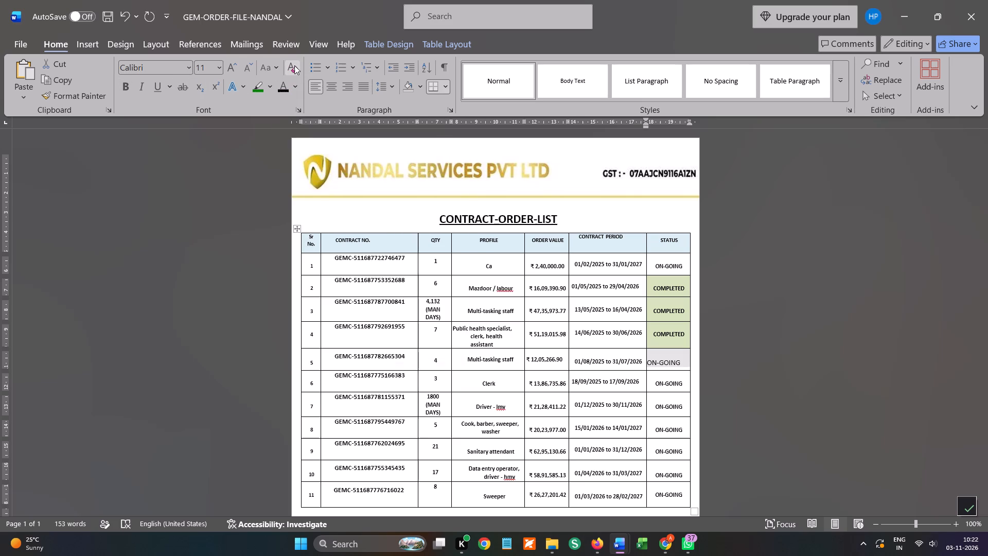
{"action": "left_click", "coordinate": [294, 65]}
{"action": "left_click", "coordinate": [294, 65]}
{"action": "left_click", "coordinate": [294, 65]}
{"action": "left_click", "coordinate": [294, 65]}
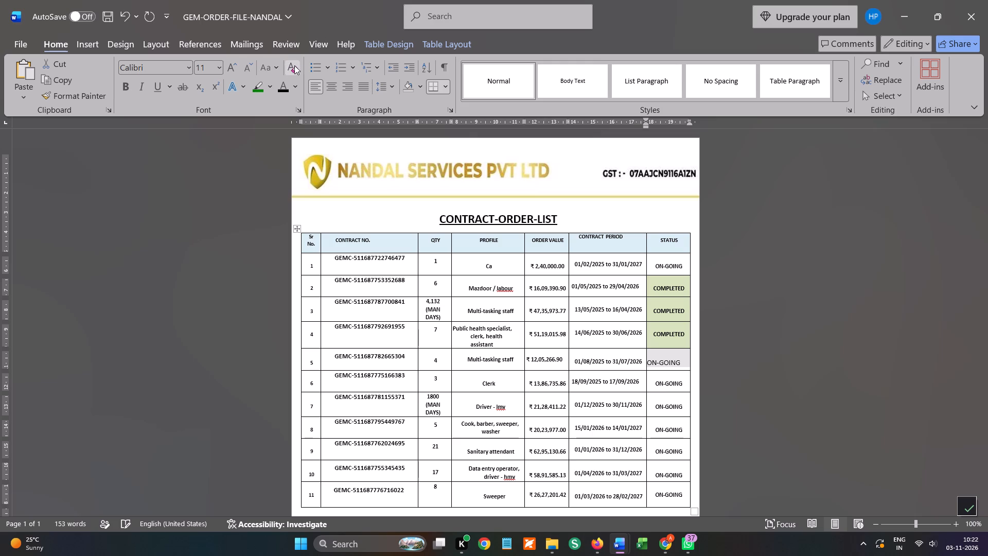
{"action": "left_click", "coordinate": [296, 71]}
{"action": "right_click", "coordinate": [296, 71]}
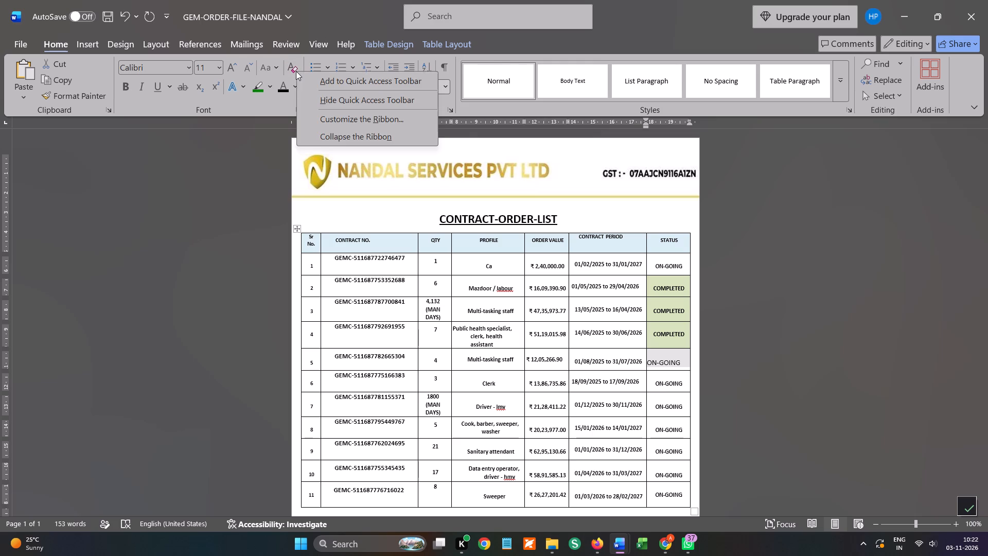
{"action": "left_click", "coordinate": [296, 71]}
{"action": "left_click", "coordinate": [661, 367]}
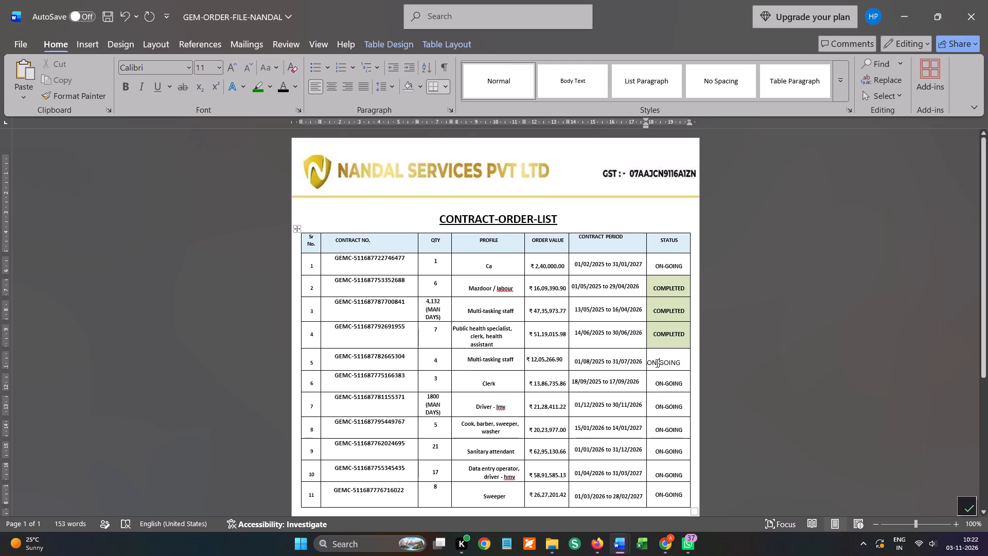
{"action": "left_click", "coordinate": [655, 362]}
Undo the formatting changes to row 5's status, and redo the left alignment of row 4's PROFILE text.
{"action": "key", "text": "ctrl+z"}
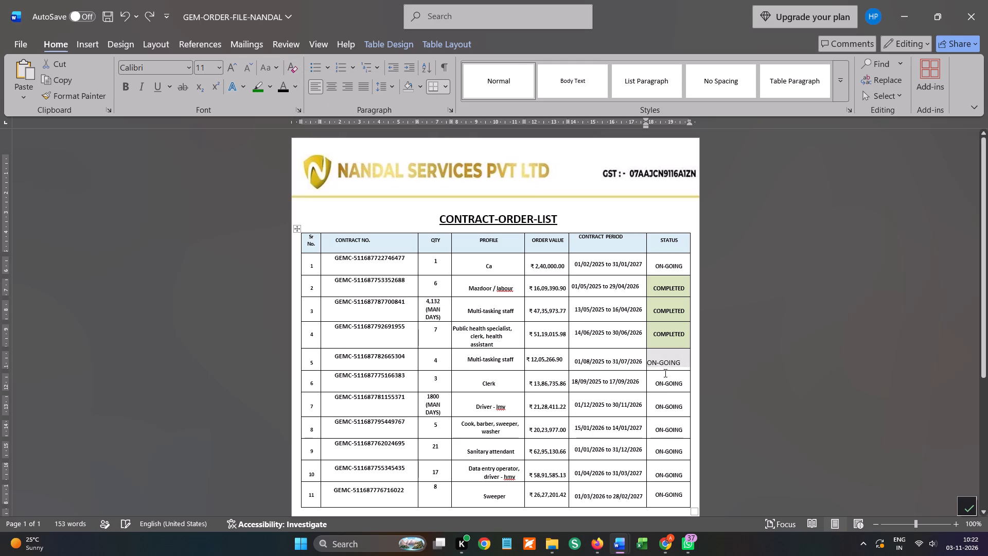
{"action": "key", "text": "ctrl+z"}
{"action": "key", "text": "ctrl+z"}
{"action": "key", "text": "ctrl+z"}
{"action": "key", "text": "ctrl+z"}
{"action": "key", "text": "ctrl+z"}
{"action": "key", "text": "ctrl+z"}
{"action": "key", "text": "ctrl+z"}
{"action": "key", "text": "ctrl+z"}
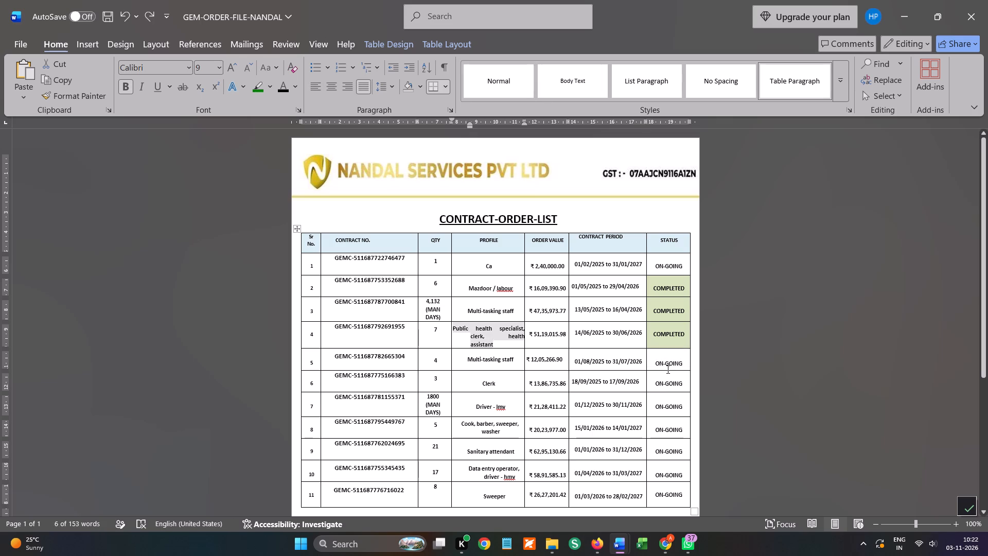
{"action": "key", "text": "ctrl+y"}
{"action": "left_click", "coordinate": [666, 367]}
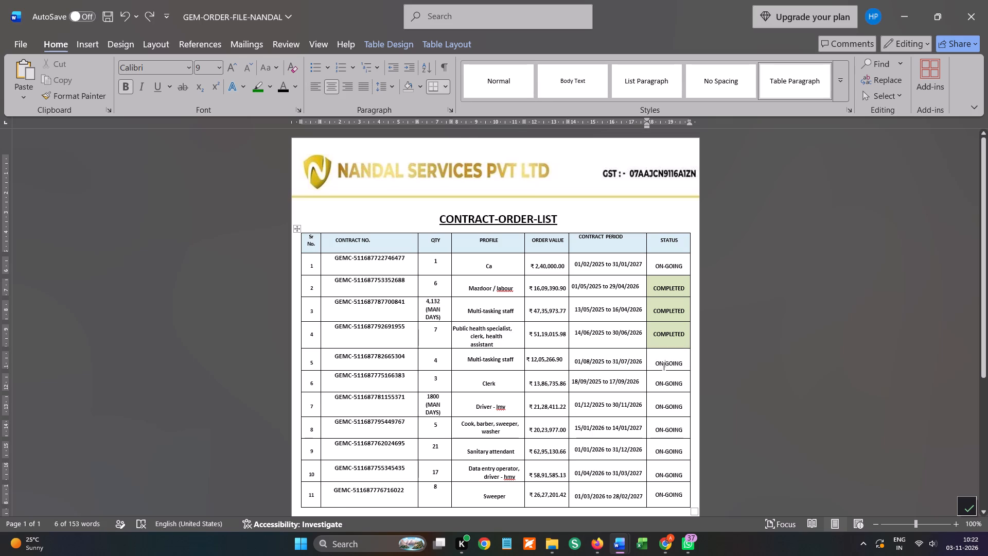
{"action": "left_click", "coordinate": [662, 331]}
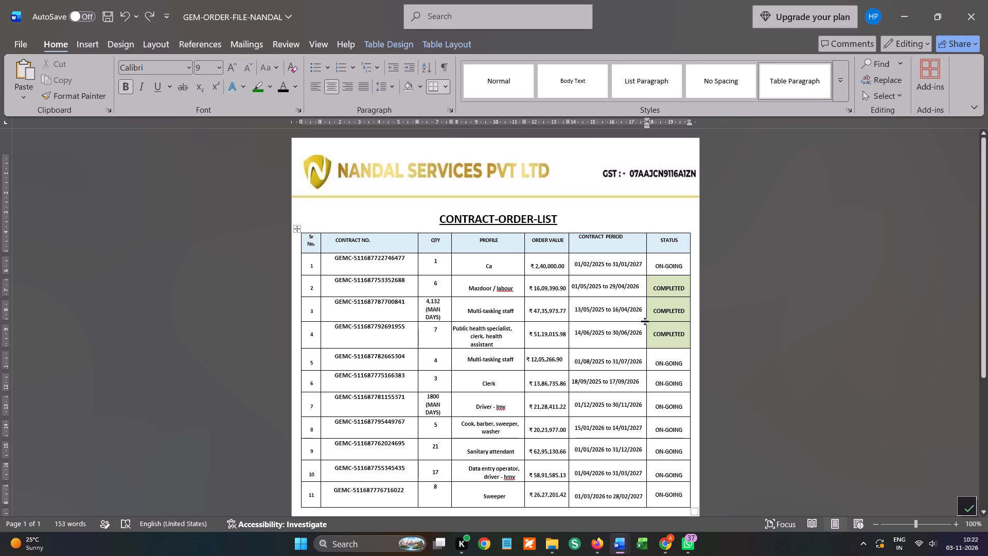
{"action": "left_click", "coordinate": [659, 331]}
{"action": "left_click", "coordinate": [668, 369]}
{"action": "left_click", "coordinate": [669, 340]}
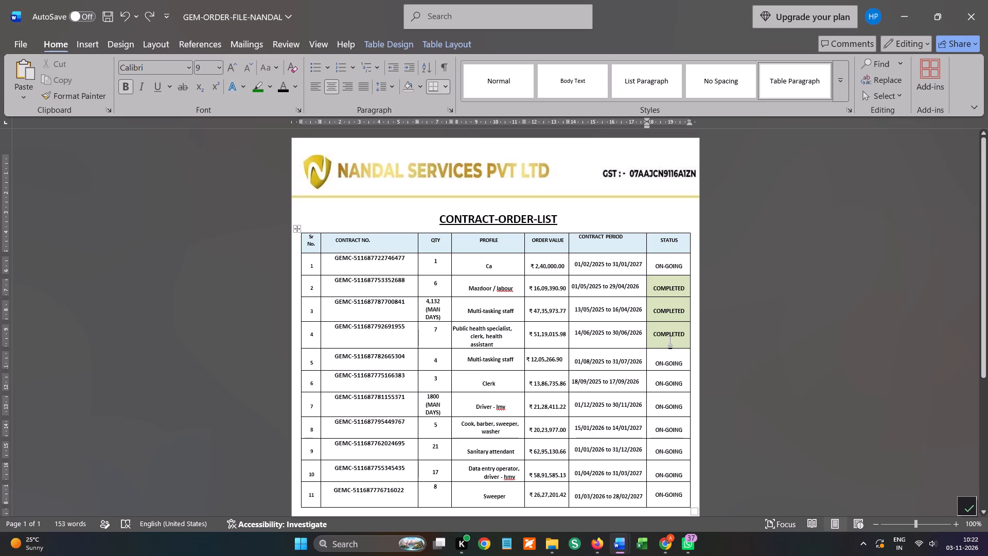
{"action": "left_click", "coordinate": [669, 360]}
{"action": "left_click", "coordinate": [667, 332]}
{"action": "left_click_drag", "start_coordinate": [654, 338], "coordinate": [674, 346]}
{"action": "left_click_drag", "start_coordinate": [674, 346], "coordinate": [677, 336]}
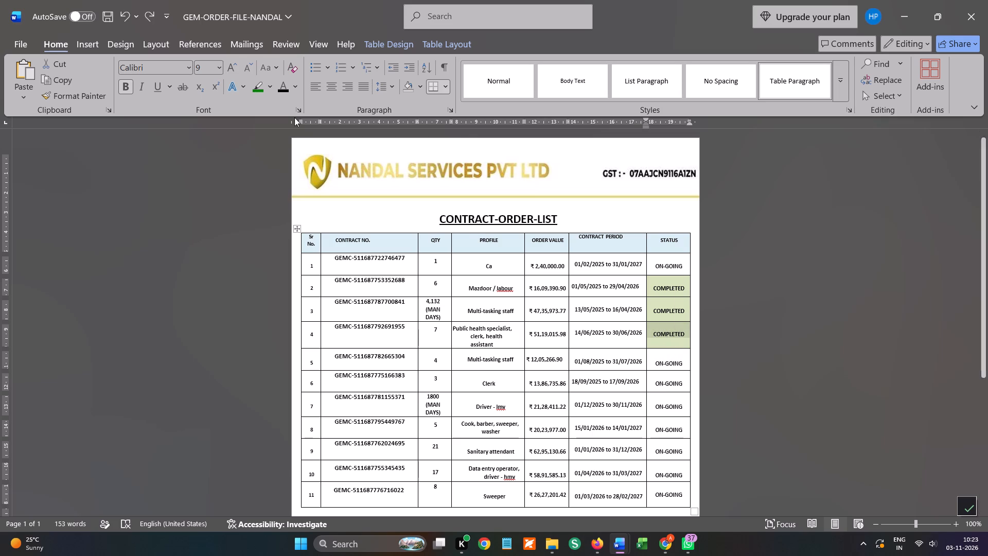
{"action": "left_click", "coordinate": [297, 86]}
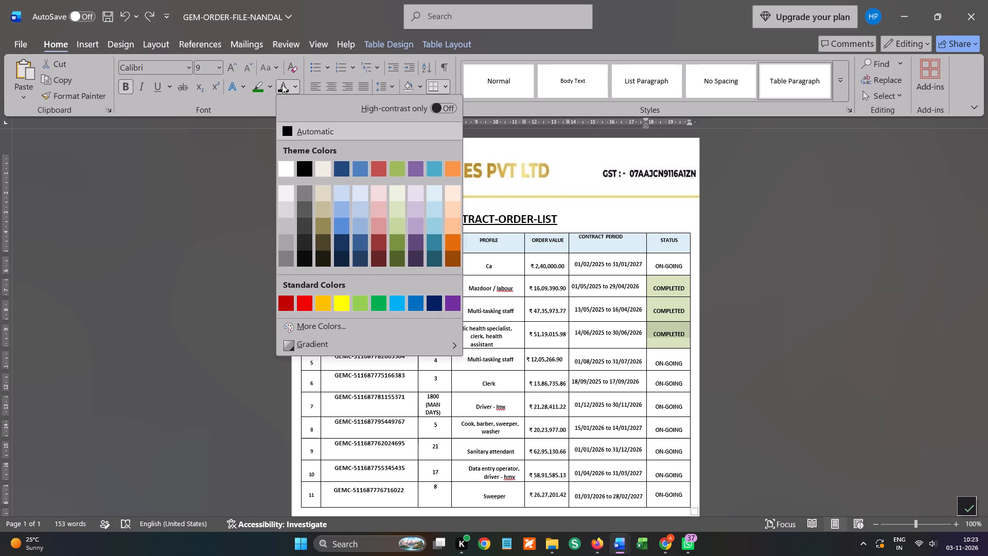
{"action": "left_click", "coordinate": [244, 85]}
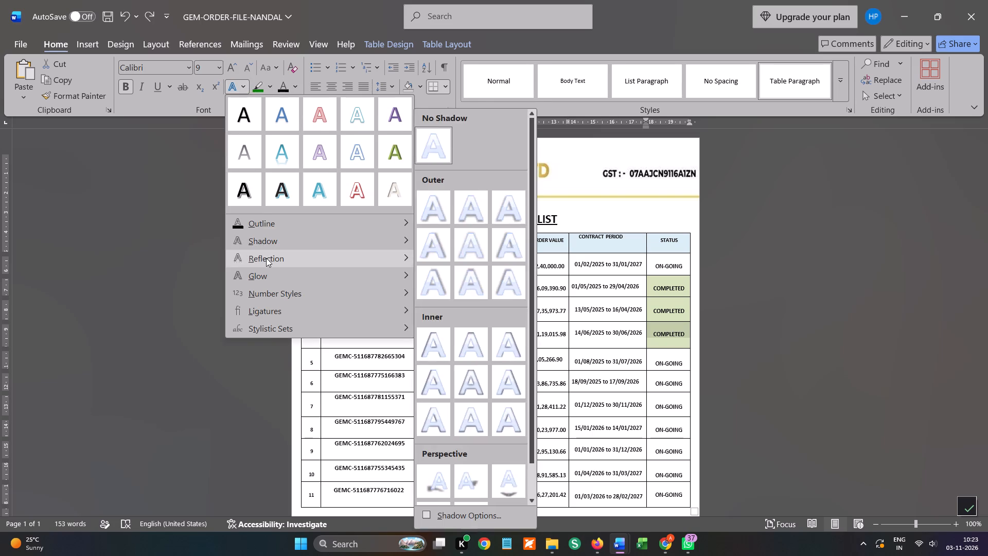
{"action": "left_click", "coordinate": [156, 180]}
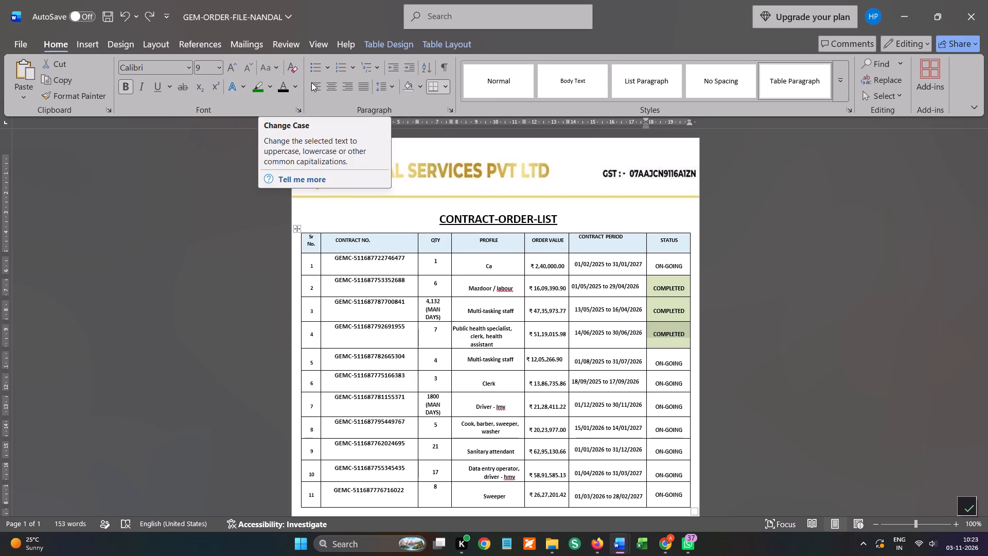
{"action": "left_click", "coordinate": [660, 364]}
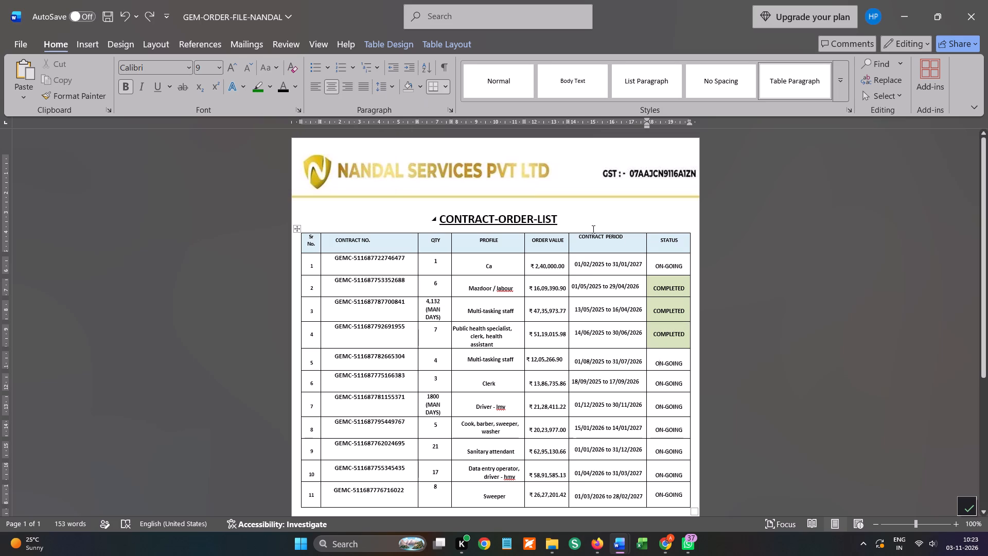
Select the COMPLETED text in row 4's STATUS cell.
{"action": "left_click_drag", "start_coordinate": [651, 334], "coordinate": [680, 339]}
{"action": "left_click_drag", "start_coordinate": [680, 339], "coordinate": [685, 338]}
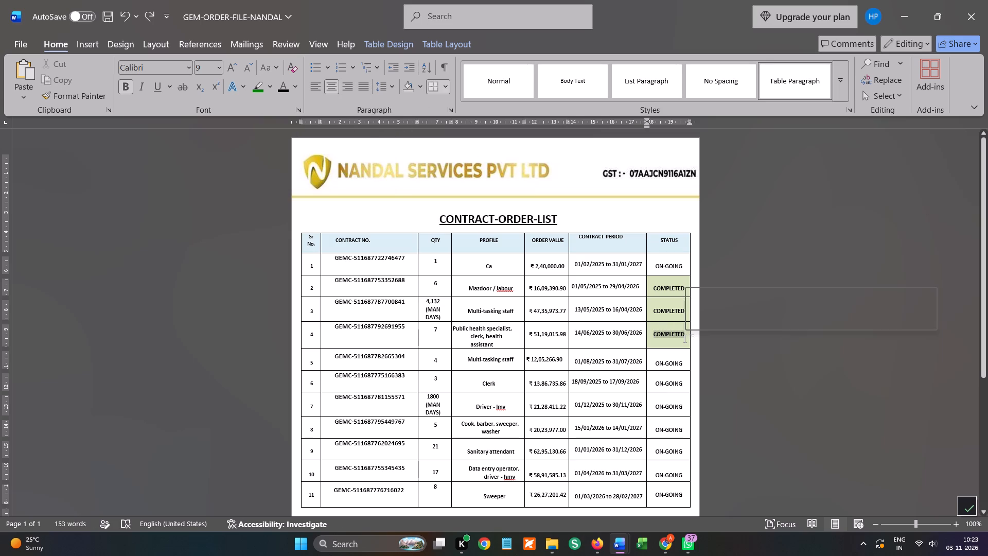
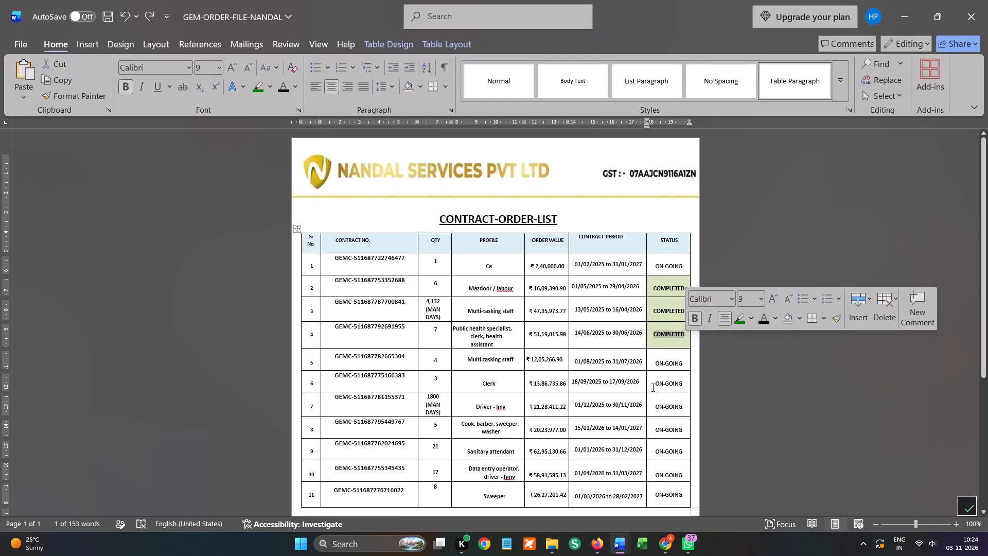
{"action": "left_click", "coordinate": [381, 357]}
{"action": "key", "text": "alt+Tab"}
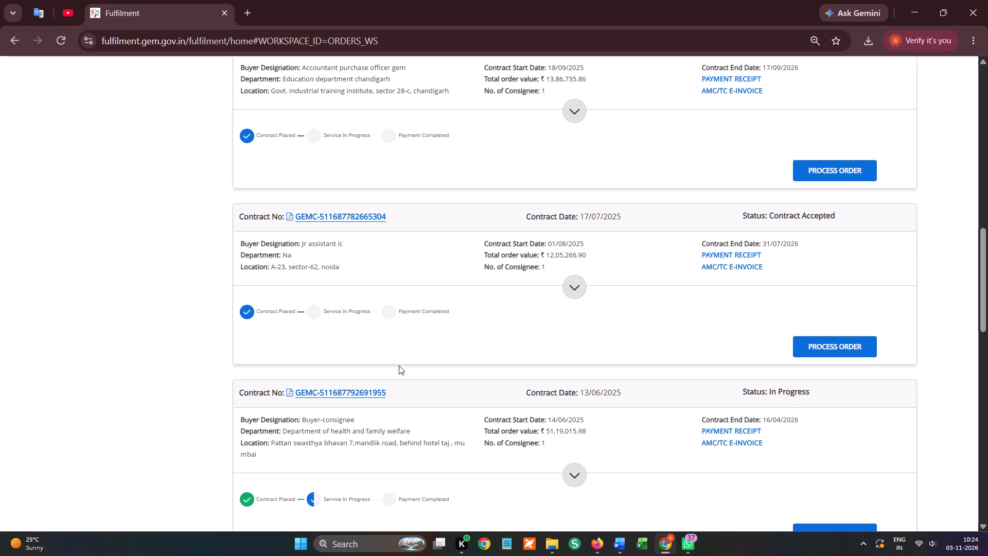
{"action": "key", "text": "alt+Tab"}
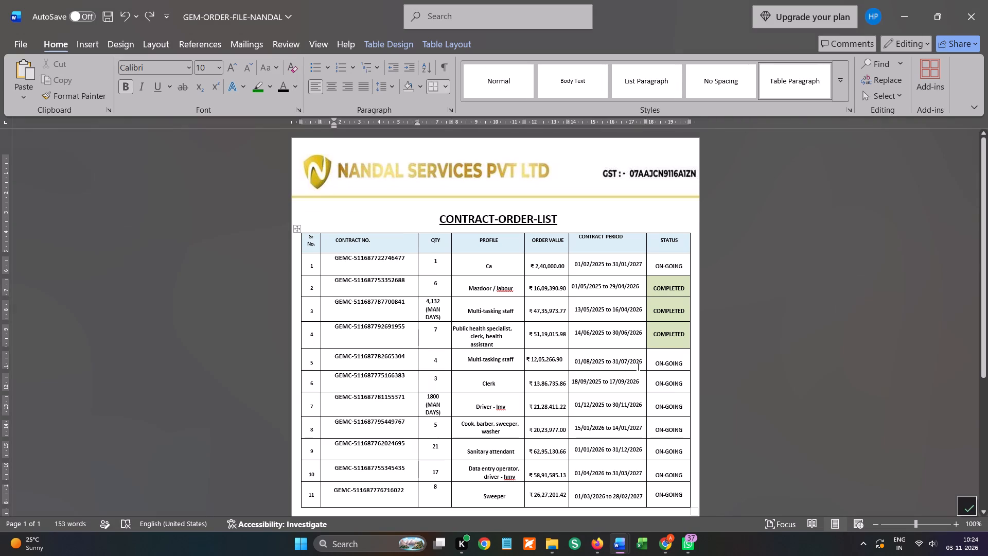
{"action": "left_click", "coordinate": [661, 365]}
{"action": "left_click_drag", "start_coordinate": [654, 336], "coordinate": [678, 335]}
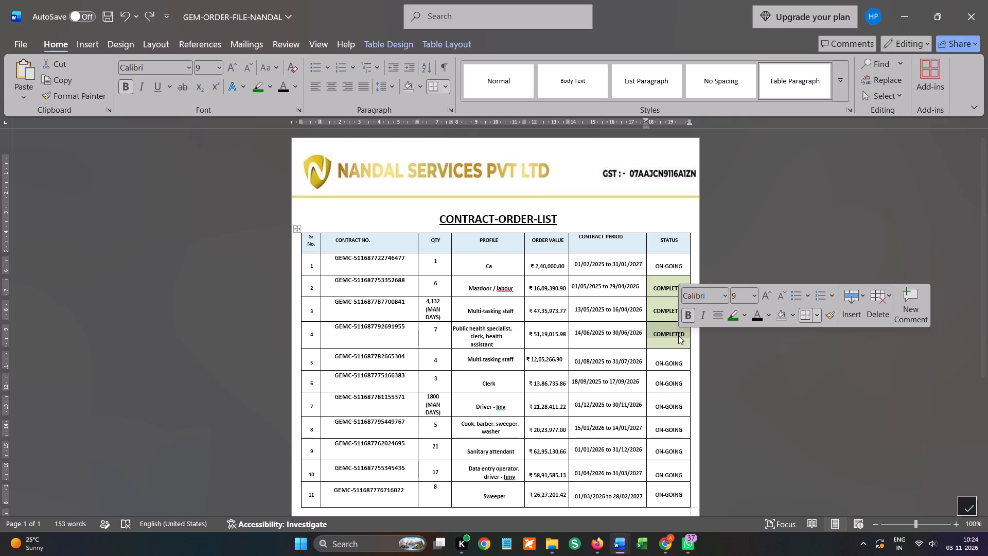
{"action": "left_click", "coordinate": [677, 370]}
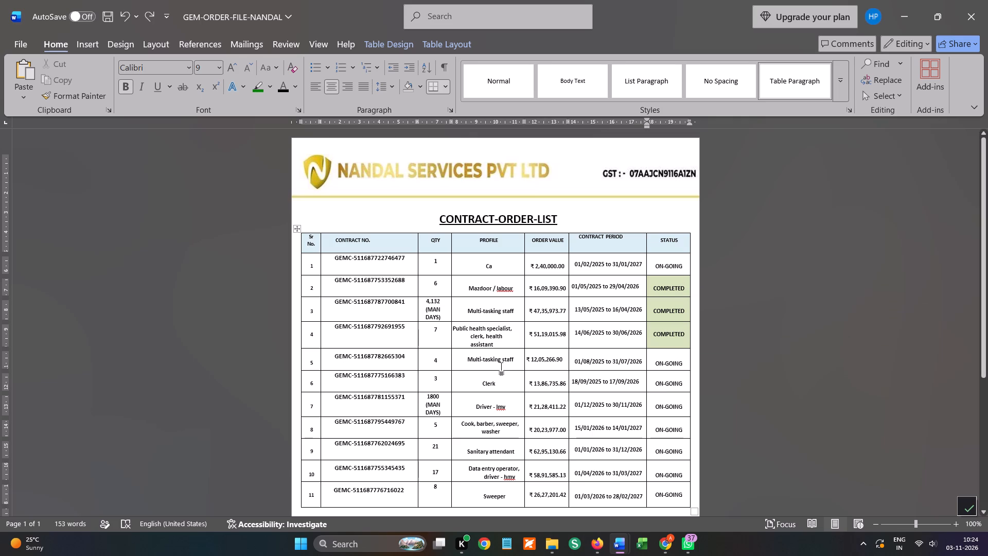
{"action": "key", "text": "alt+Tab"}
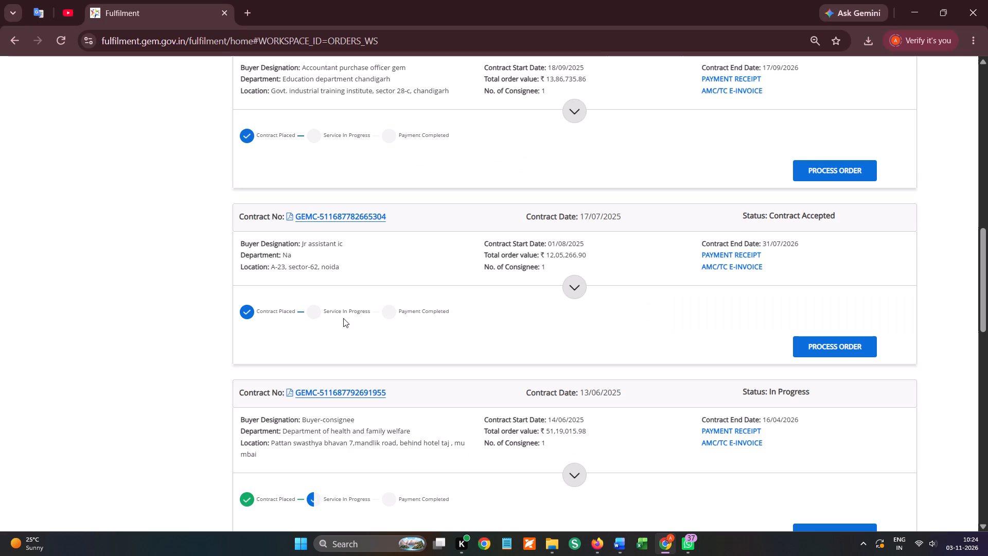
{"action": "key", "text": "alt+Tab"}
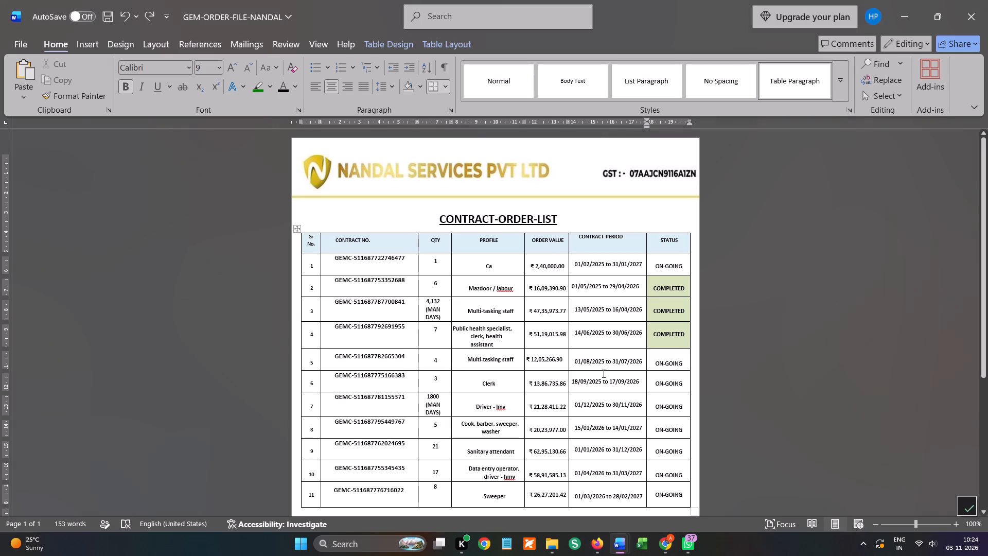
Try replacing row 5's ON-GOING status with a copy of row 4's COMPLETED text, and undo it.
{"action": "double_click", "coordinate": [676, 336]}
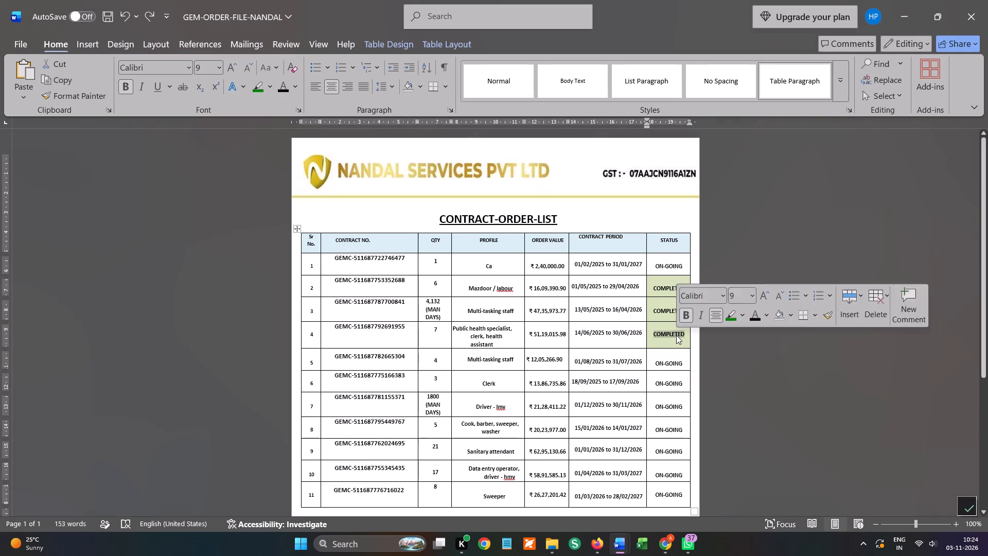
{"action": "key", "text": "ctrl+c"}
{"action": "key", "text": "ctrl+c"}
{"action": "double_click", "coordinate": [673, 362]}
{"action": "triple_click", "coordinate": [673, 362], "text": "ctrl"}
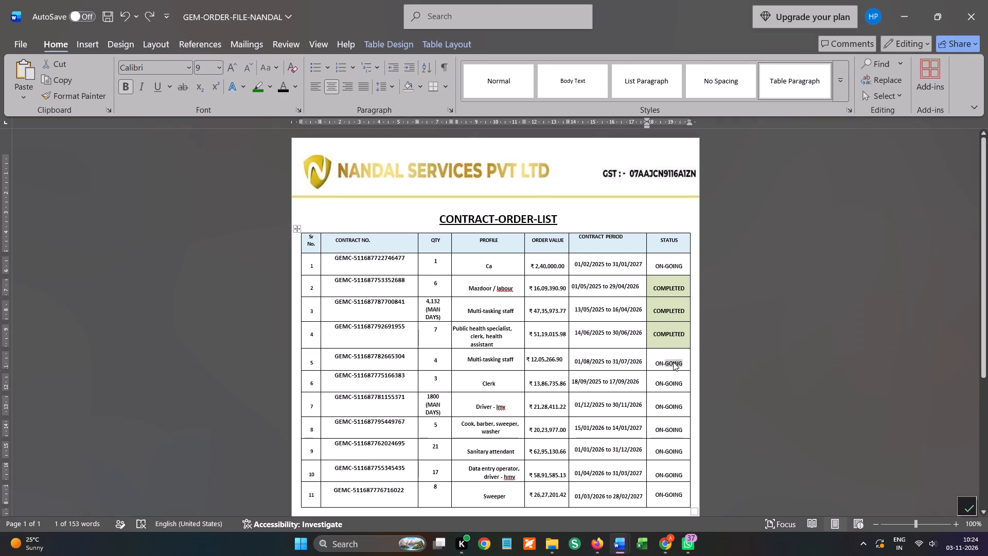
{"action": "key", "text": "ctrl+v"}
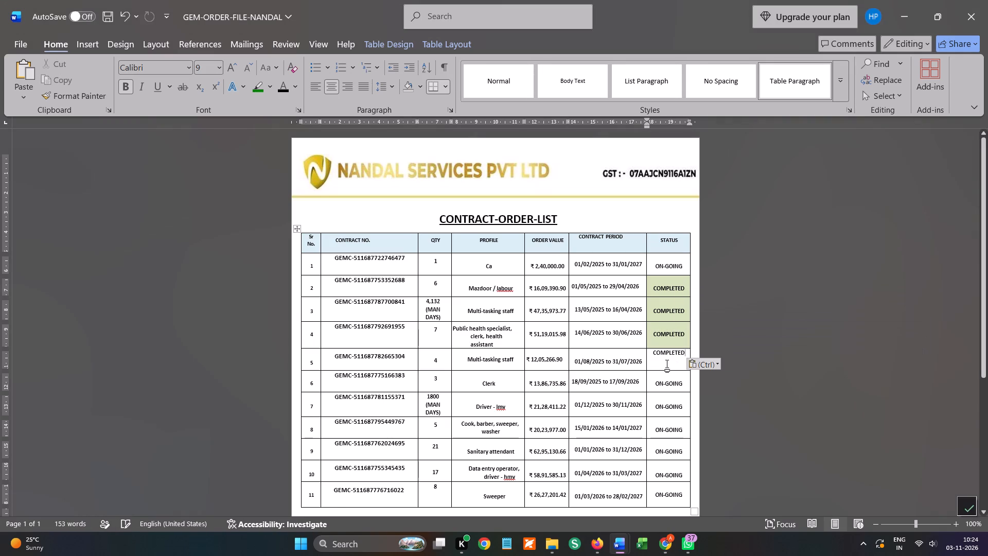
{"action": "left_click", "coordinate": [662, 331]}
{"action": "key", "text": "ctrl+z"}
Replace row 5's whole ON-GOING status text with COMPLETED copied from row 4.
{"action": "left_click", "coordinate": [661, 357]}
{"action": "left_click_drag", "start_coordinate": [656, 365], "coordinate": [661, 365]}
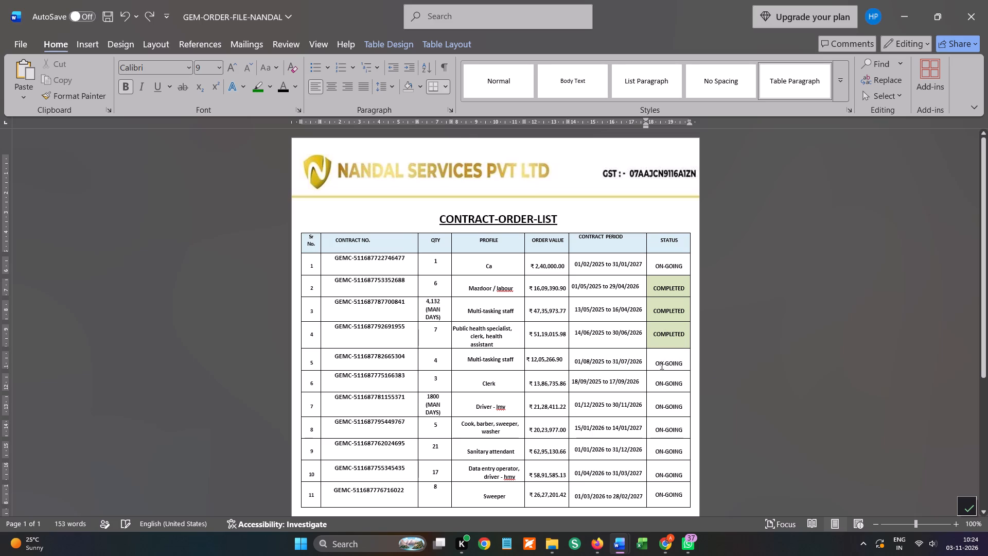
{"action": "left_click_drag", "start_coordinate": [661, 365], "coordinate": [677, 362]}
{"action": "double_click", "coordinate": [661, 337]}
{"action": "key", "text": "ctrl+c"}
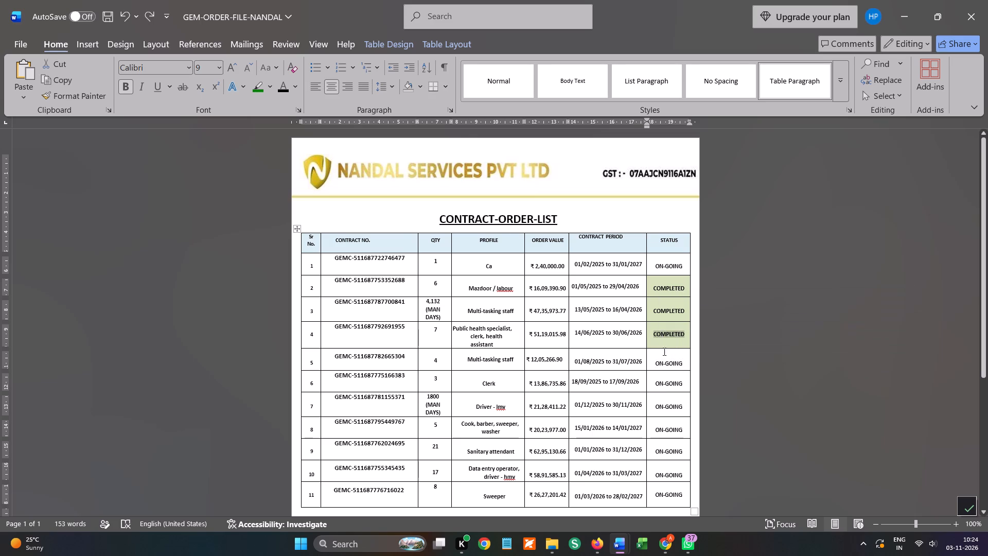
{"action": "key", "text": "ctrl+c"}
{"action": "left_click", "coordinate": [663, 365]}
{"action": "left_click_drag", "start_coordinate": [657, 363], "coordinate": [680, 363]}
{"action": "key", "text": "ctrl+v"}
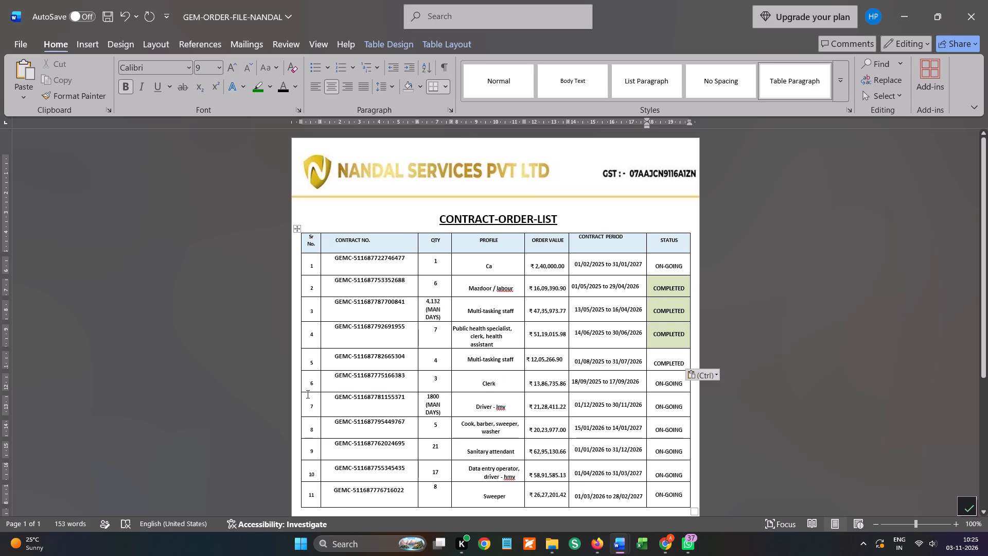
{"action": "left_click", "coordinate": [384, 381]}
{"action": "key", "text": "alt+Tab"}
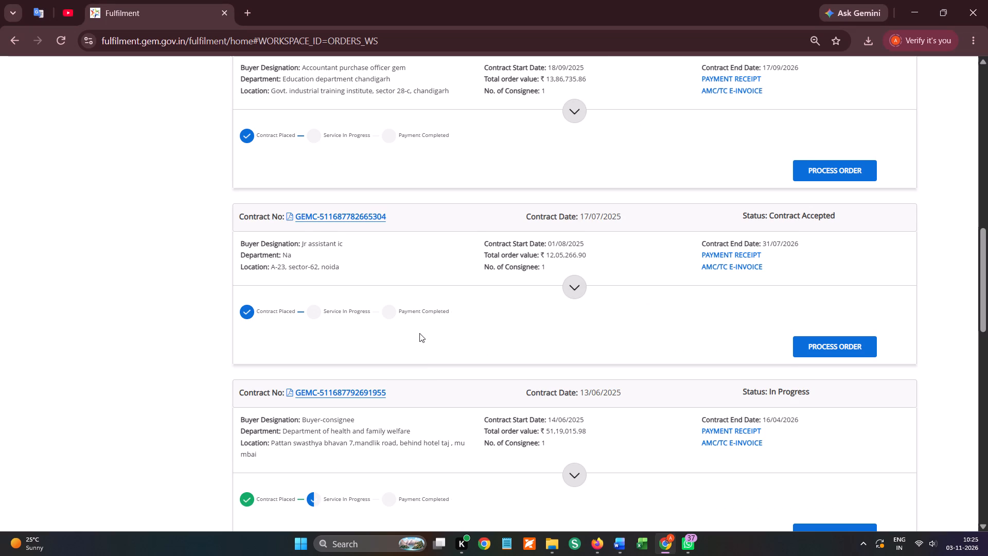
{"action": "scroll", "coordinate": [419, 333], "scroll_direction": "up", "scroll_amount": 1}
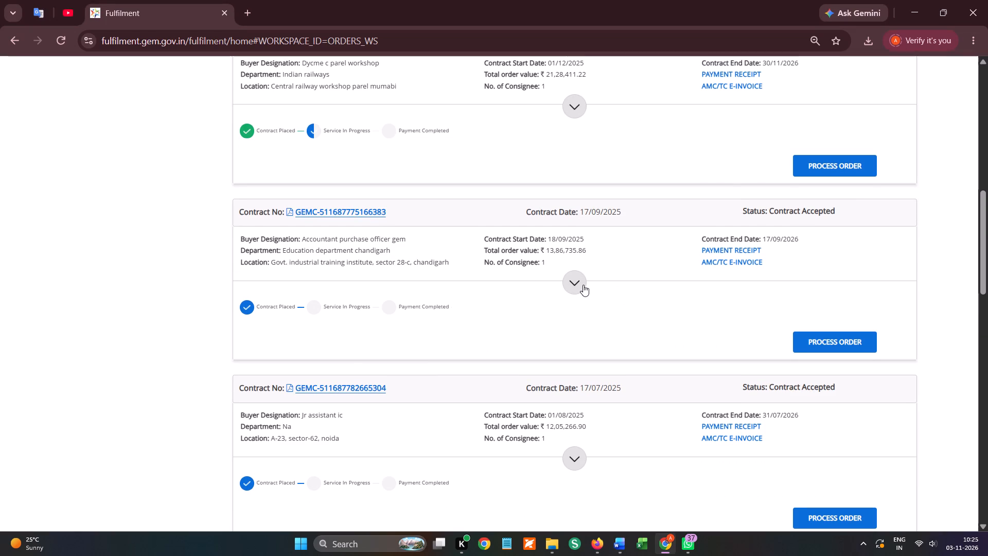
{"action": "key", "text": "alt+Tab"}
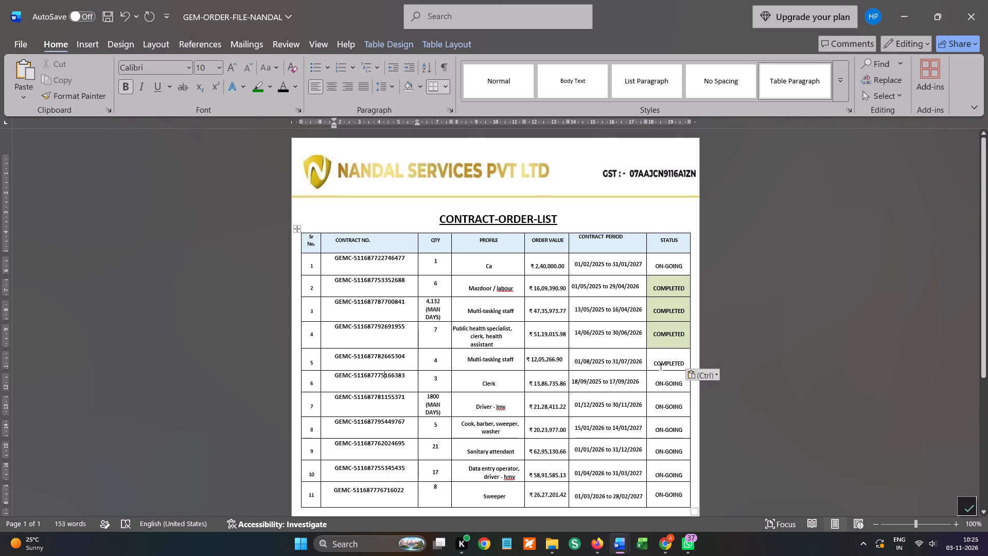
{"action": "left_click_drag", "start_coordinate": [655, 364], "coordinate": [682, 363]}
{"action": "key", "text": "ctrl+c"}
{"action": "key", "text": "ctrl+c"}
{"action": "left_click_drag", "start_coordinate": [655, 385], "coordinate": [679, 381]}
{"action": "key", "text": "ctrl+v"}
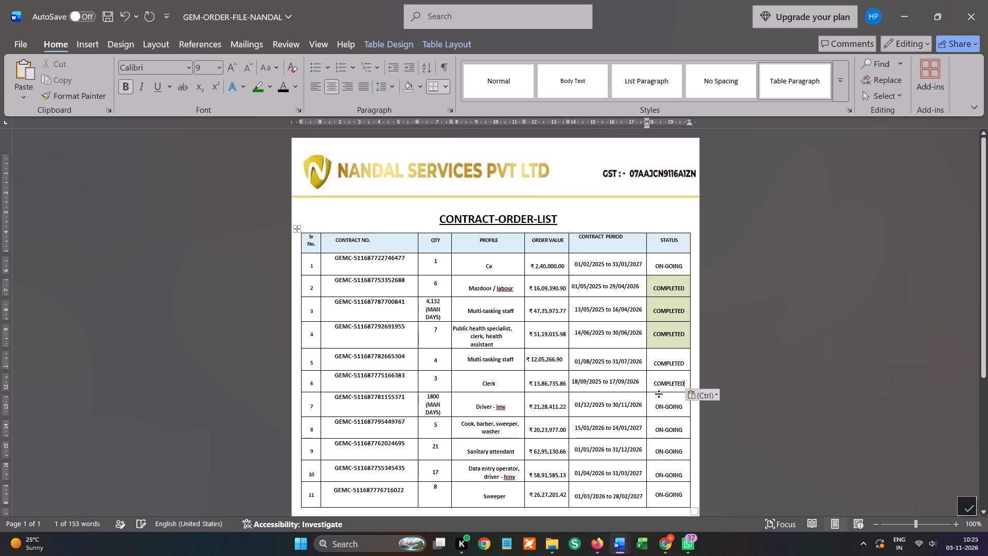
{"action": "key", "text": "alt+Tab"}
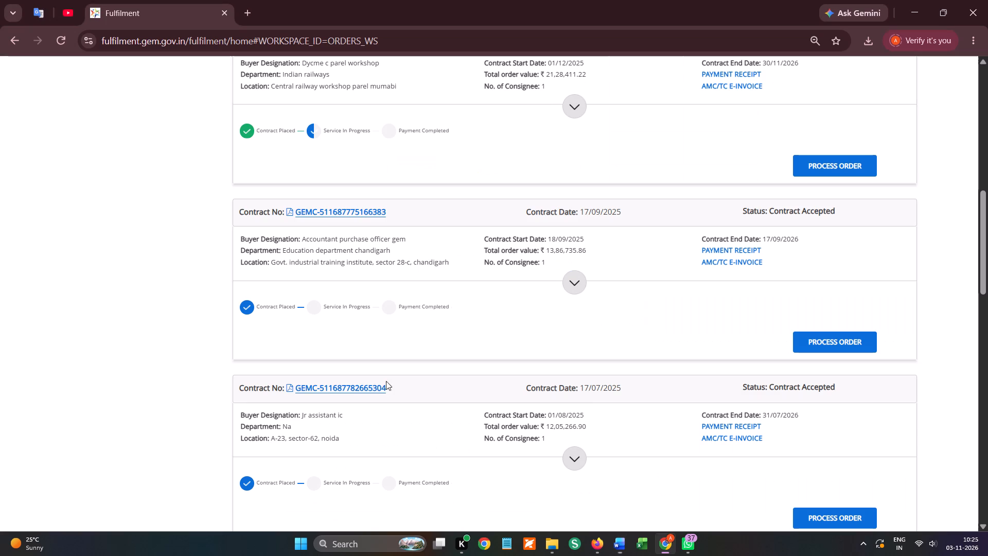
{"action": "key", "text": "alt+Tab"}
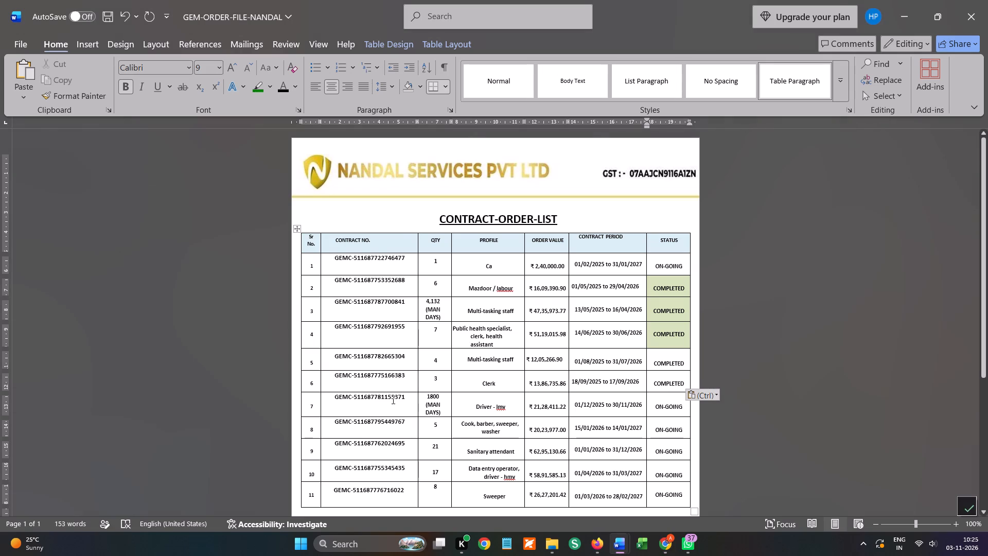
{"action": "left_click", "coordinate": [394, 383]}
{"action": "left_click", "coordinate": [390, 401]}
{"action": "key", "text": "alt+Tab"}
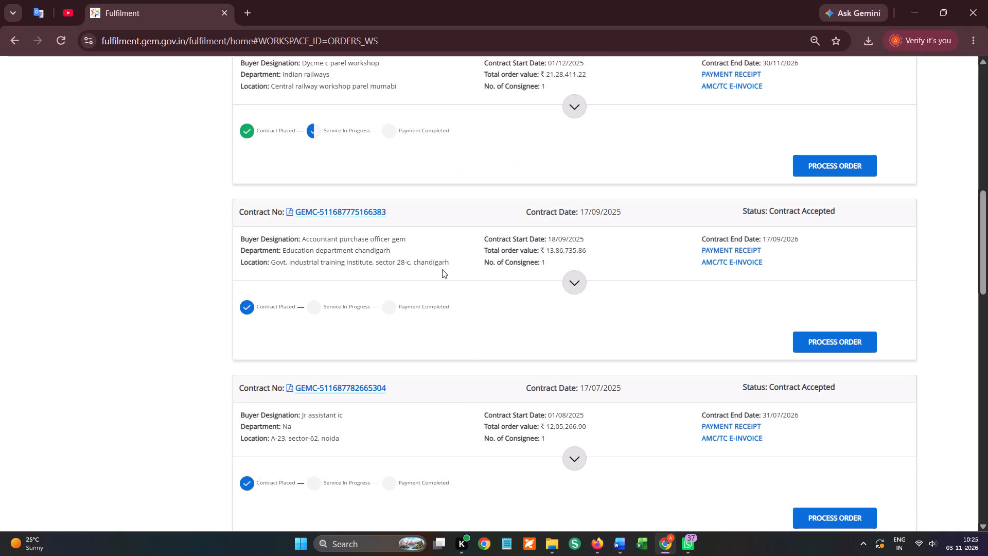
{"action": "scroll", "coordinate": [548, 290], "scroll_direction": "up", "scroll_amount": 1}
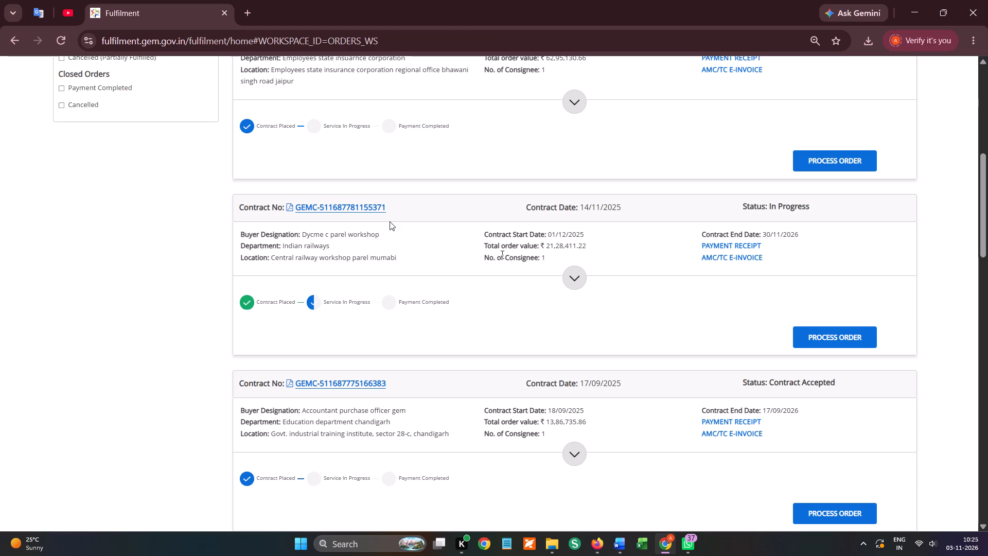
{"action": "key", "text": "alt+Tab"}
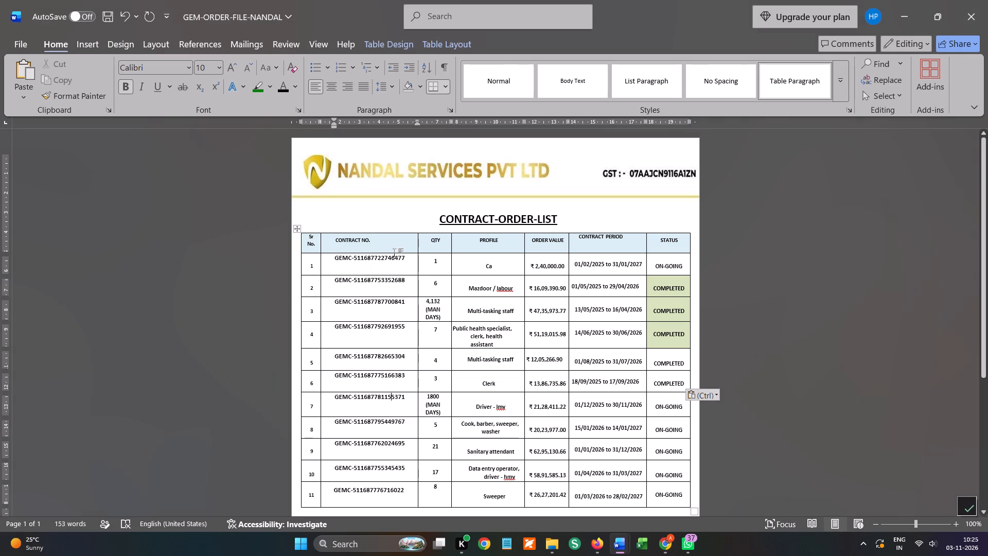
{"action": "key", "text": "alt+Tab"}
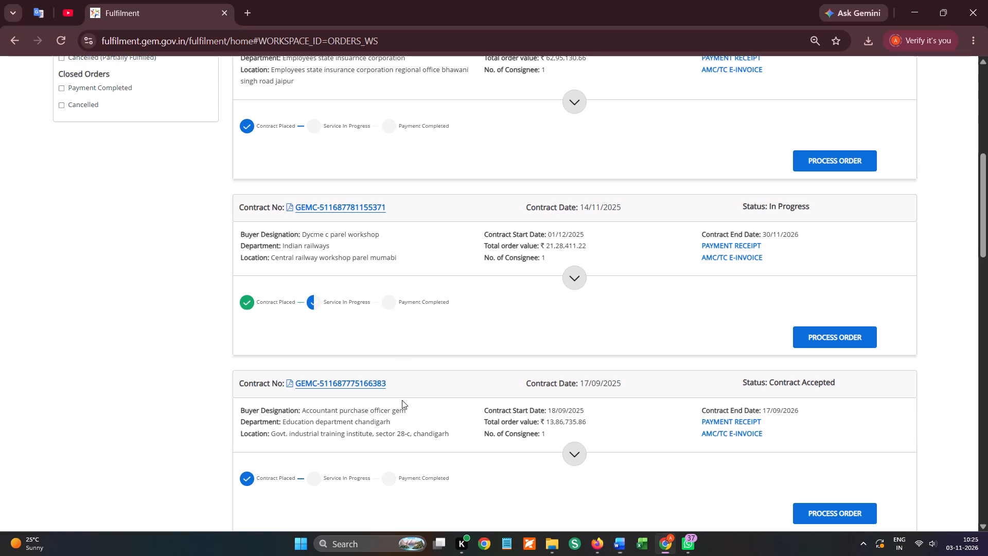
{"action": "key", "text": "alt+Tab"}
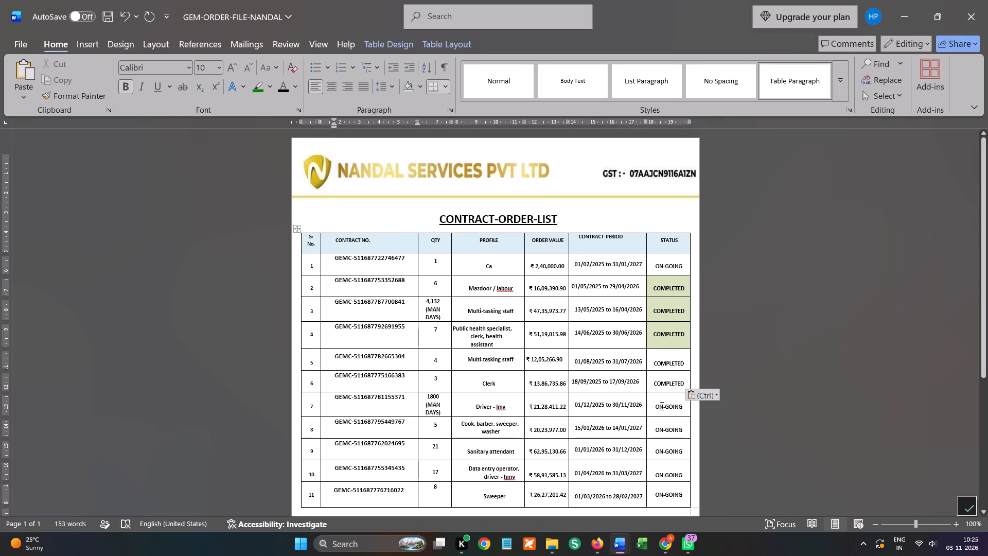
{"action": "left_click_drag", "start_coordinate": [654, 383], "coordinate": [680, 384]}
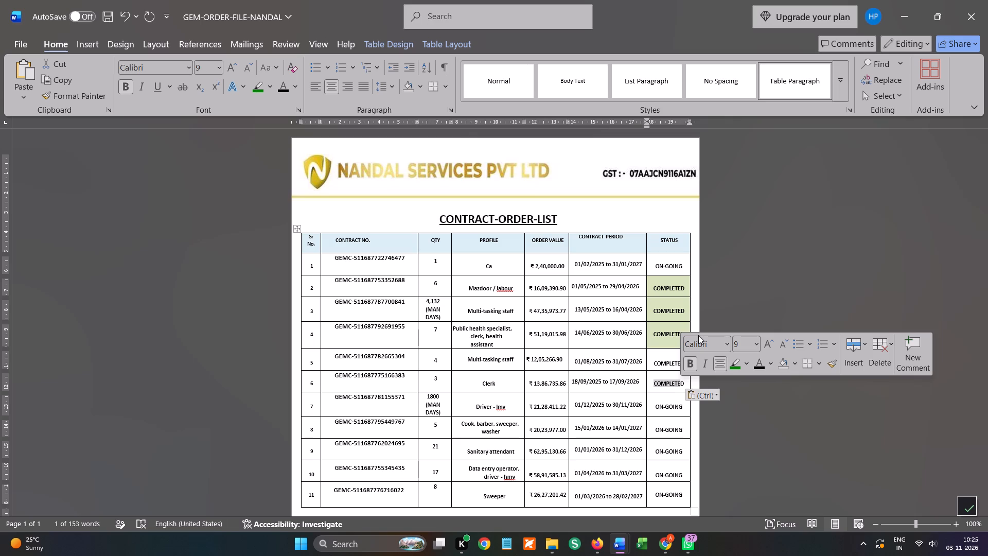
{"action": "left_click", "coordinate": [603, 399]}
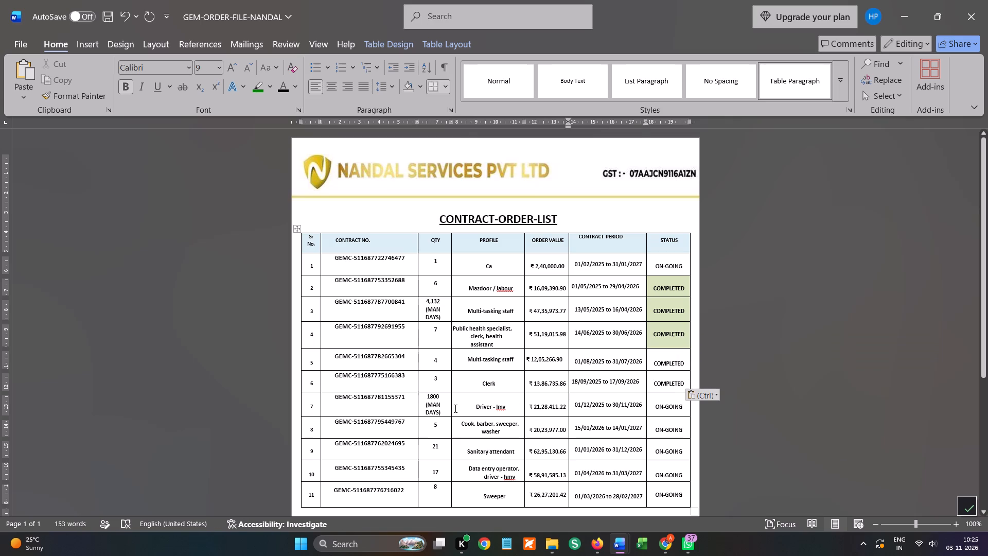
{"action": "left_click", "coordinate": [405, 407]}
{"action": "key", "text": "alt+Tab"}
{"action": "scroll", "coordinate": [410, 312], "scroll_direction": "up", "scroll_amount": 1}
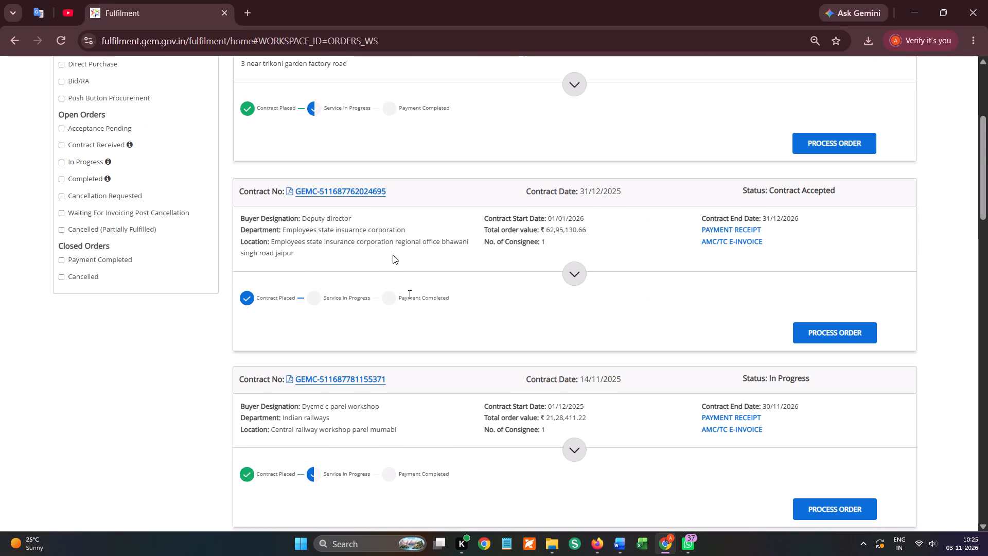
{"action": "key", "text": "alt+Tab"}
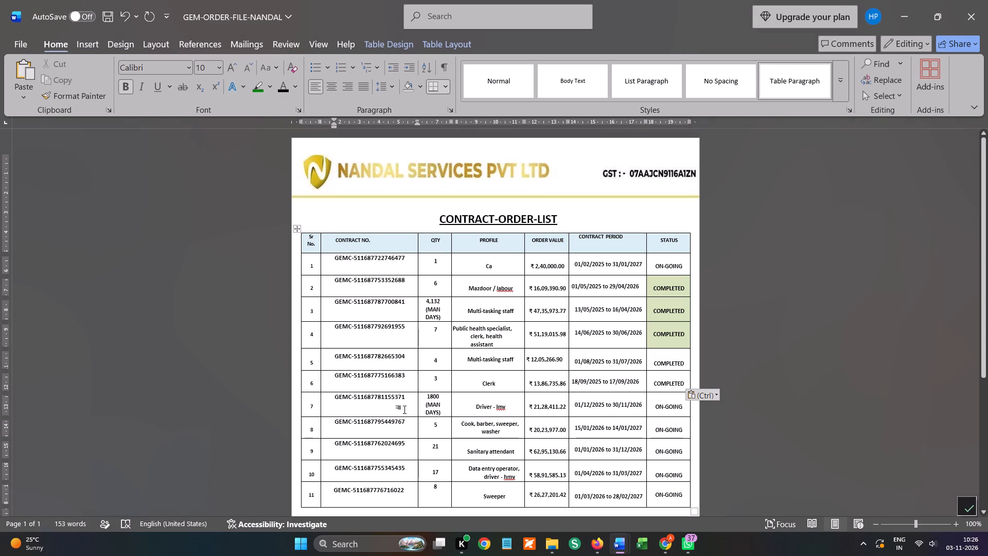
{"action": "left_click_drag", "start_coordinate": [334, 423], "coordinate": [401, 425]}
{"action": "scroll", "coordinate": [482, 426], "scroll_direction": "down", "scroll_amount": 1}
{"action": "key", "text": "alt+Tab"}
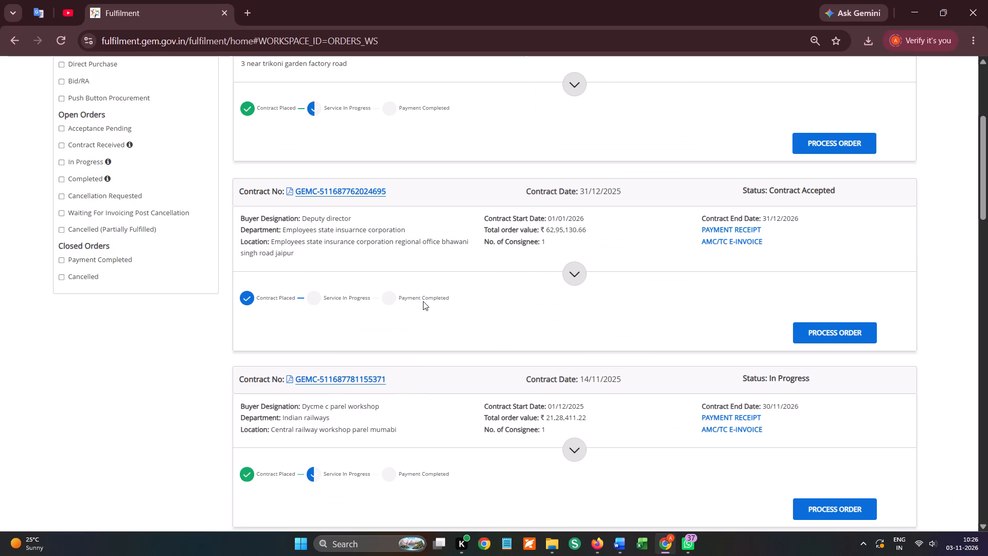
{"action": "scroll", "coordinate": [423, 301], "scroll_direction": "up", "scroll_amount": 1}
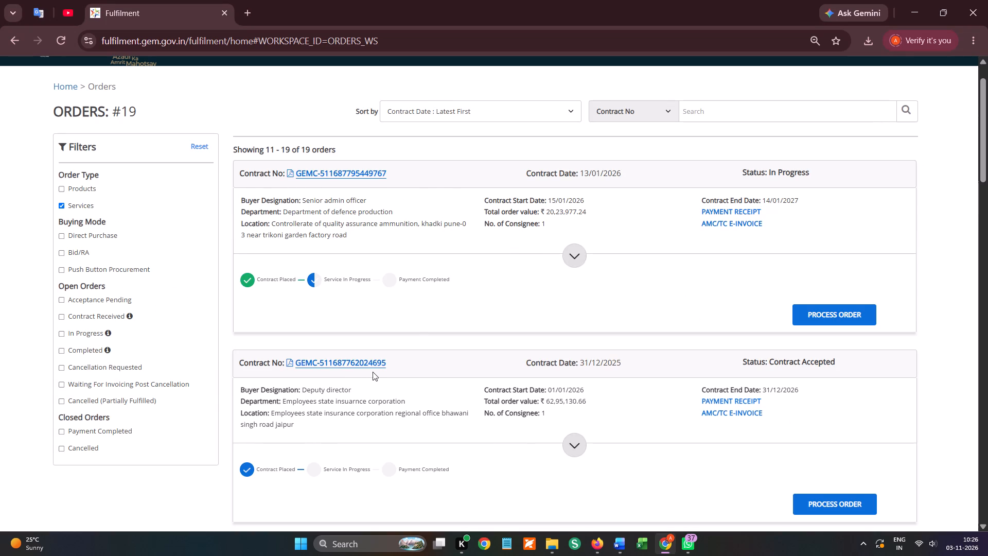
{"action": "key", "text": "alt+Tab"}
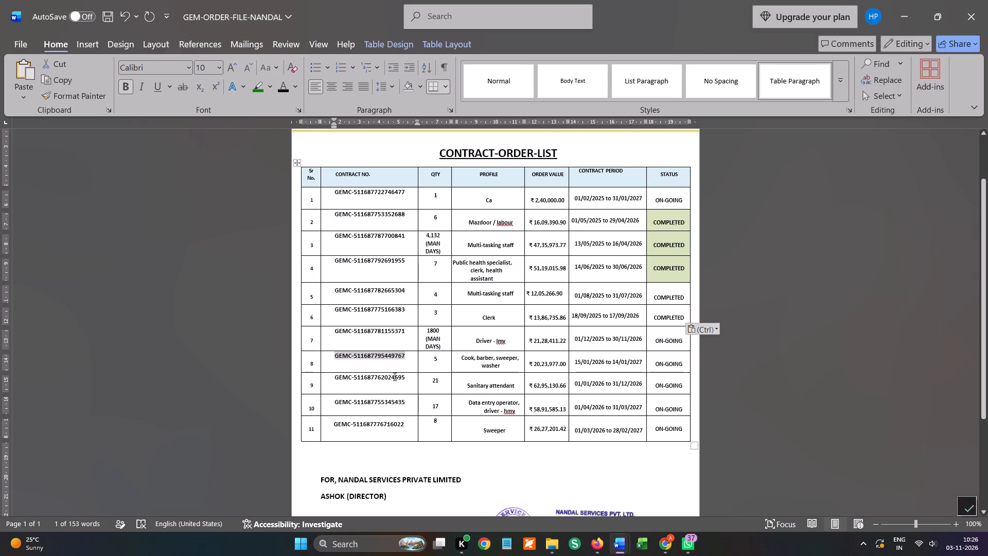
{"action": "left_click", "coordinate": [393, 381]}
{"action": "key", "text": "alt+Tab"}
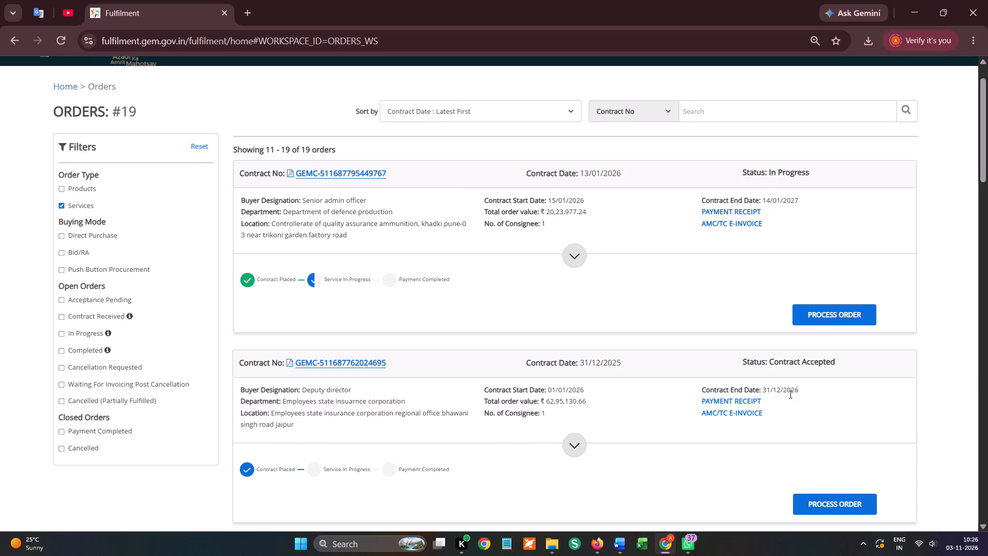
{"action": "key", "text": "alt+Tab"}
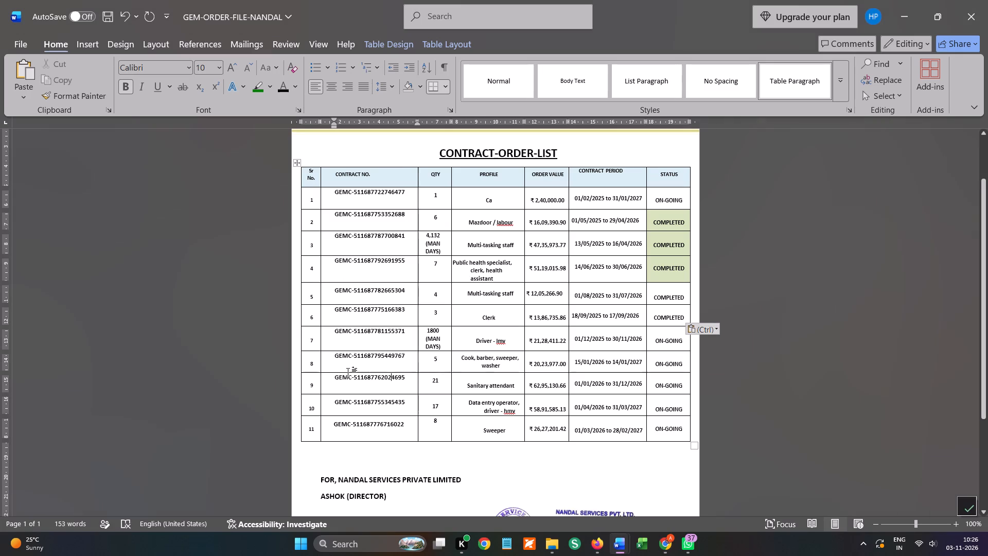
{"action": "left_click", "coordinate": [402, 402]}
{"action": "key", "text": "alt+Tab"}
{"action": "scroll", "coordinate": [403, 310], "scroll_direction": "up", "scroll_amount": 2}
{"action": "scroll", "coordinate": [453, 280], "scroll_direction": "up", "scroll_amount": 1}
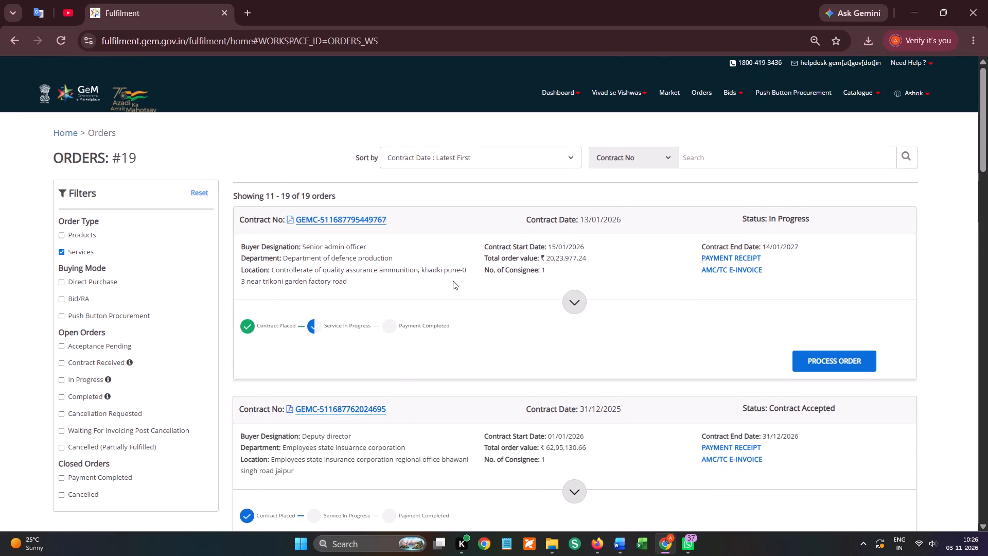
{"action": "scroll", "coordinate": [454, 296], "scroll_direction": "down", "scroll_amount": 6}
{"action": "scroll", "coordinate": [334, 397], "scroll_direction": "down", "scroll_amount": 4}
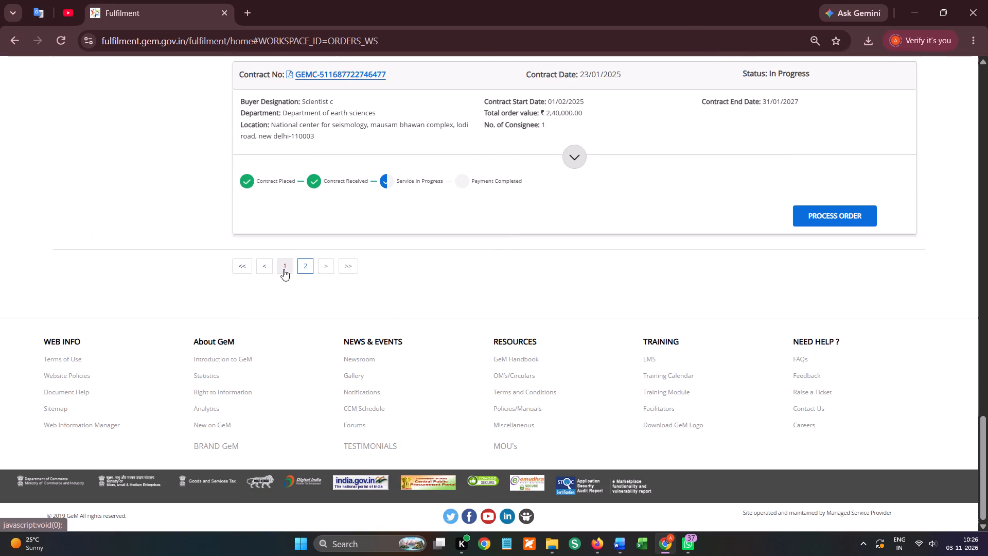
{"action": "left_click", "coordinate": [284, 269]}
{"action": "scroll", "coordinate": [590, 387], "scroll_direction": "up", "scroll_amount": 3}
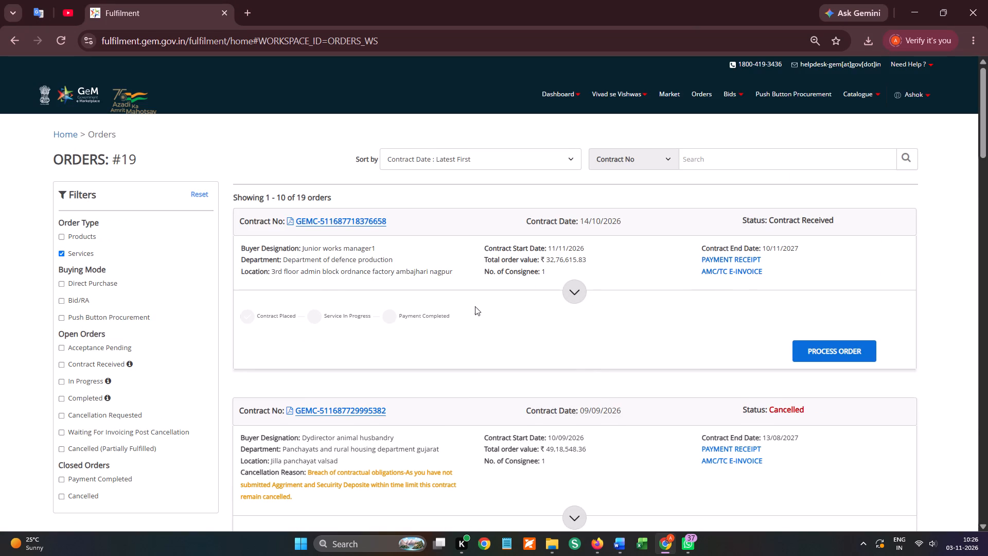
{"action": "scroll", "coordinate": [467, 303], "scroll_direction": "down", "scroll_amount": 14}
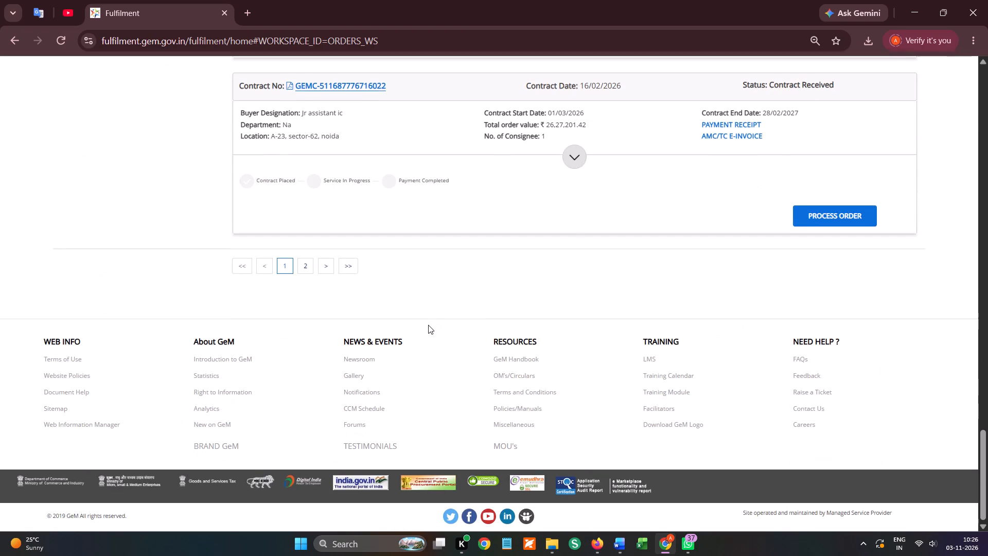
{"action": "scroll", "coordinate": [414, 328], "scroll_direction": "up", "scroll_amount": 1}
{"action": "key", "text": "alt+Tab"}
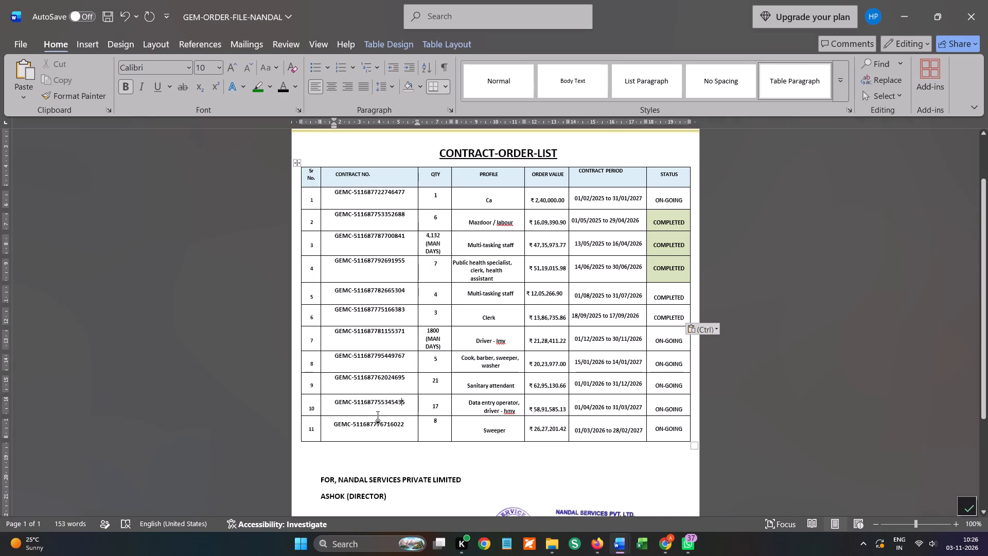
{"action": "left_click", "coordinate": [392, 431]}
{"action": "key", "text": "alt+Tab"}
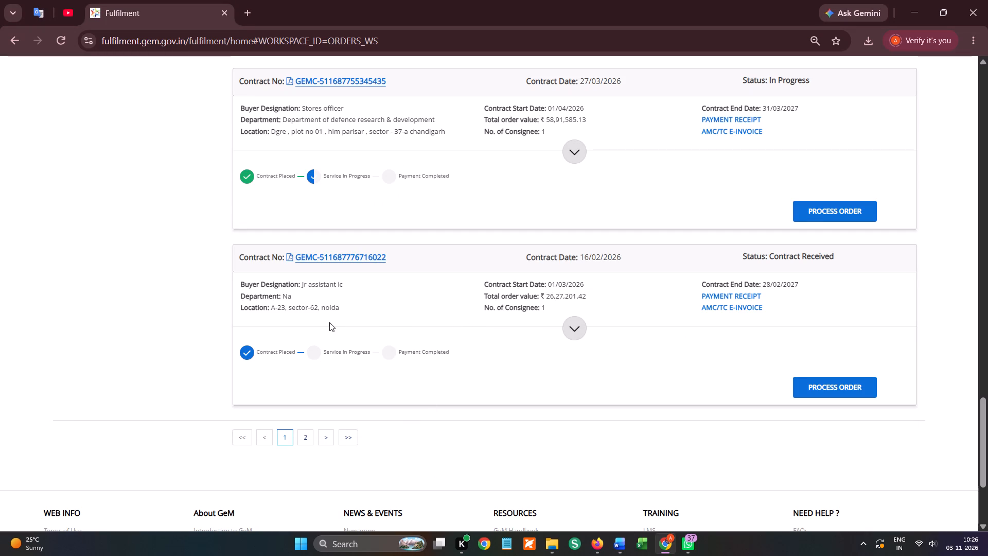
{"action": "key", "text": "alt+Tab"}
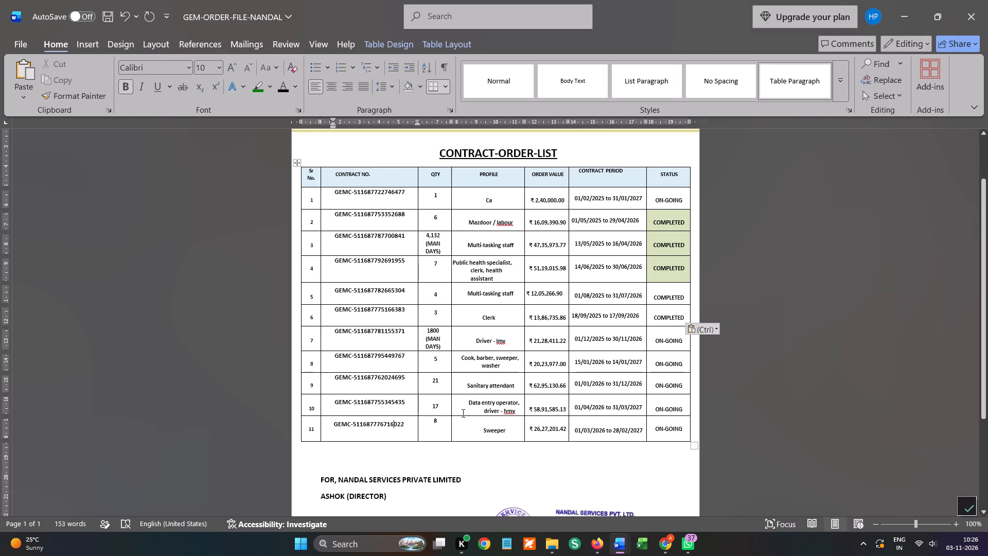
{"action": "left_click", "coordinate": [406, 424]}
{"action": "key", "text": "alt+Tab"}
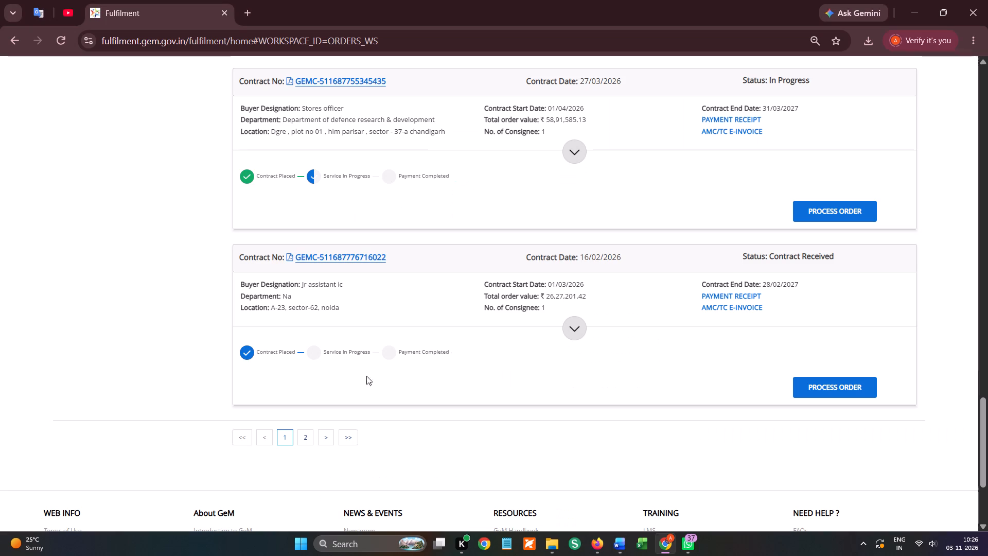
{"action": "key", "text": "alt+Tab"}
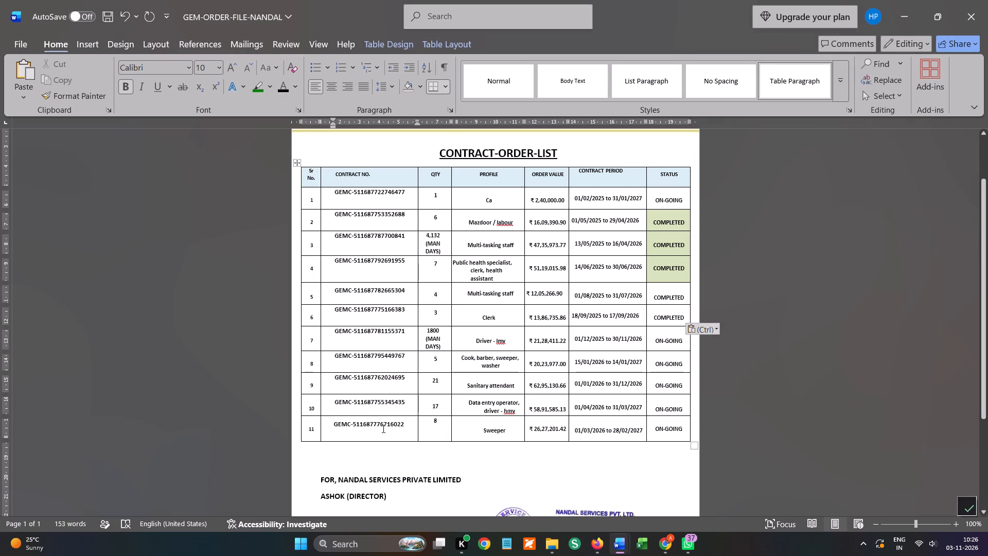
Add a new row at the end of the contract table with centred serial number 12.
{"action": "key", "text": "Tab"}
{"action": "key", "text": "Tab"}
{"action": "key", "text": "Tab"}
{"action": "key", "text": "Tab"}
{"action": "key", "text": "Tab"}
{"action": "key", "text": "Tab"}
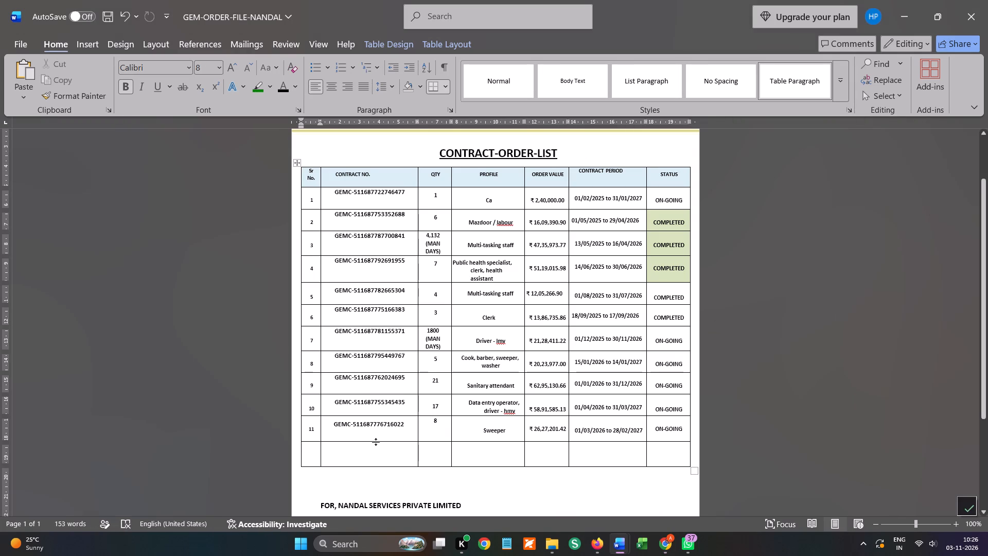
{"action": "key", "text": "Tab"}
{"action": "left_click", "coordinate": [314, 454]}
{"action": "type", "text": "12"}
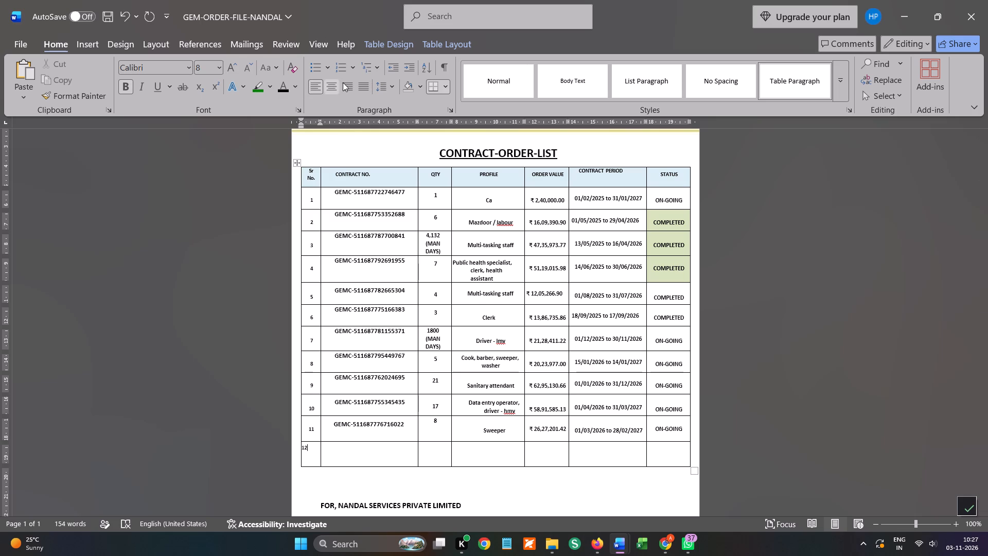
{"action": "left_click", "coordinate": [336, 86]}
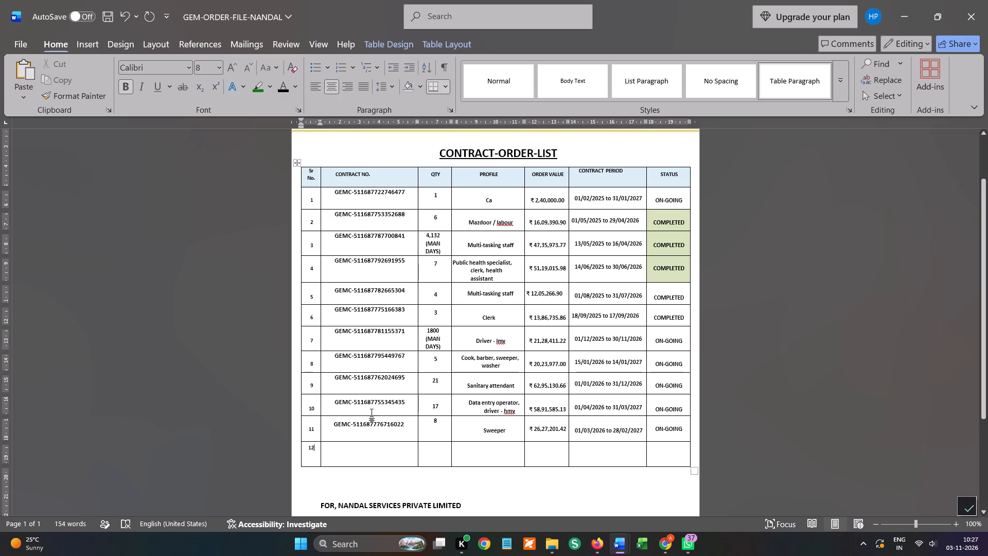
{"action": "left_click", "coordinate": [344, 454]}
{"action": "key", "text": "alt+Tab"}
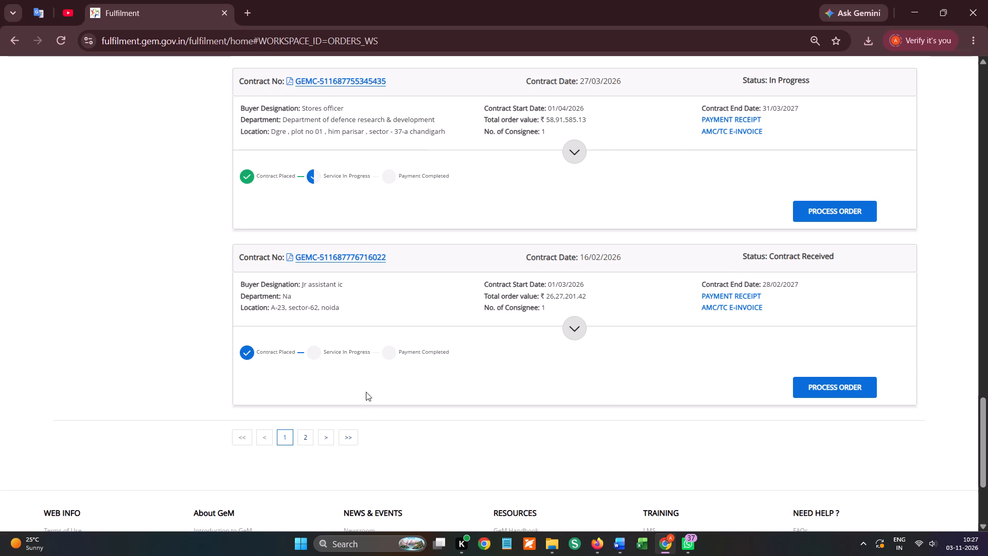
{"action": "key", "text": "alt+Tab"}
{"action": "key", "text": "alt+Tab"}
{"action": "scroll", "coordinate": [386, 353], "scroll_direction": "up", "scroll_amount": 1}
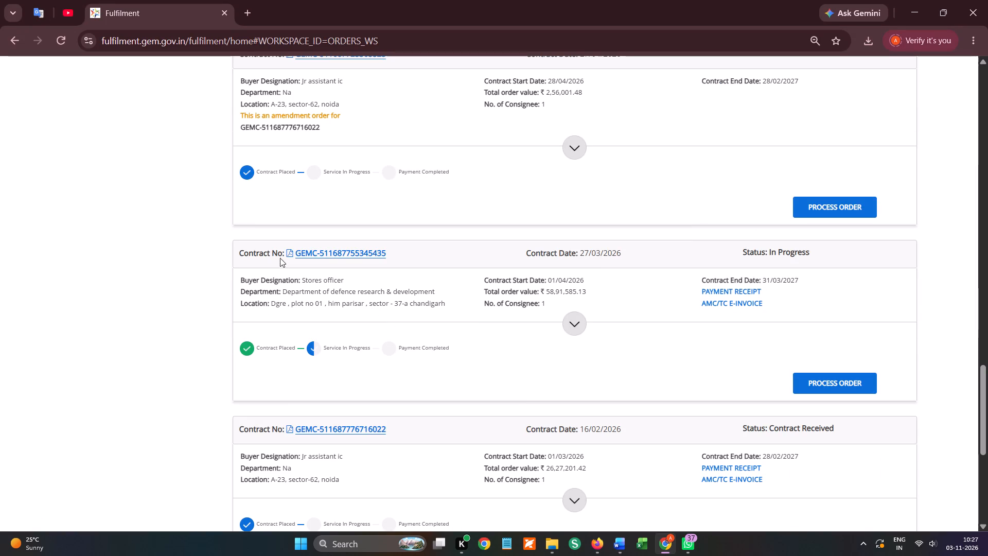
{"action": "left_click_drag", "start_coordinate": [295, 251], "coordinate": [310, 267]}
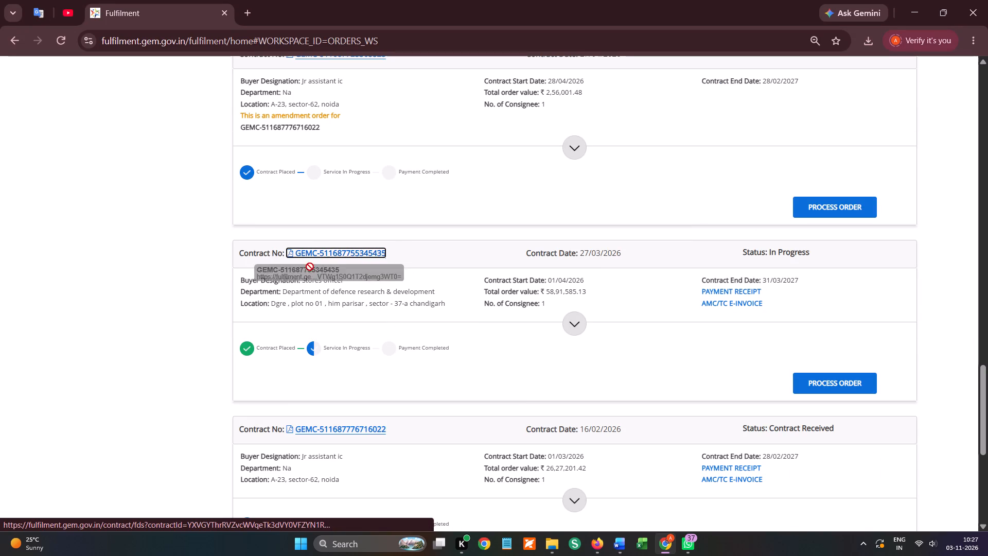
{"action": "left_click_drag", "start_coordinate": [310, 267], "coordinate": [310, 267]}
{"action": "left_click", "coordinate": [398, 251]}
{"action": "left_click_drag", "start_coordinate": [402, 252], "coordinate": [323, 257]}
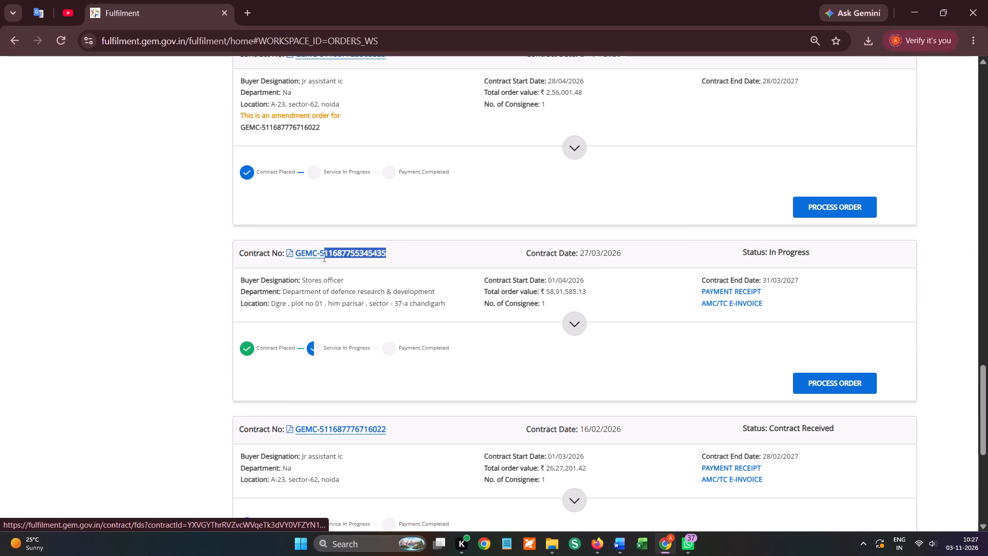
{"action": "left_click_drag", "start_coordinate": [323, 257], "coordinate": [297, 259]}
{"action": "key", "text": "ctrl+c"}
{"action": "key", "text": "ctrl+c"}
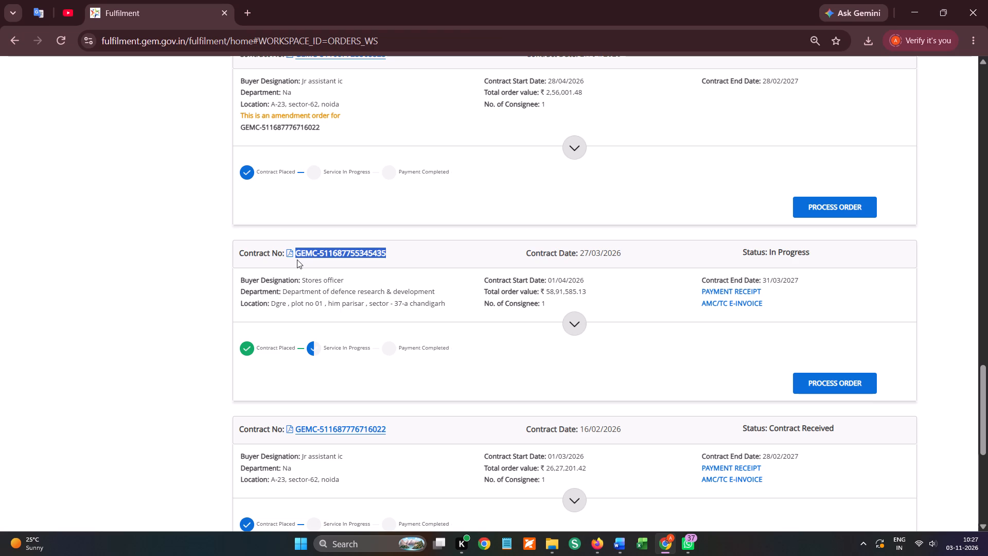
{"action": "key", "text": "ctrl+c"}
{"action": "key", "text": "alt+Tab"}
{"action": "key", "text": "ctrl+v"}
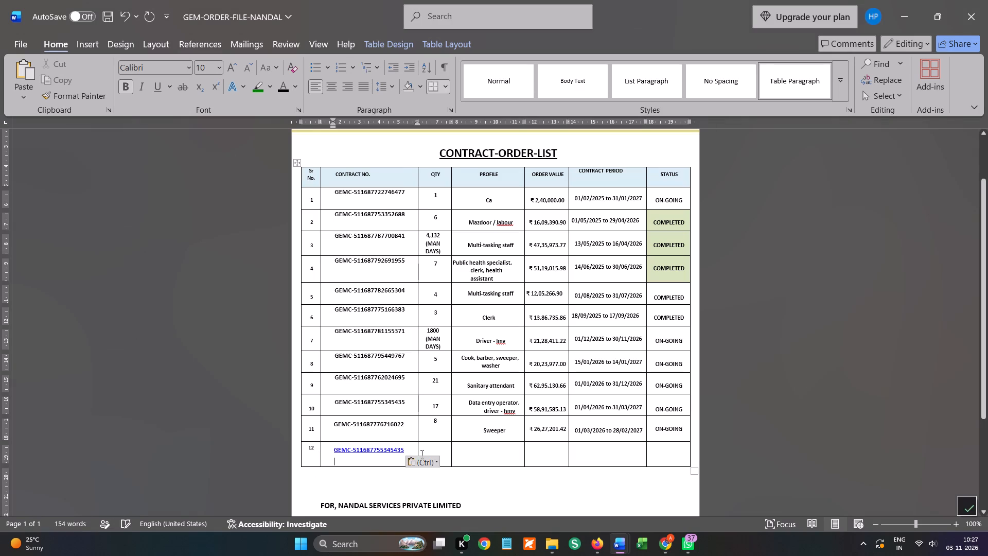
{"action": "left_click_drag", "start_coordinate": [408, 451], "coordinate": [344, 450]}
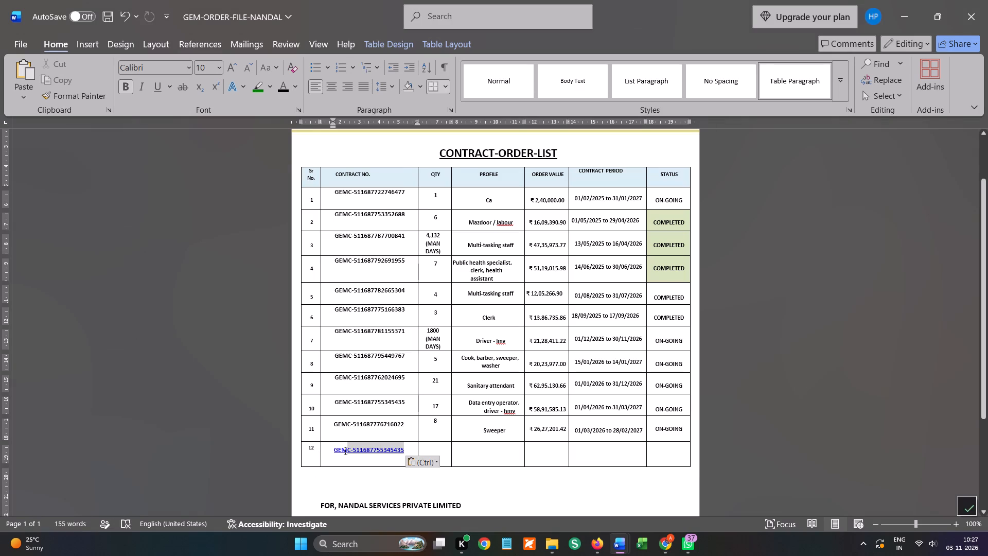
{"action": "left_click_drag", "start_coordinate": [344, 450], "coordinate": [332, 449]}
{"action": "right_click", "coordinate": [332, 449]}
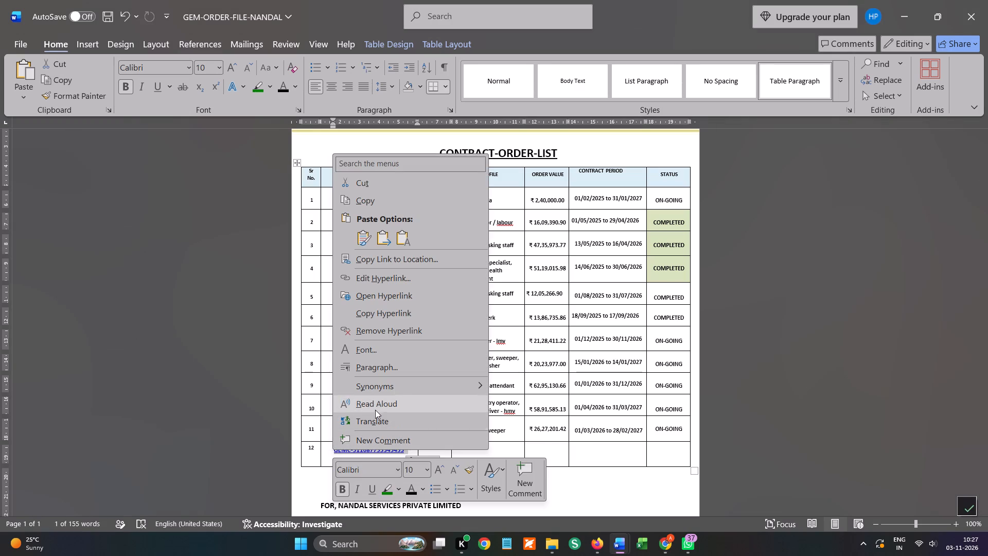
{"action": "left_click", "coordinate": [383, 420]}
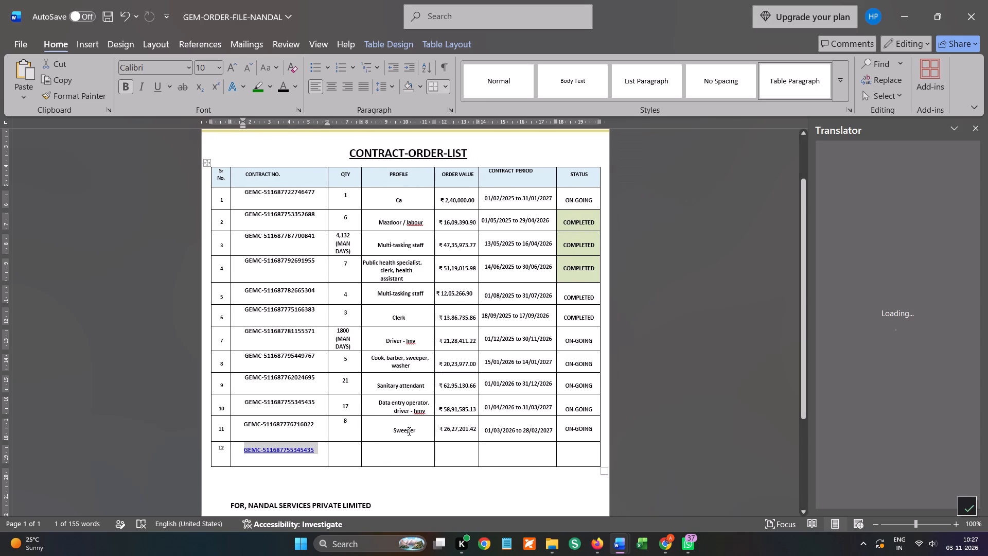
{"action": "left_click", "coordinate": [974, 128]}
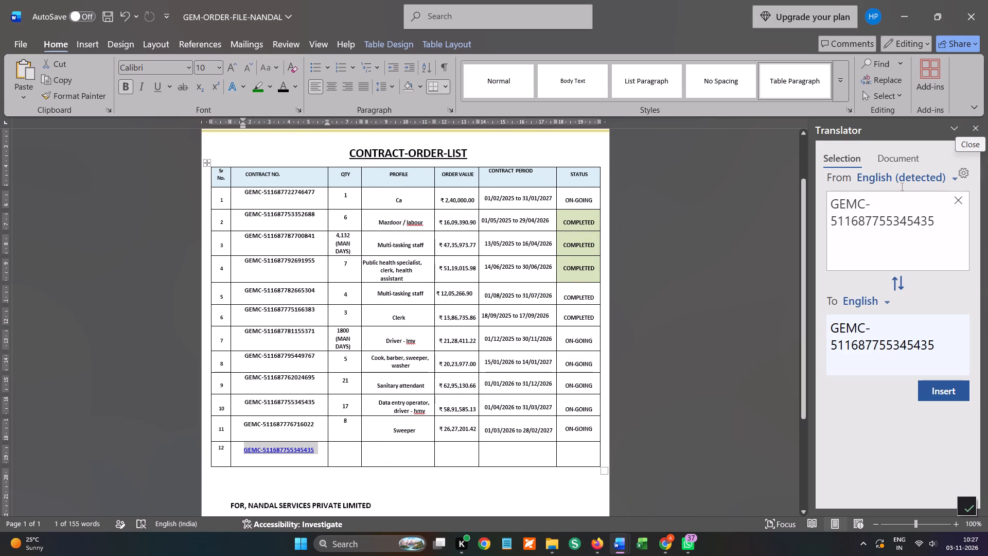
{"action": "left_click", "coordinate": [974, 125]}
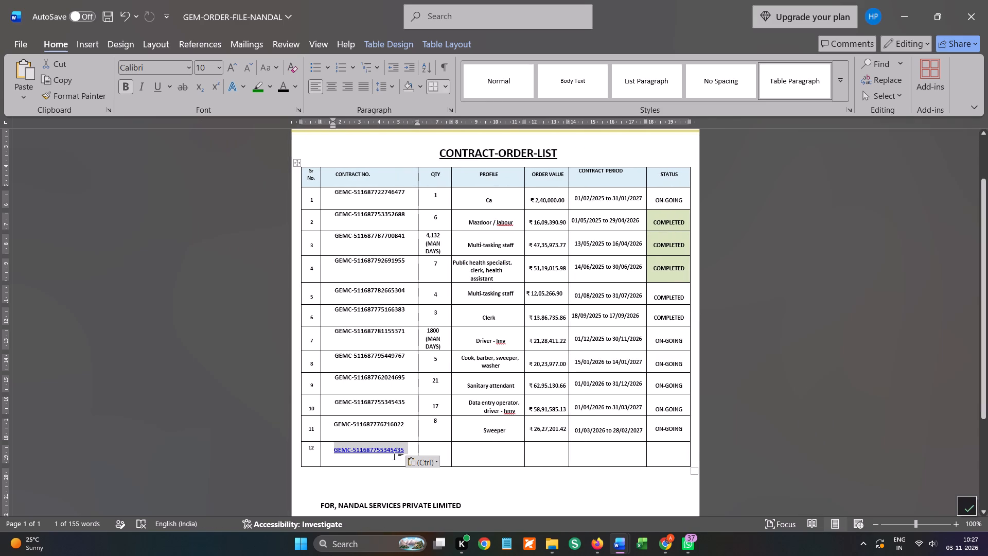
Remove the hyperlink from row 12's contract number.
{"action": "right_click", "coordinate": [406, 449]}
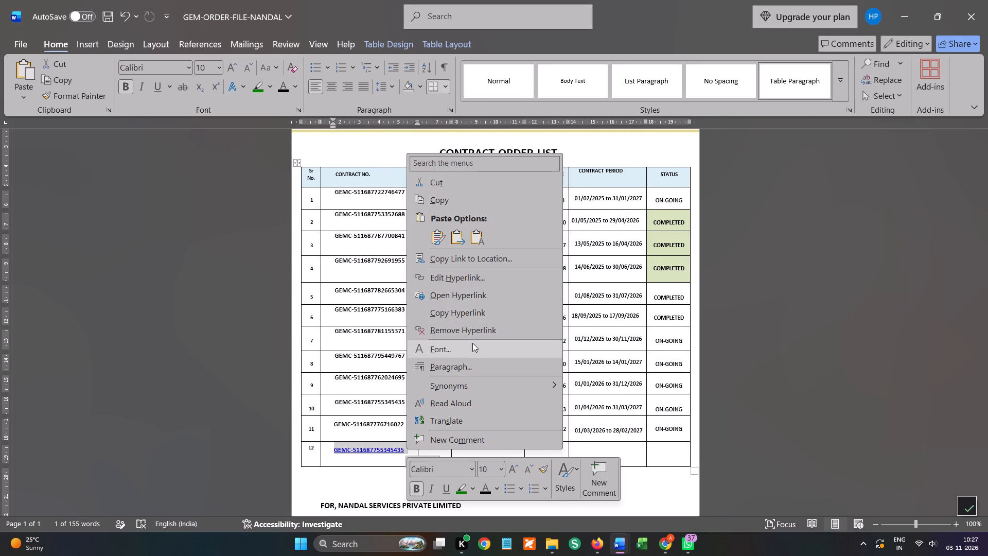
{"action": "left_click", "coordinate": [474, 332]}
{"action": "left_click", "coordinate": [408, 454]}
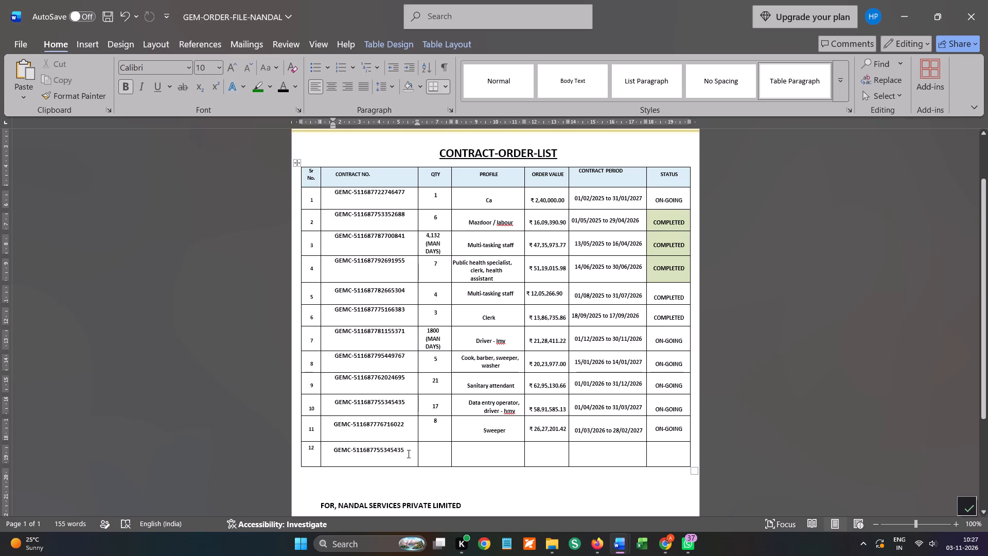
{"action": "left_click", "coordinate": [437, 452]}
{"action": "key", "text": "alt+Tab"}
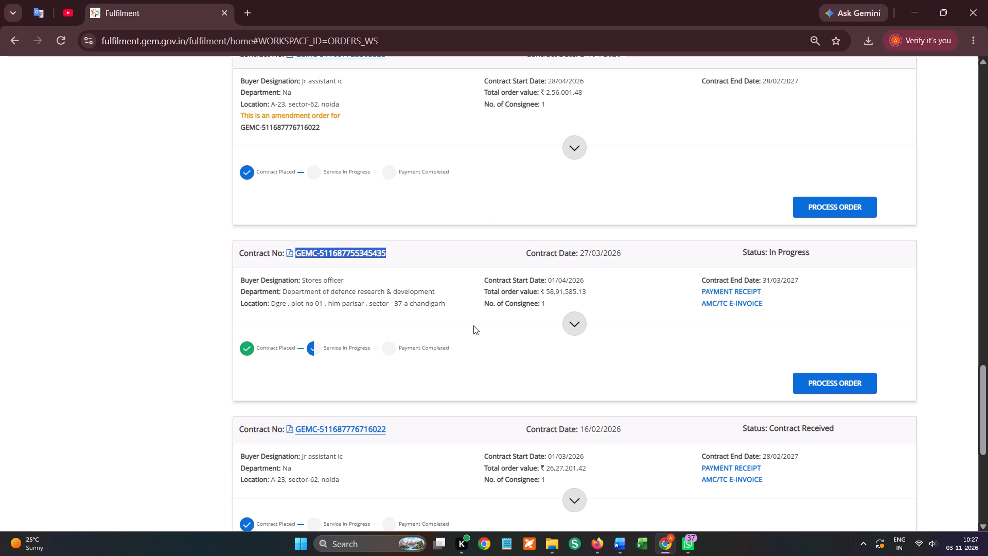
{"action": "left_click", "coordinate": [576, 320]}
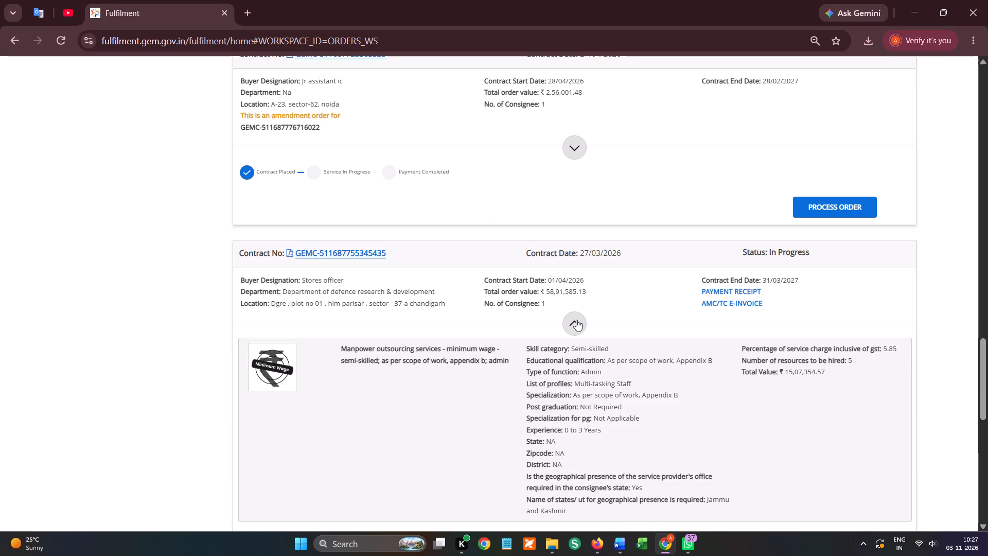
{"action": "key", "text": "alt+Tab"}
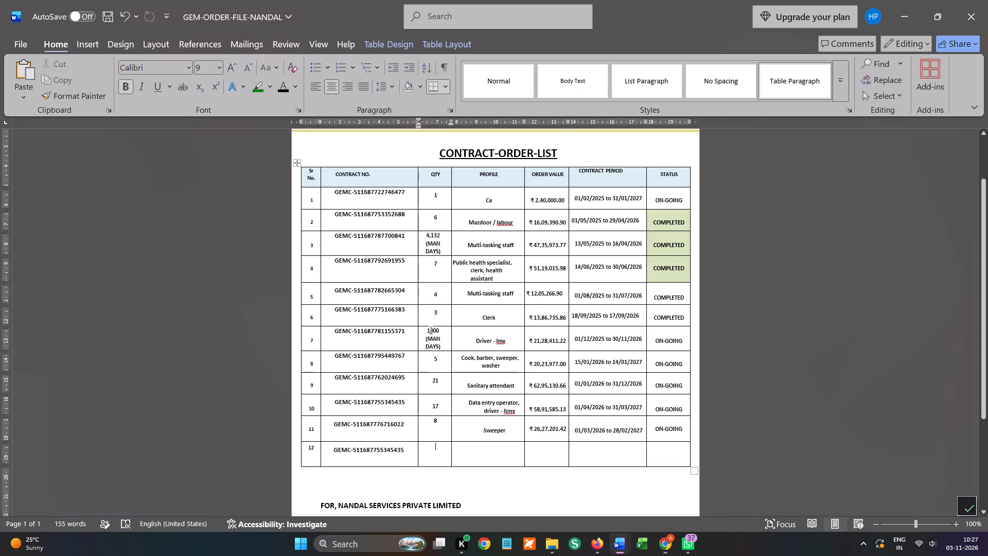
{"action": "key", "text": "alt+Tab"}
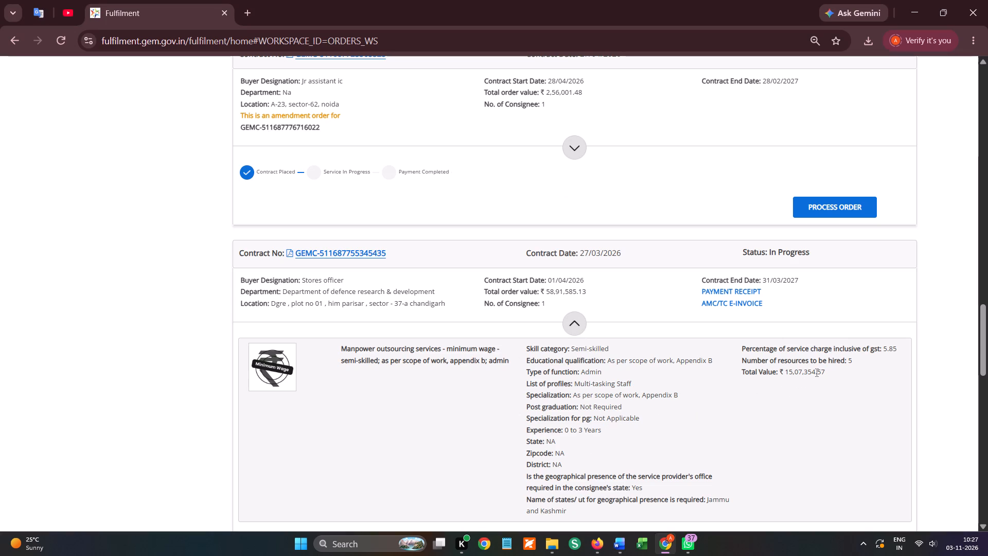
{"action": "scroll", "coordinate": [842, 359], "scroll_direction": "down", "scroll_amount": 1}
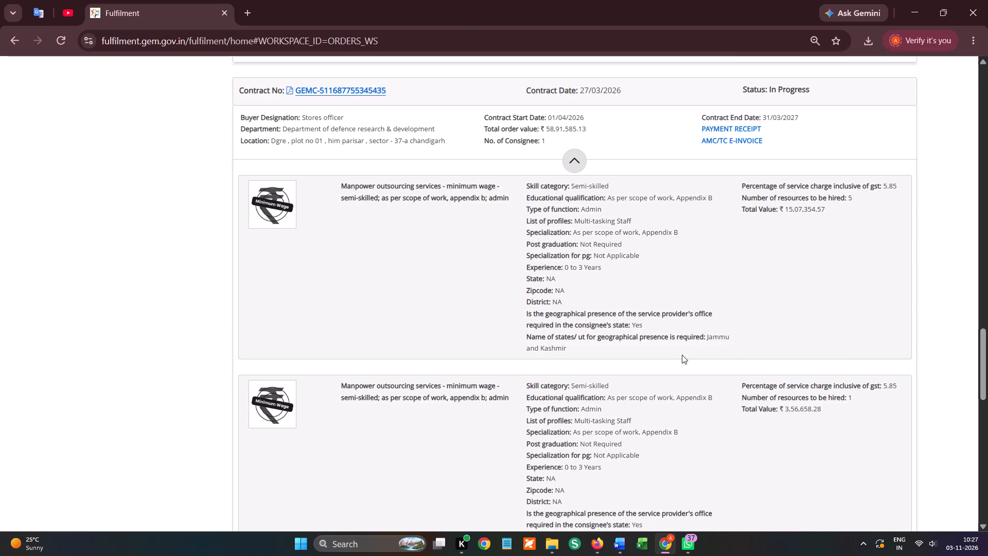
{"action": "scroll", "coordinate": [848, 392], "scroll_direction": "down", "scroll_amount": 2}
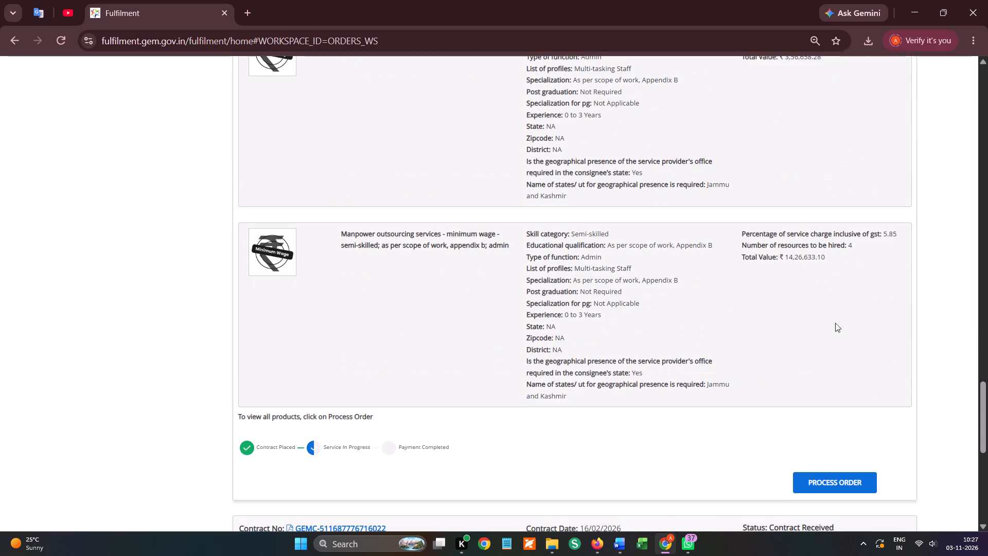
{"action": "key", "text": "alt+Tab"}
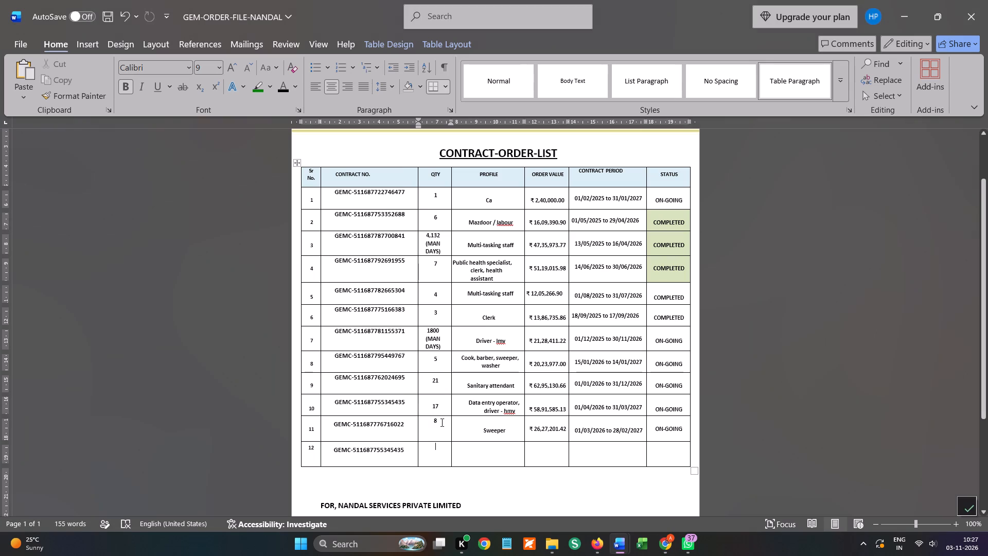
{"action": "type", "text": "10"}
Check the order's profiles on GeM, then copy "Multi-tasking staff" from row 5 into row 12's profile cell and centre it.
{"action": "key", "text": "alt+Tab"}
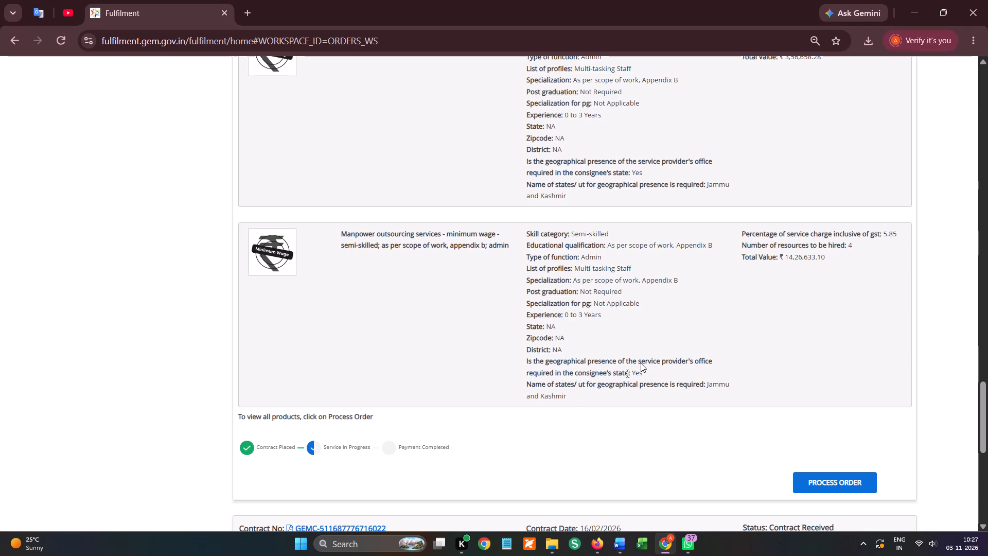
{"action": "scroll", "coordinate": [733, 305], "scroll_direction": "up", "scroll_amount": 1}
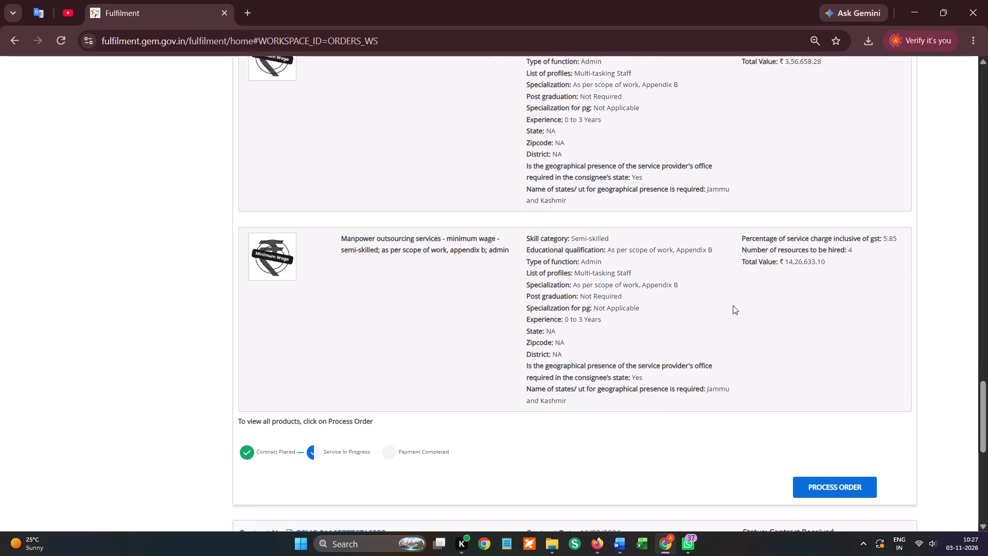
{"action": "scroll", "coordinate": [733, 280], "scroll_direction": "up", "scroll_amount": 1}
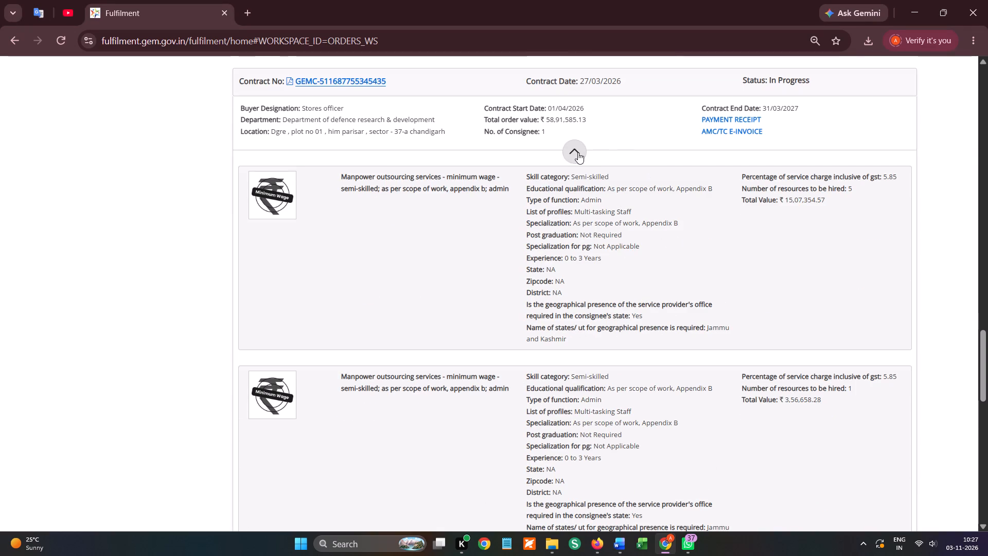
{"action": "key", "text": "alt+Tab"}
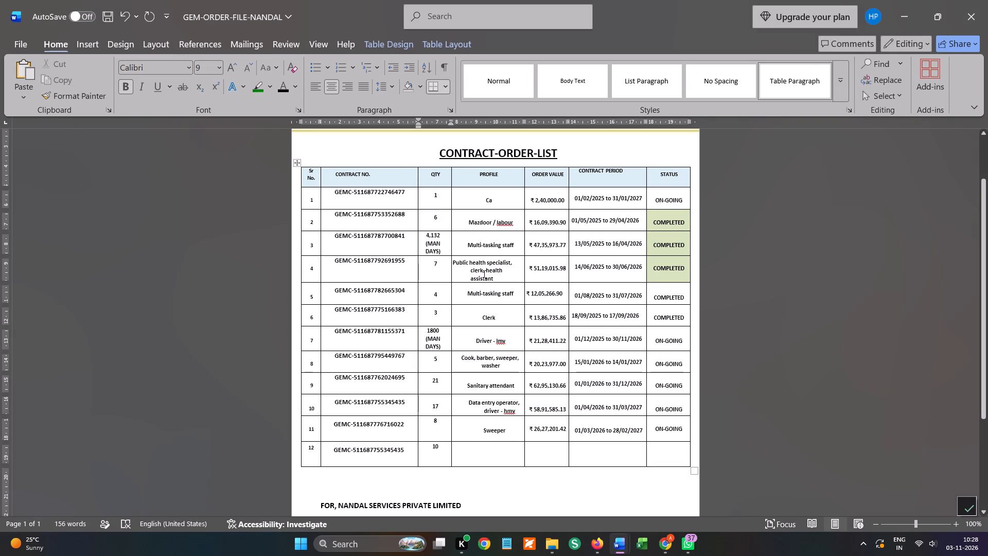
{"action": "key", "text": "alt+Tab"}
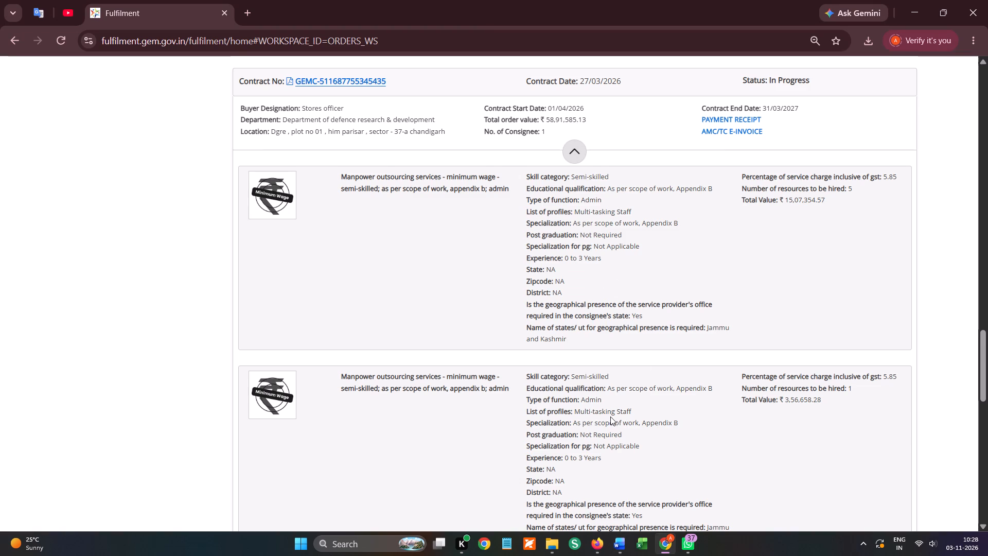
{"action": "scroll", "coordinate": [613, 419], "scroll_direction": "down", "scroll_amount": 1}
{"action": "key", "text": "alt+Tab"}
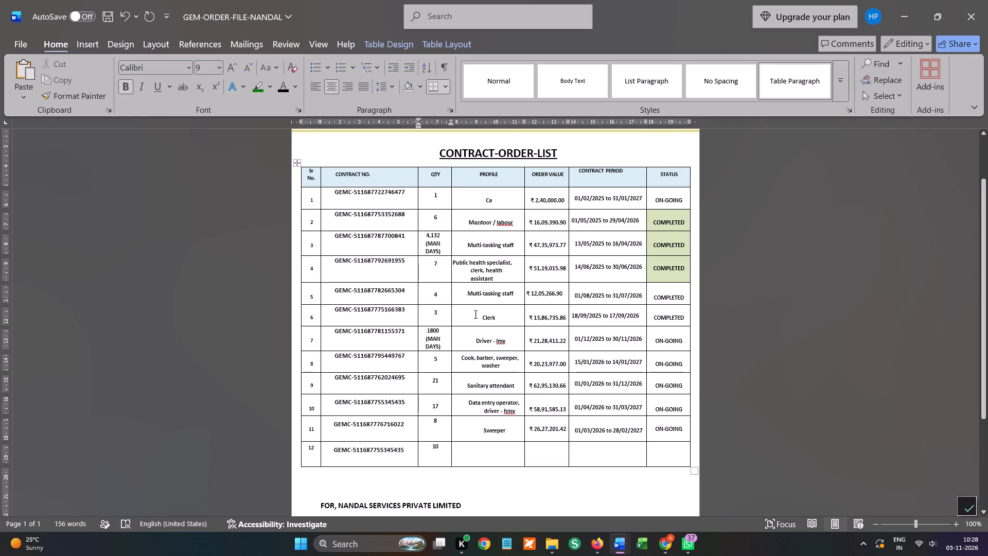
{"action": "left_click_drag", "start_coordinate": [470, 297], "coordinate": [524, 294]}
{"action": "key", "text": "ctrl+c"}
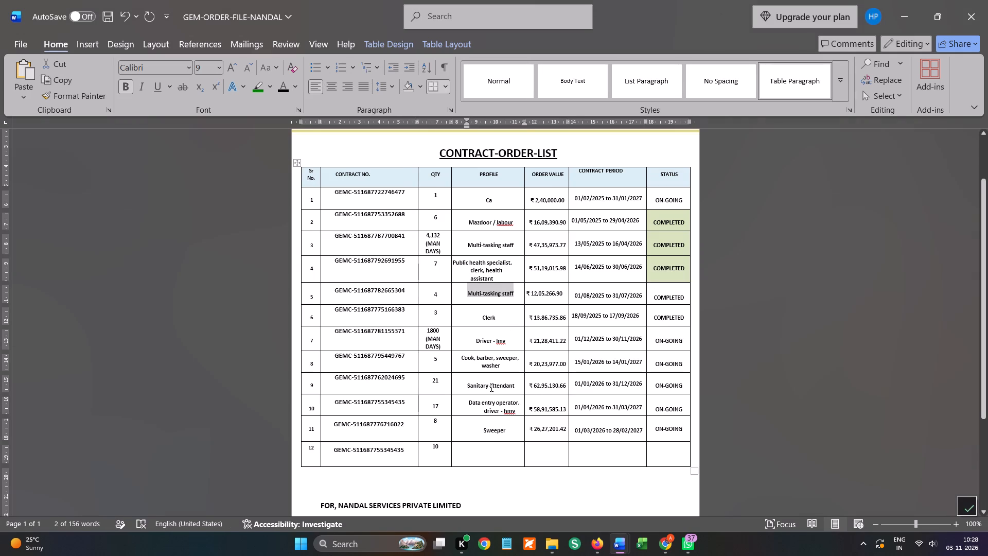
{"action": "key", "text": "ctrl+c"}
{"action": "left_click", "coordinate": [477, 446]}
{"action": "key", "text": "ctrl+v"}
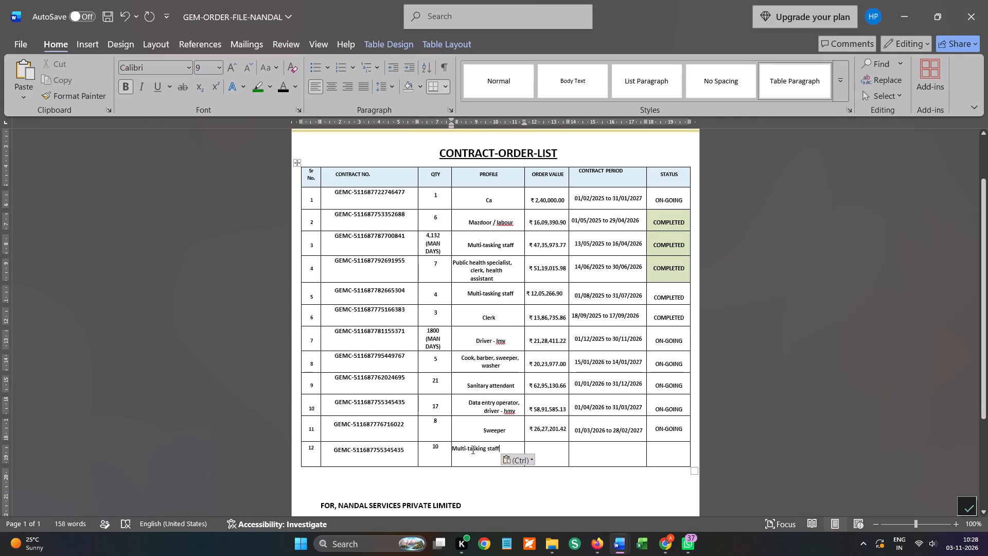
{"action": "left_click", "coordinate": [328, 86]}
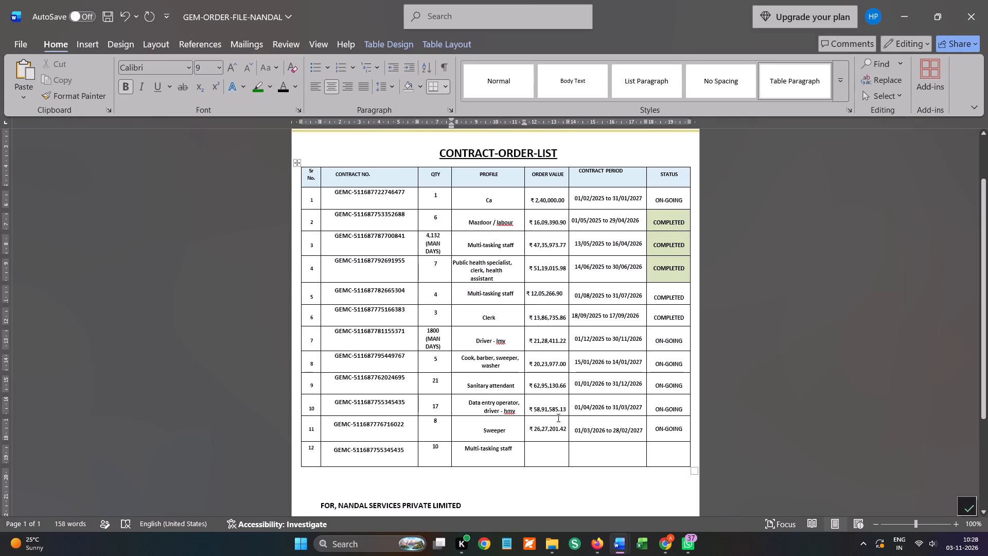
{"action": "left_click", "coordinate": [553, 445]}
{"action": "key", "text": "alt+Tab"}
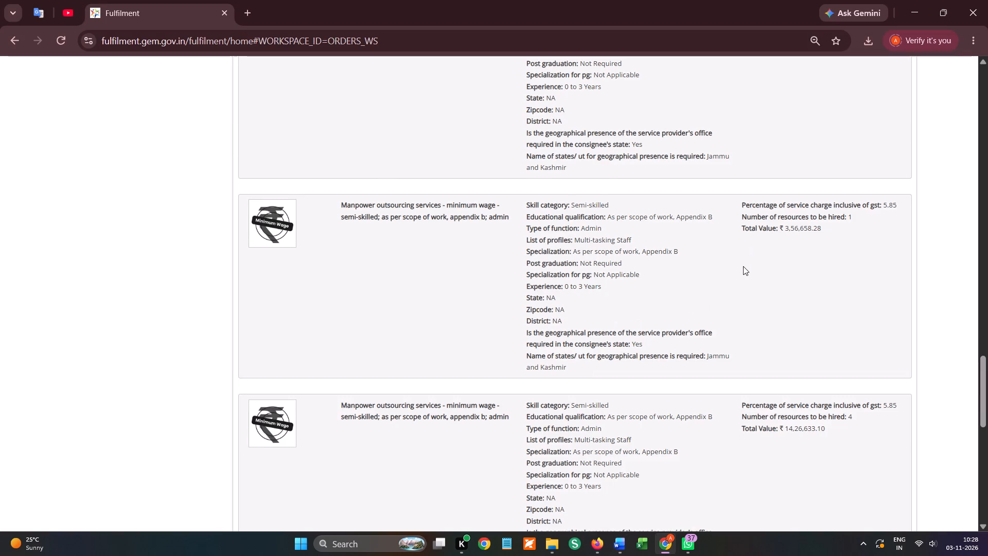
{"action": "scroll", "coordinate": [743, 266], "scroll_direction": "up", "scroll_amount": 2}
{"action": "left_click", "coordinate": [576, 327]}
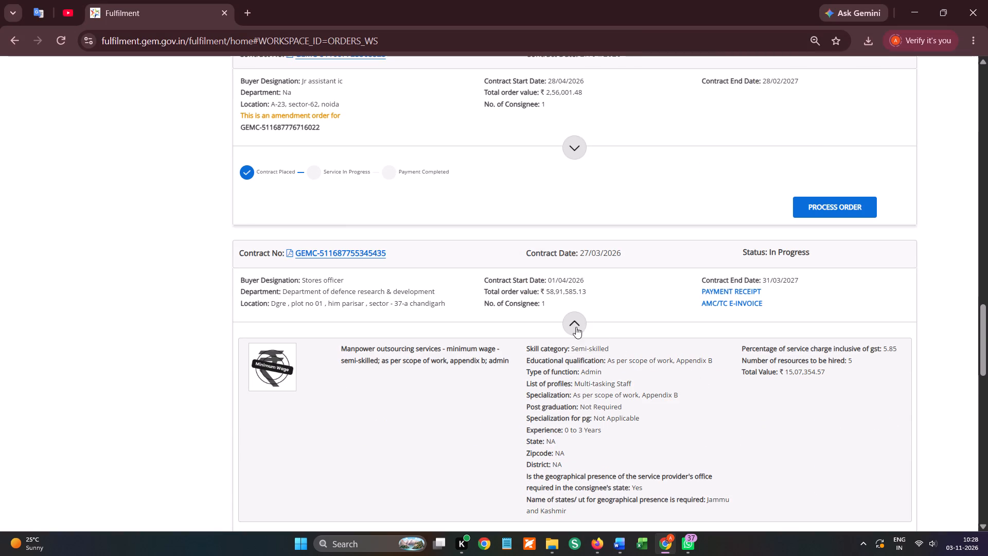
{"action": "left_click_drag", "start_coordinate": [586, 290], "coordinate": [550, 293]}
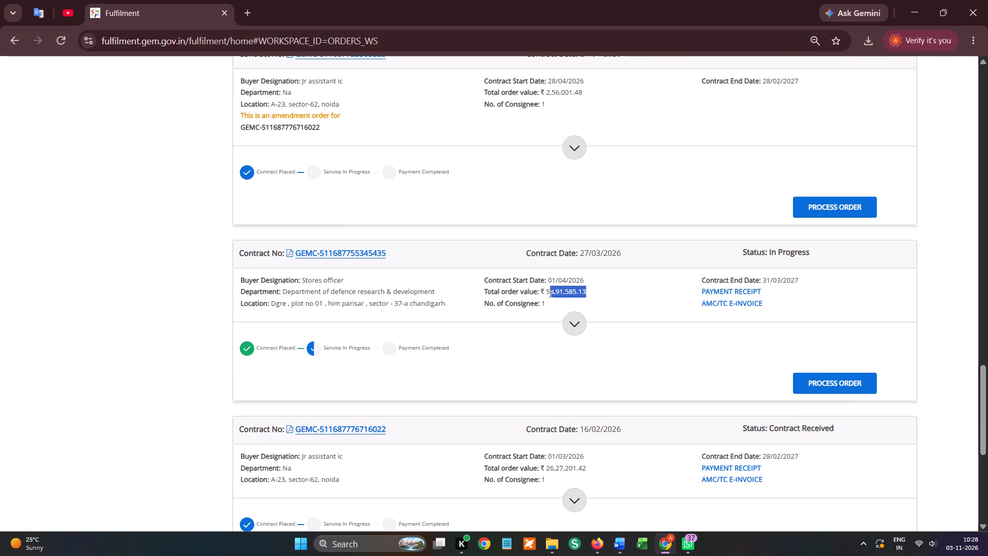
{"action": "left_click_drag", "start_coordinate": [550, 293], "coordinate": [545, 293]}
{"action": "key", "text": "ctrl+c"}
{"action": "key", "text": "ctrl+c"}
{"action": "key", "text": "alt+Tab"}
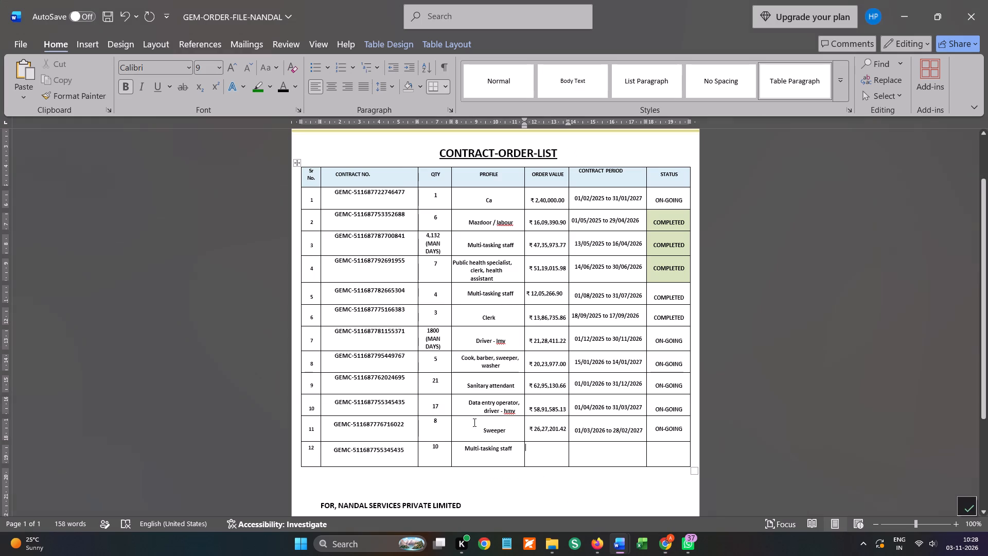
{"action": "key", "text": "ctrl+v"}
Replace row 12's order value with ₹ 58,91,585.13 copied from the GeM order with its rupee symbol, and centre it.
{"action": "key", "text": "alt+Tab"}
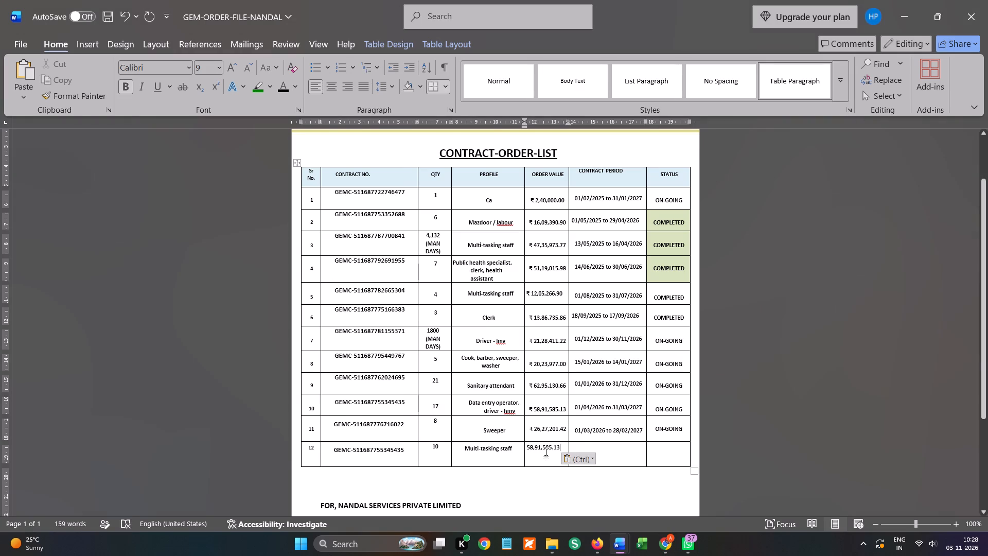
{"action": "left_click_drag", "start_coordinate": [539, 292], "coordinate": [574, 287]}
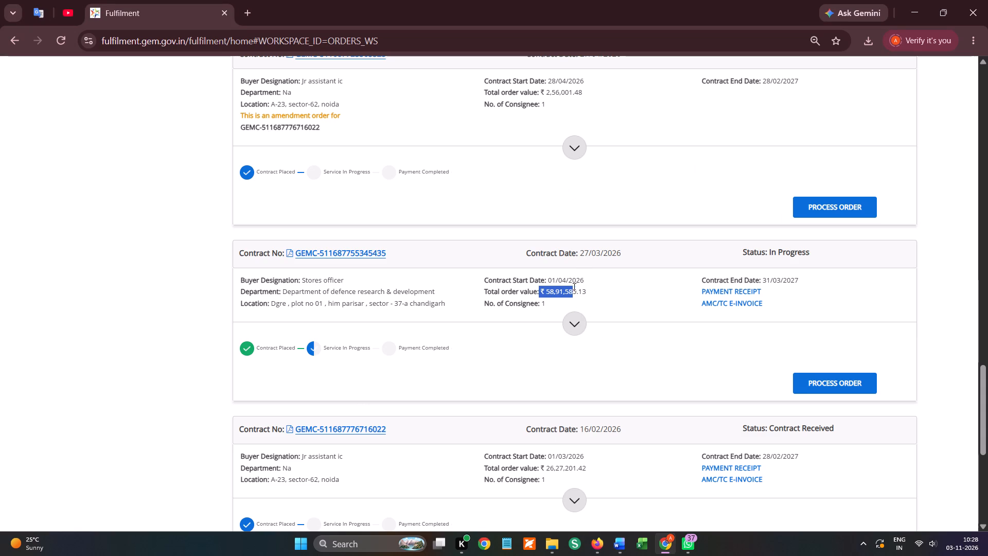
{"action": "left_click_drag", "start_coordinate": [574, 287], "coordinate": [593, 287]}
{"action": "key", "text": "ctrl+c"}
{"action": "key", "text": "ctrl+c"}
{"action": "key", "text": "alt+Tab"}
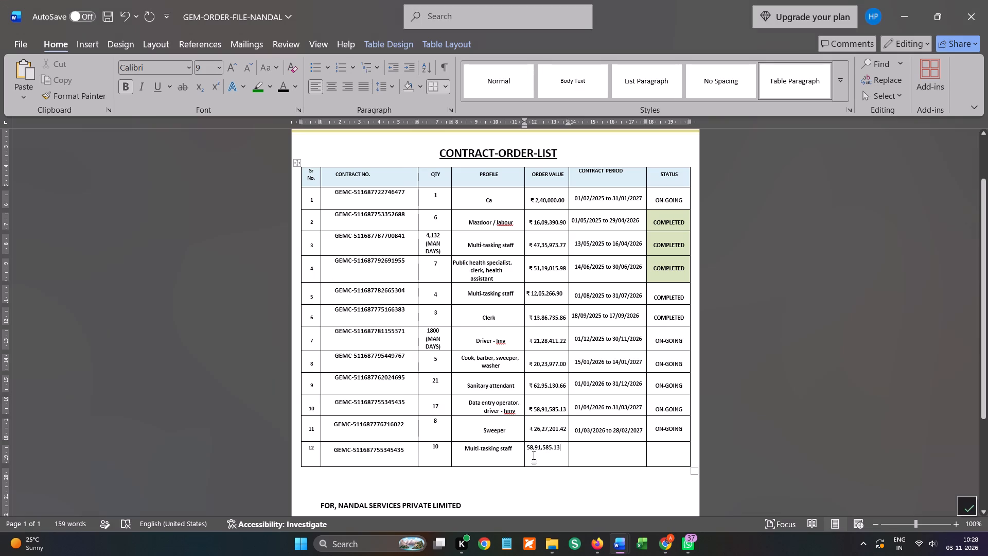
{"action": "left_click_drag", "start_coordinate": [526, 446], "coordinate": [558, 441]}
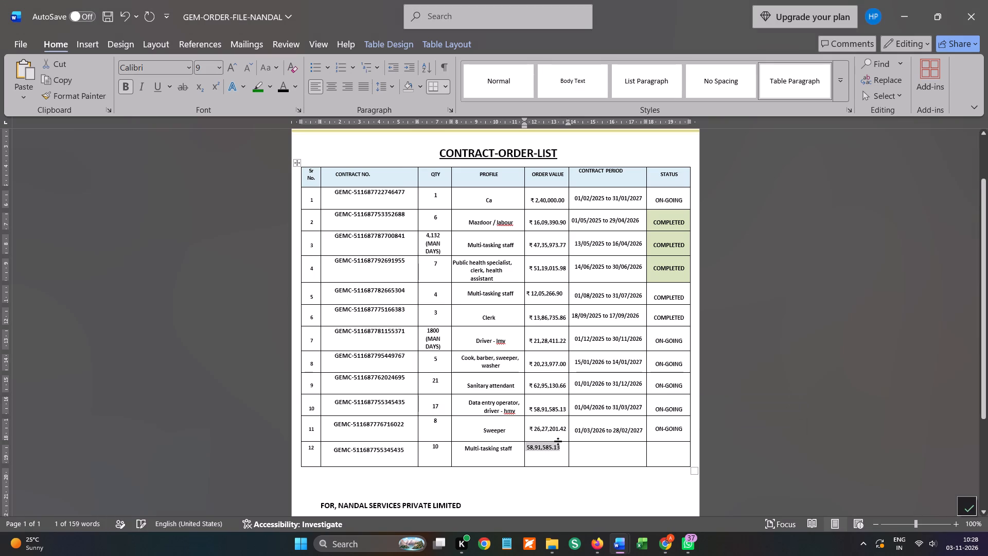
{"action": "key", "text": "ctrl+v"}
{"action": "left_click", "coordinate": [332, 87]}
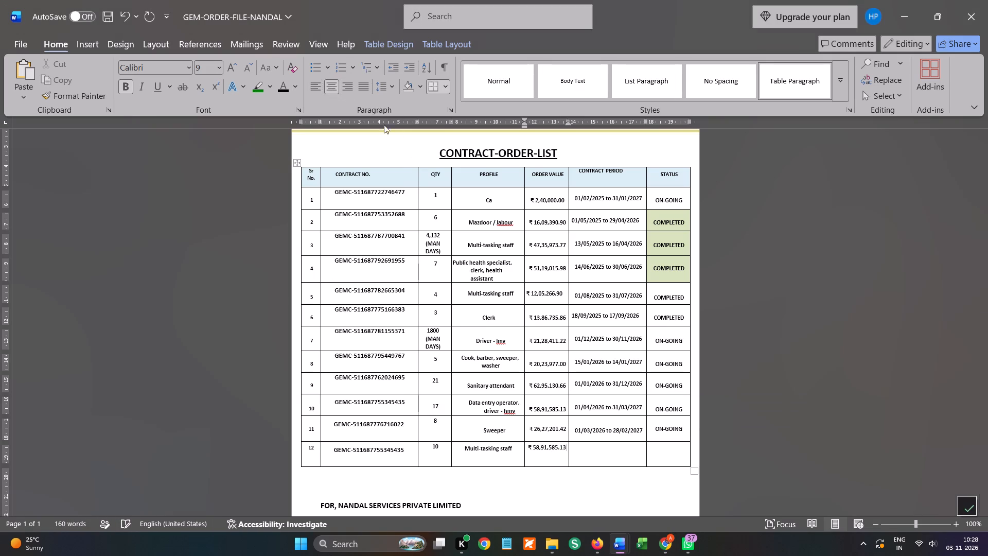
{"action": "left_click", "coordinate": [599, 446]}
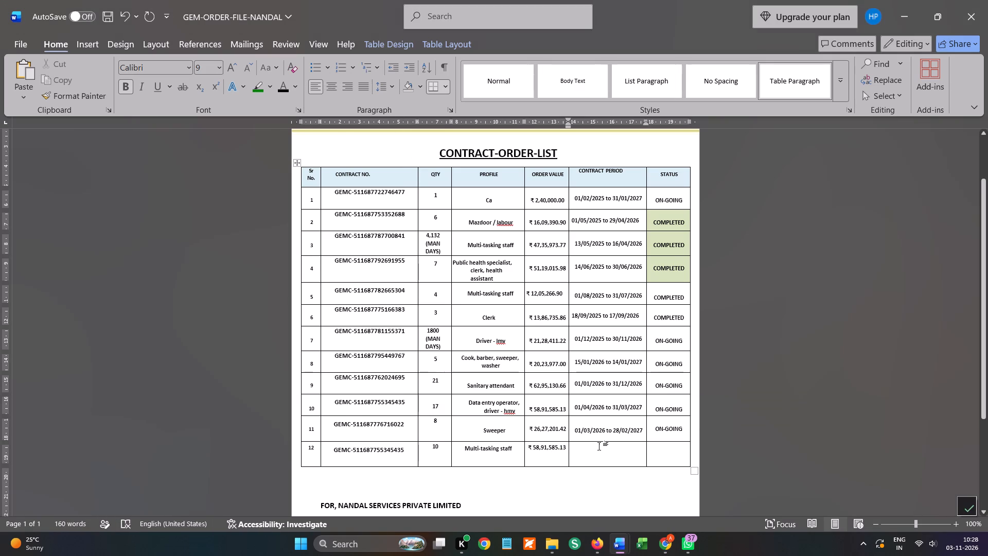
{"action": "key", "text": "alt+Tab"}
{"action": "left_click", "coordinate": [622, 290]}
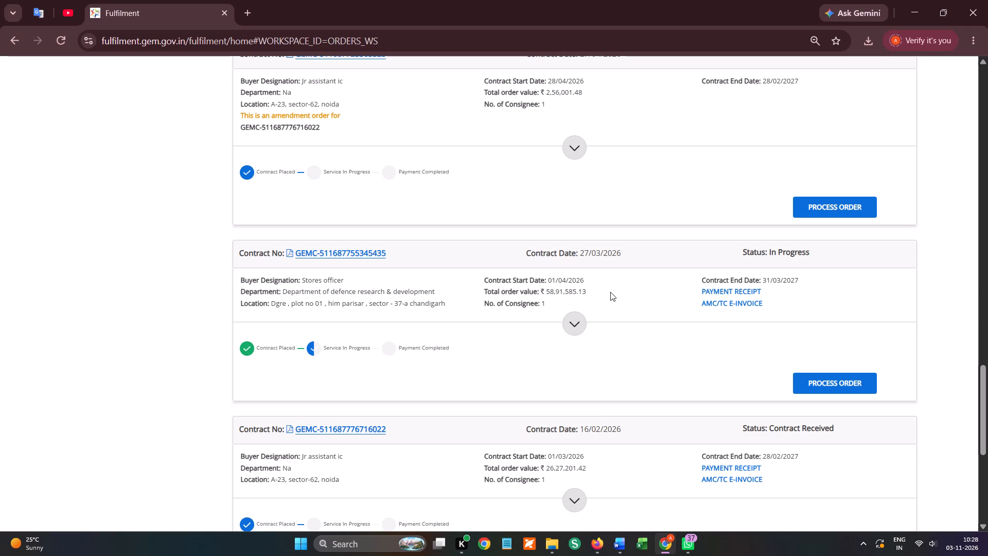
{"action": "key", "text": "alt+Tab"}
{"action": "key", "text": "space"}
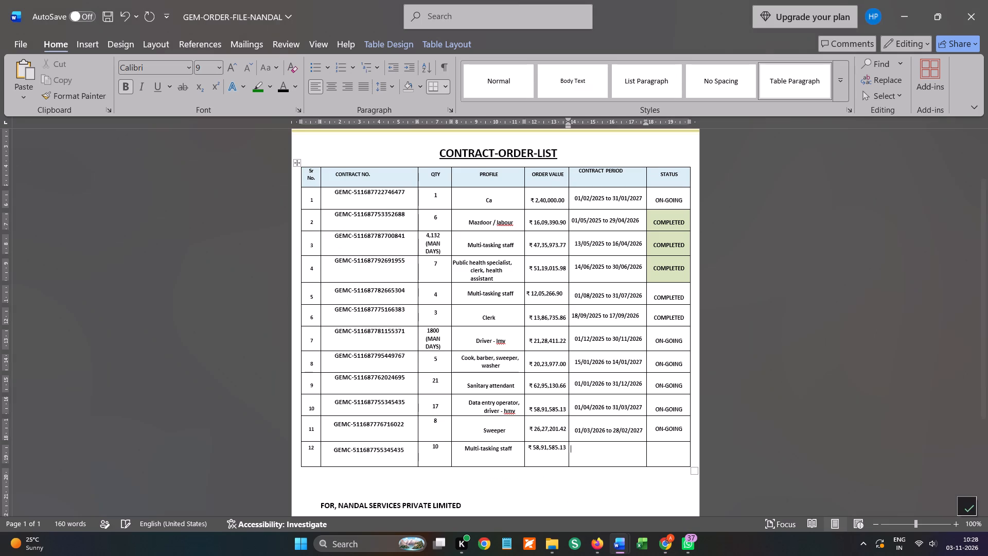
{"action": "key", "text": "BackSpace"}
{"action": "type", "text": "01/0420"}
{"action": "key", "text": "BackSpace"}
{"action": "key", "text": "BackSpace"}
{"action": "key", "text": "slash"}
{"action": "key", "text": "alt+Tab"}
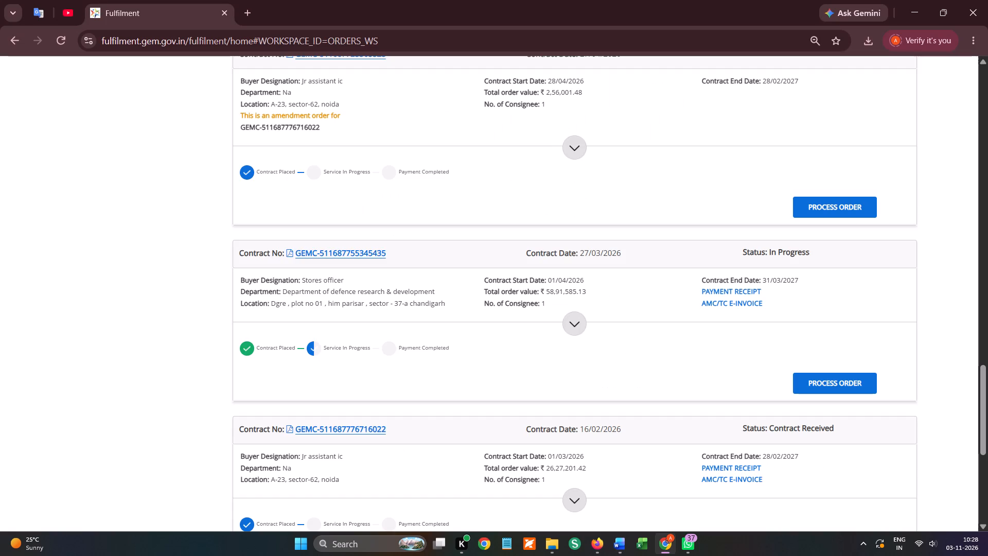
{"action": "key", "text": "alt+Tab"}
{"action": "type", "text": "2026"}
{"action": "key", "text": "space"}
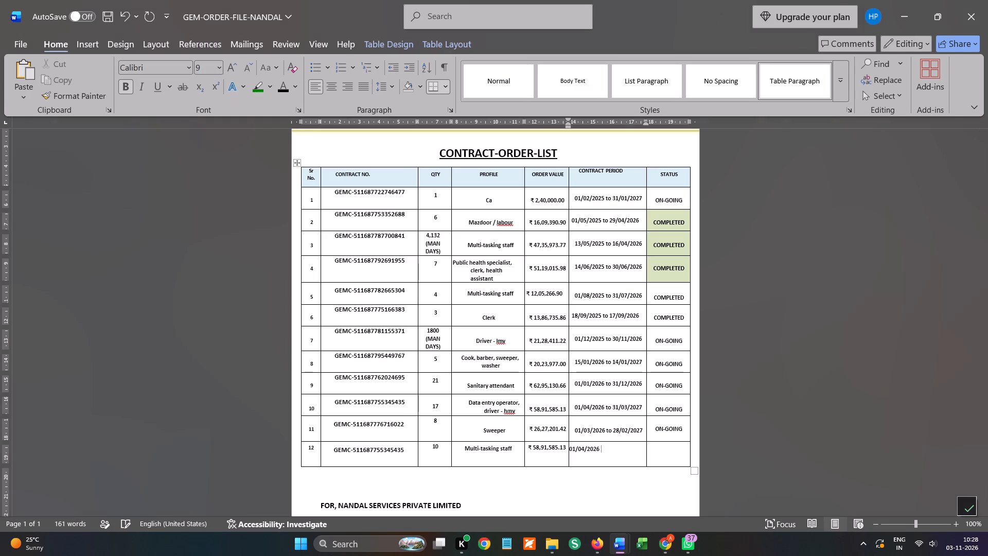
Complete row 12's contract period with "to 31/03/2027" from the GeM order's end date and centre it.
{"action": "type", "text": "to"}
{"action": "key", "text": "space"}
{"action": "key", "text": "alt+Tab"}
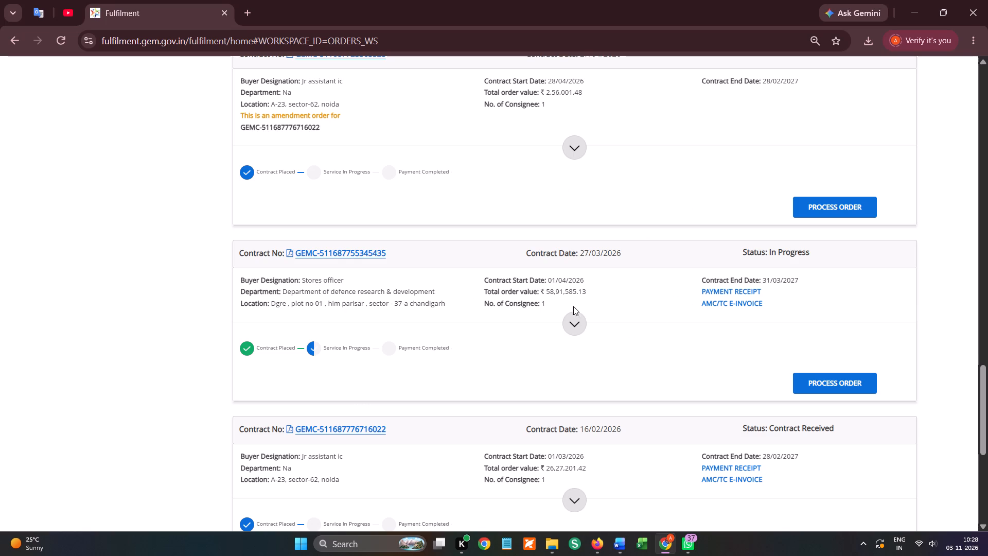
{"action": "key", "text": "alt+Tab"}
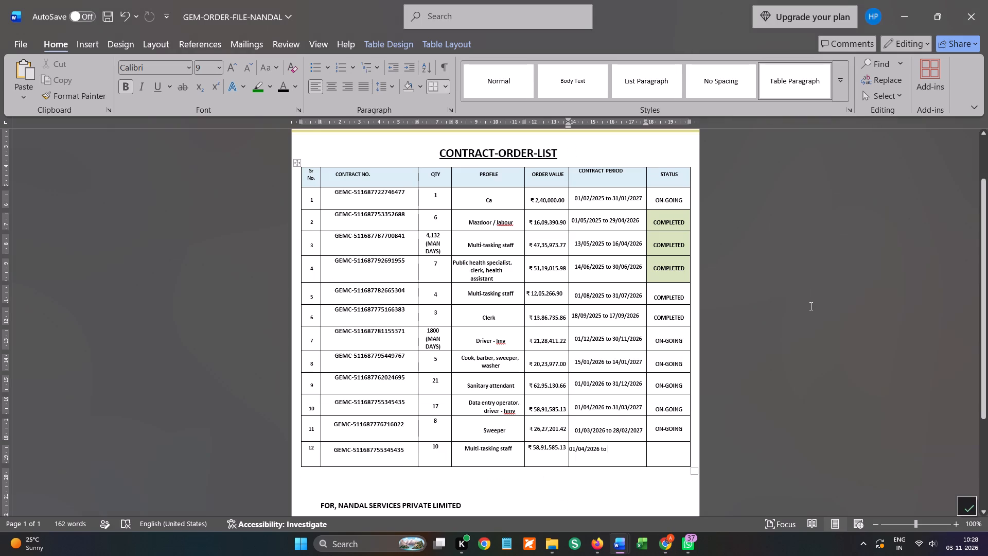
{"action": "type", "text": "31/03/2027"}
{"action": "left_click", "coordinate": [325, 86]}
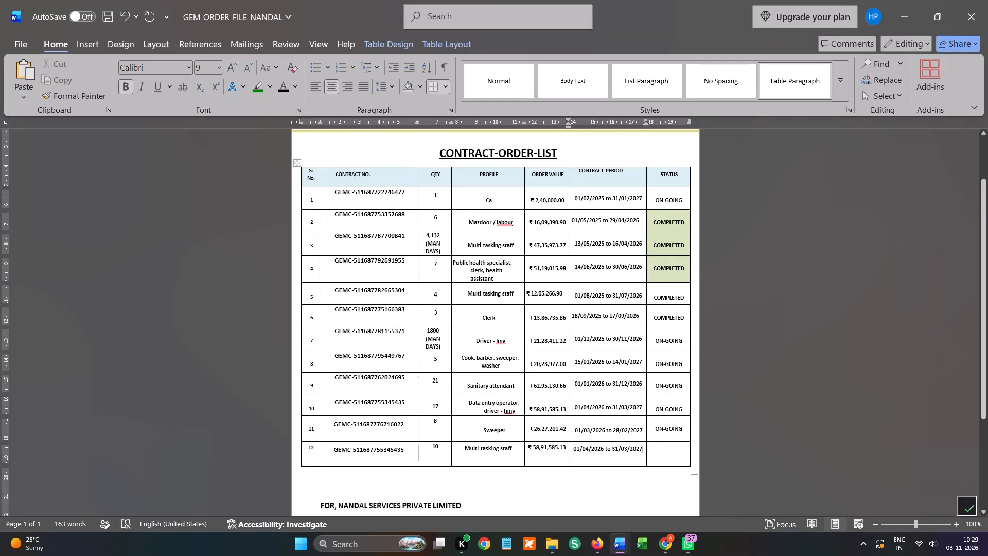
Check the order's status on GeM, then copy "ON-GOING" from row 11 into row 12's status cell and centre it.
{"action": "left_click", "coordinate": [664, 449]}
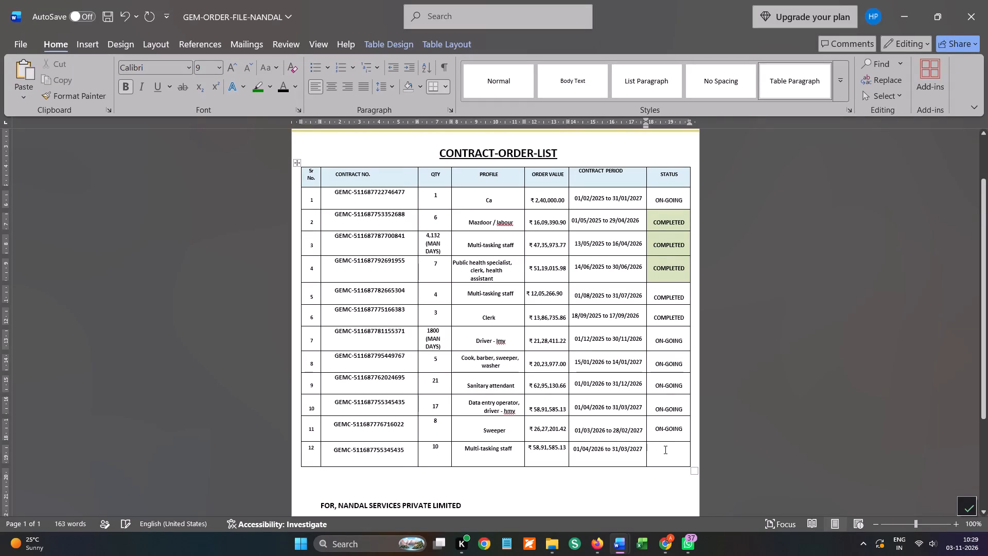
{"action": "key", "text": "alt+Tab"}
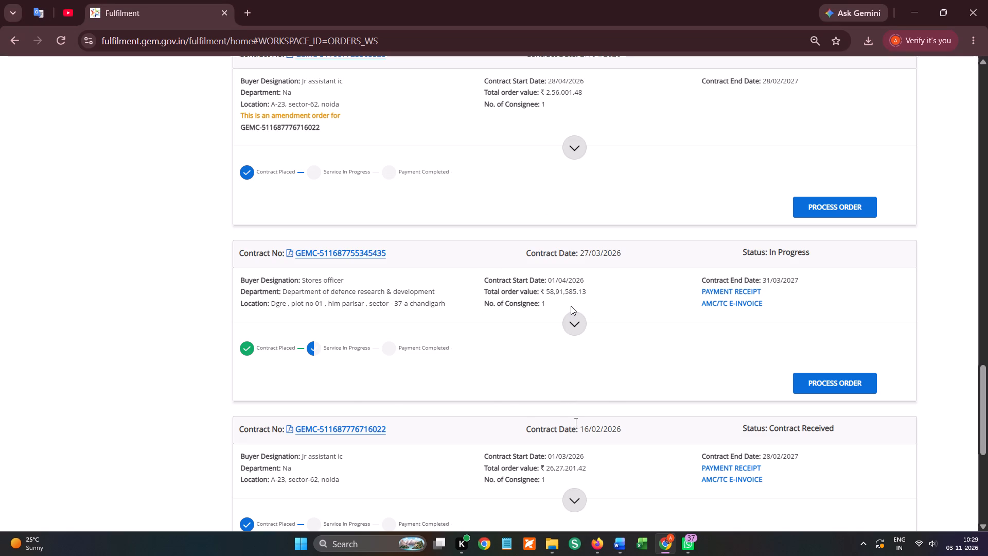
{"action": "key", "text": "alt+Tab"}
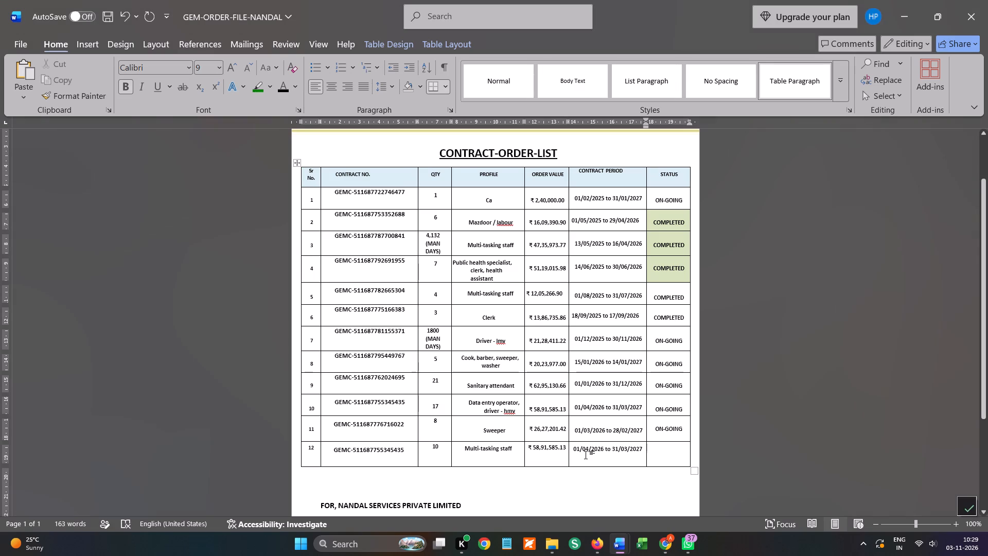
{"action": "key", "text": "alt+Tab"}
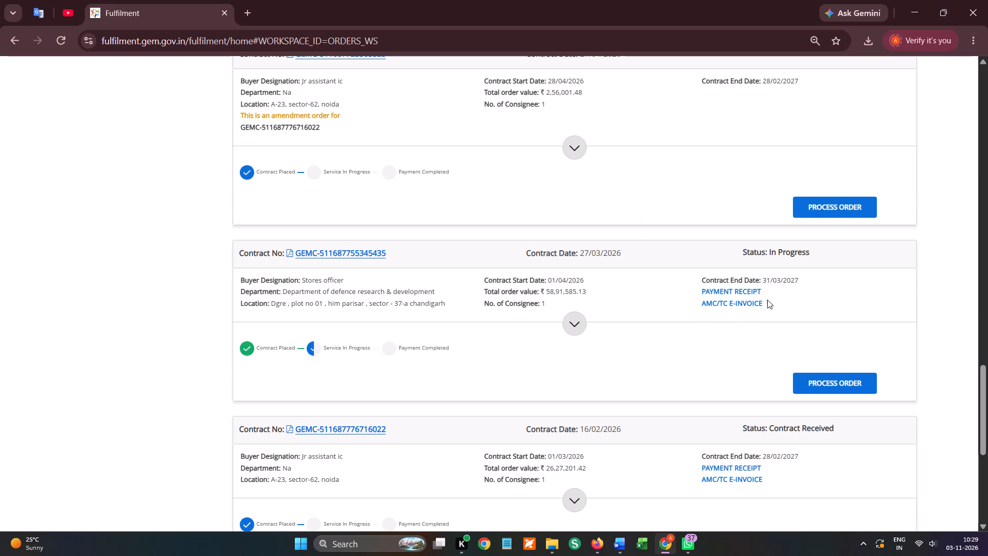
{"action": "key", "text": "alt+Tab"}
{"action": "key", "text": "space"}
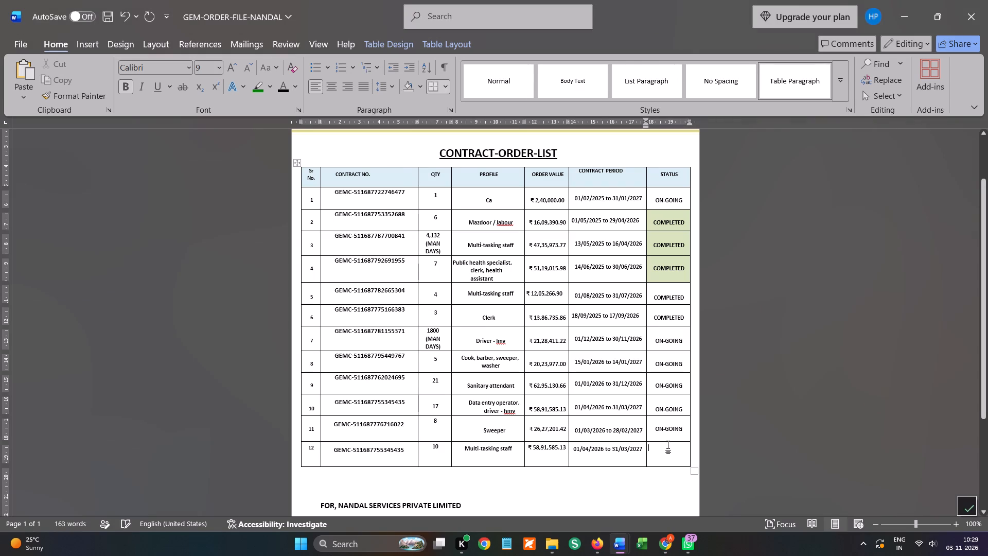
{"action": "left_click_drag", "start_coordinate": [655, 430], "coordinate": [680, 429]}
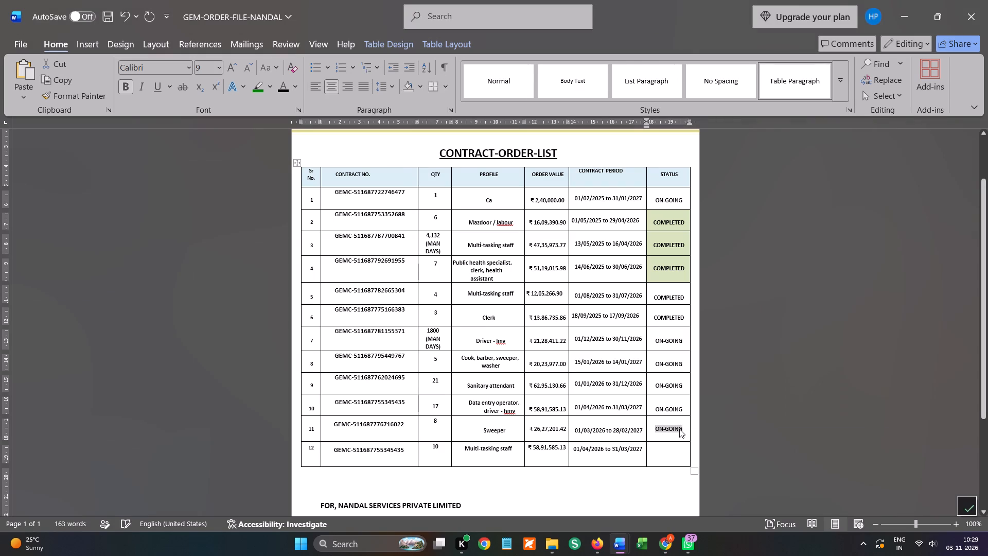
{"action": "key", "text": "ctrl+c"}
{"action": "key", "text": "ctrl+c"}
{"action": "left_click", "coordinate": [656, 453]}
{"action": "key", "text": "ctrl+v"}
{"action": "left_click_drag", "start_coordinate": [652, 449], "coordinate": [658, 449]}
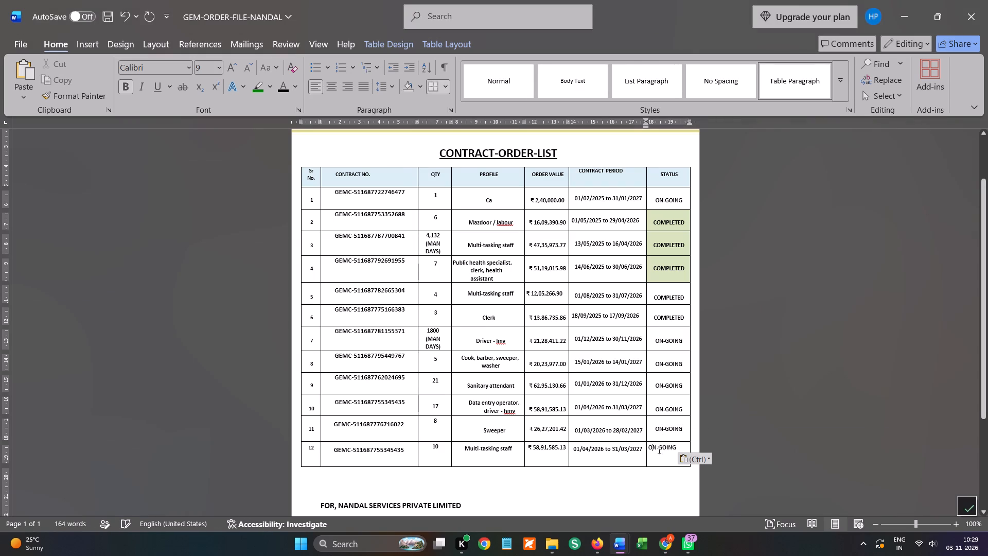
{"action": "left_click_drag", "start_coordinate": [658, 449], "coordinate": [684, 449]}
{"action": "left_click", "coordinate": [331, 87]}
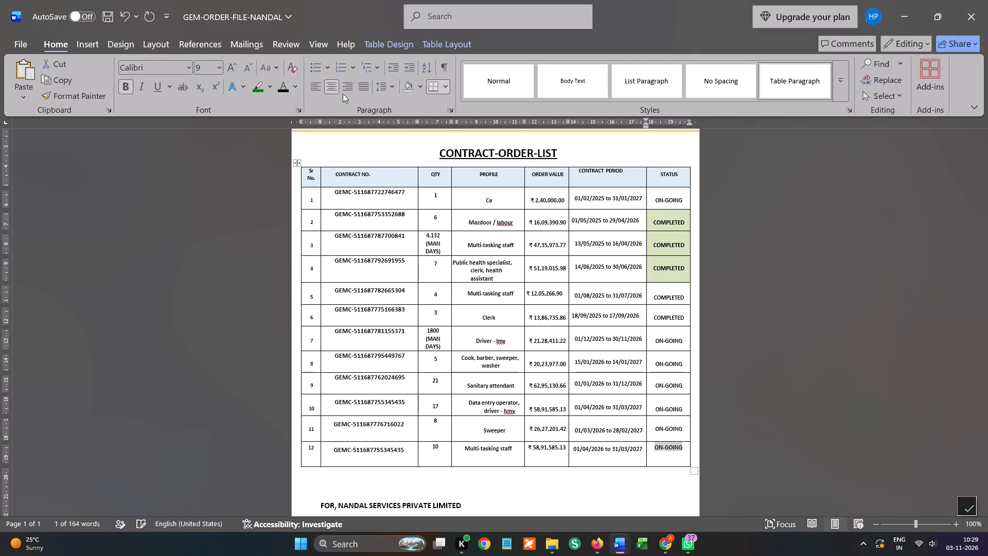
{"action": "left_click", "coordinate": [662, 464]}
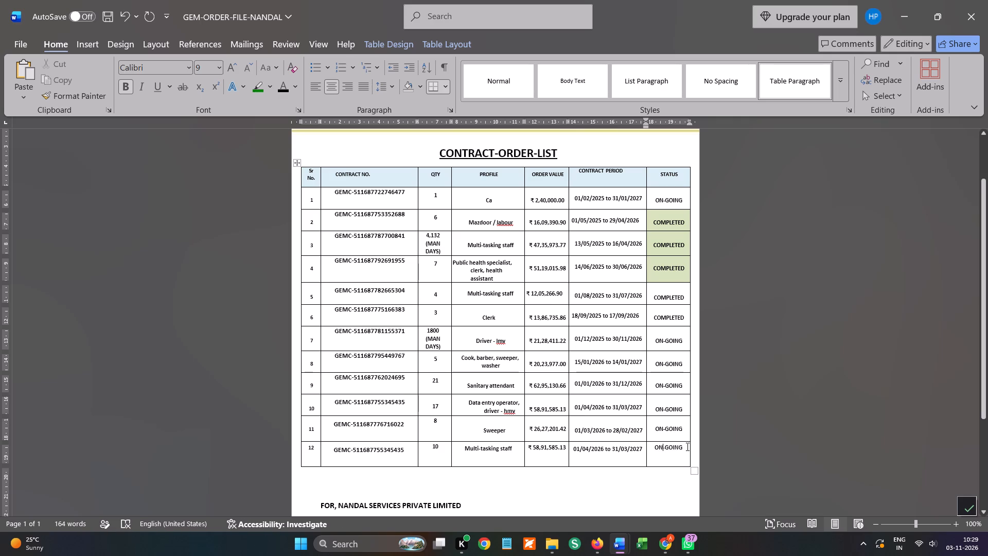
Add a new row below row 12 of the contract table and move to its contract number cell.
{"action": "left_click", "coordinate": [684, 448]}
{"action": "key", "text": "Tab"}
{"action": "key", "text": "Tab"}
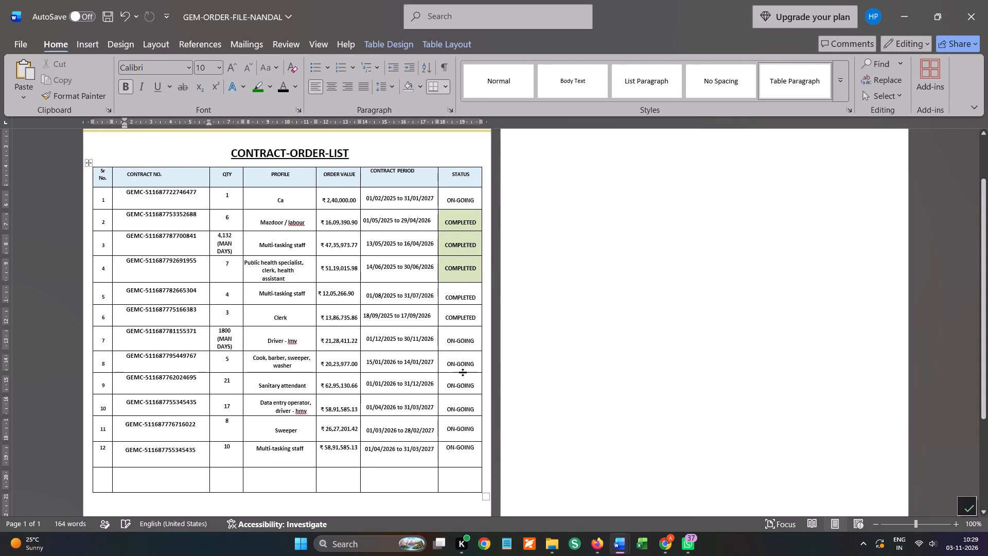
{"action": "key", "text": "alt+Tab"}
{"action": "scroll", "coordinate": [572, 331], "scroll_direction": "up", "scroll_amount": 1}
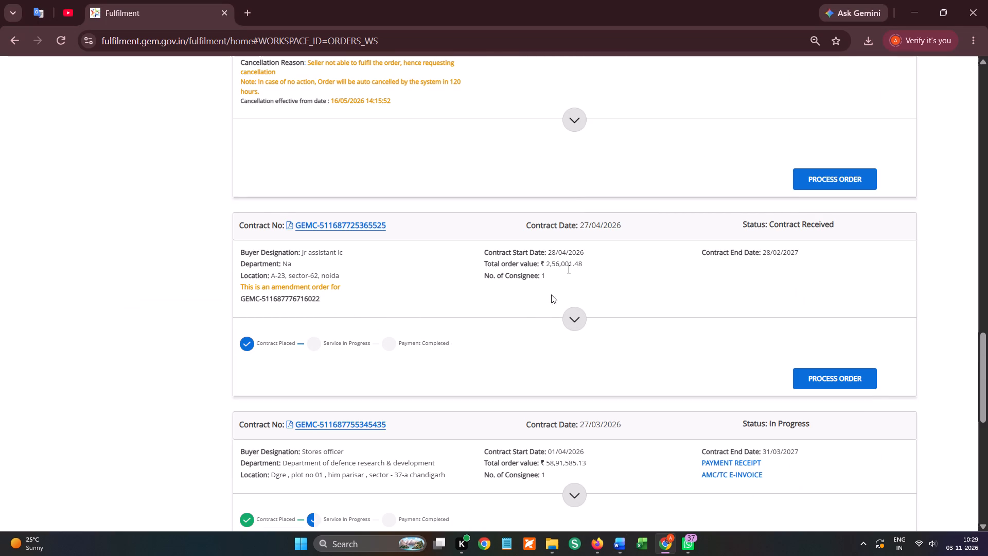
{"action": "scroll", "coordinate": [382, 336], "scroll_direction": "up", "scroll_amount": 1}
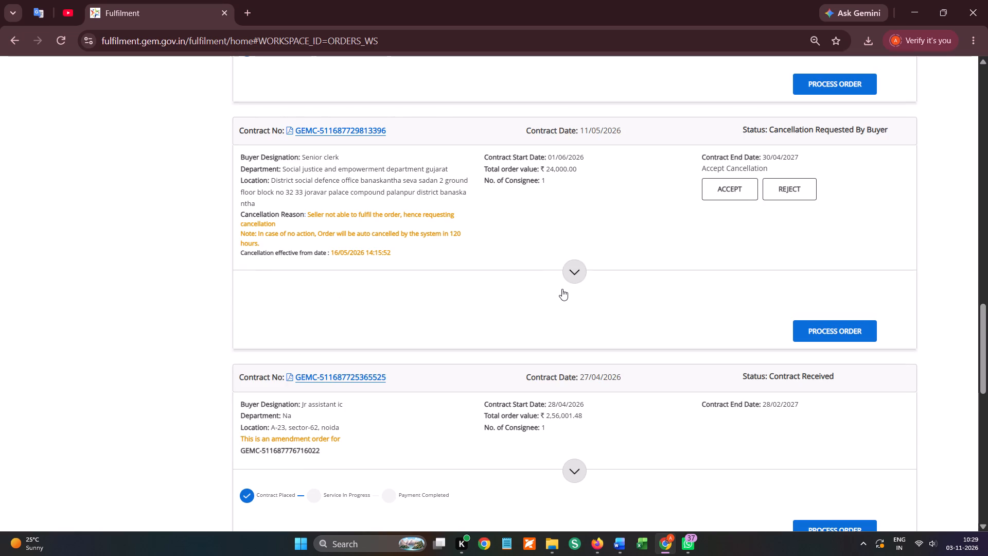
{"action": "scroll", "coordinate": [562, 289], "scroll_direction": "down", "scroll_amount": 1}
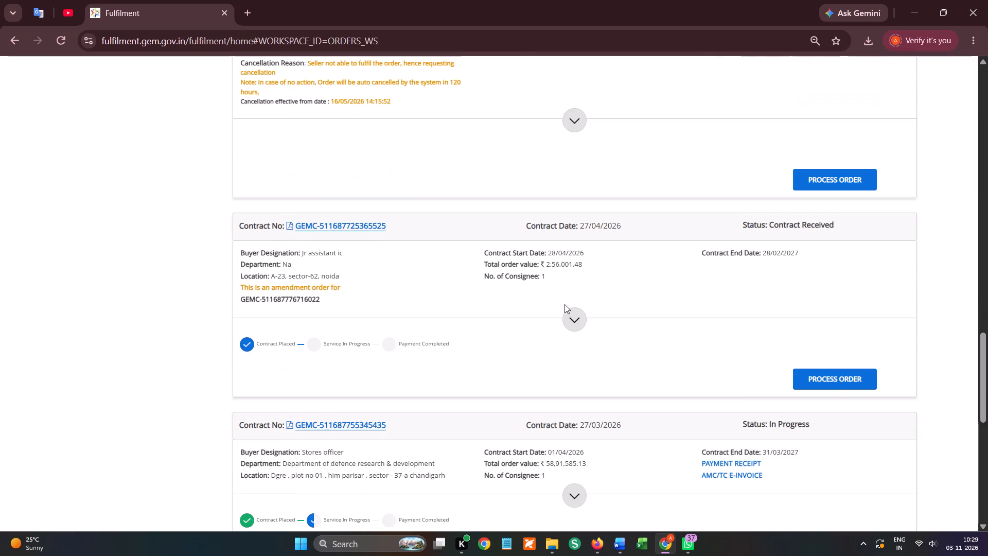
{"action": "left_click", "coordinate": [572, 315]}
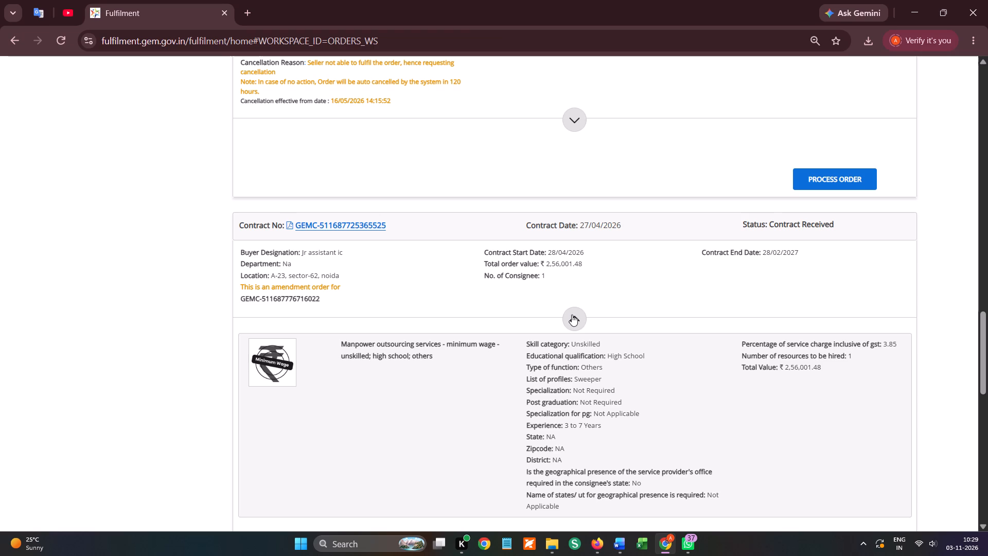
{"action": "left_click", "coordinate": [572, 315]}
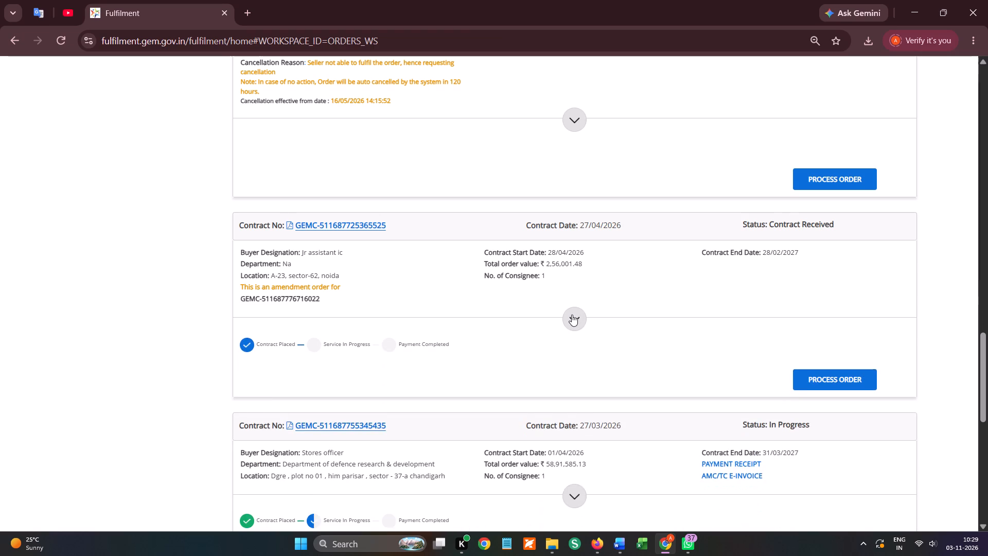
{"action": "scroll", "coordinate": [572, 315], "scroll_direction": "up", "scroll_amount": 2}
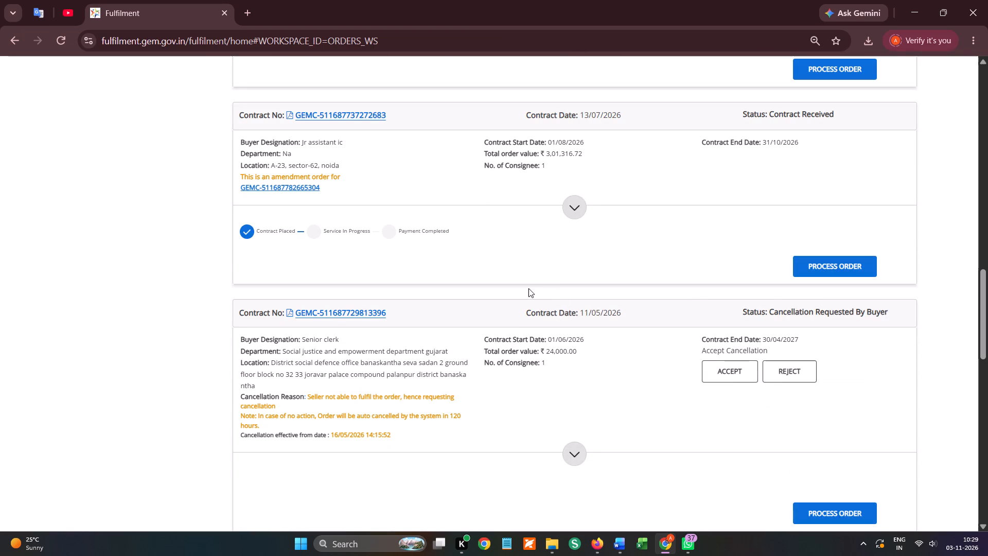
{"action": "scroll", "coordinate": [528, 288], "scroll_direction": "up", "scroll_amount": 1}
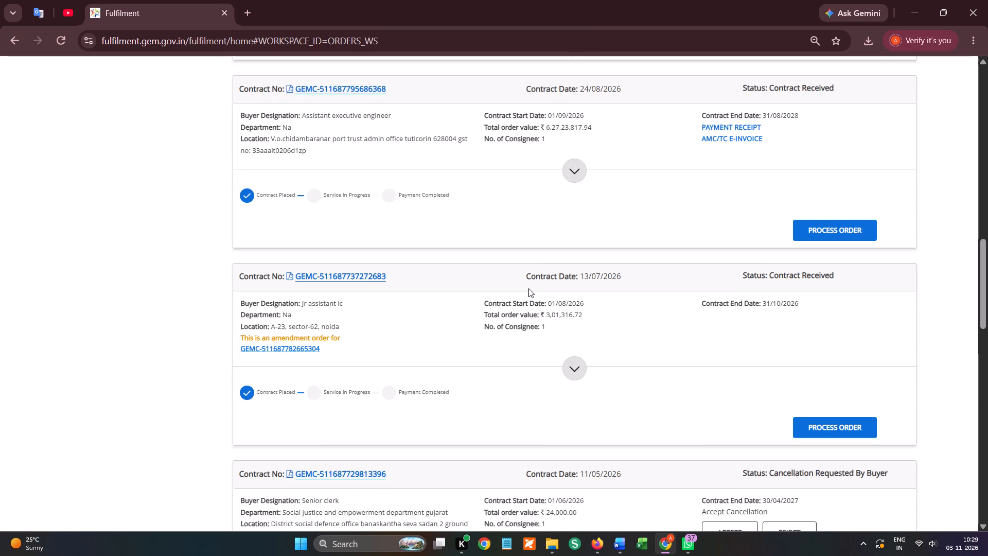
{"action": "scroll", "coordinate": [528, 288], "scroll_direction": "up", "scroll_amount": 1}
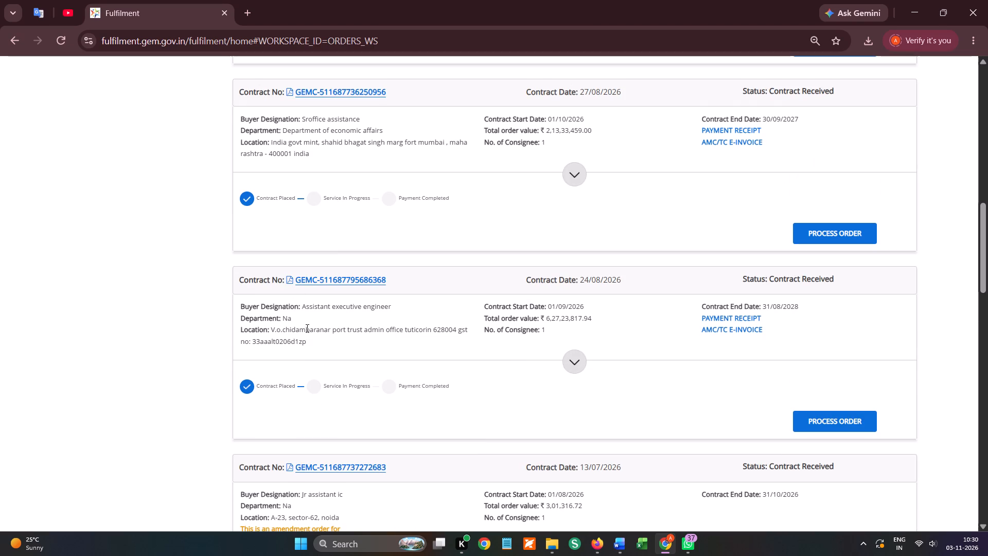
{"action": "left_click_drag", "start_coordinate": [391, 284], "coordinate": [297, 283]}
{"action": "key", "text": "ctrl+c"}
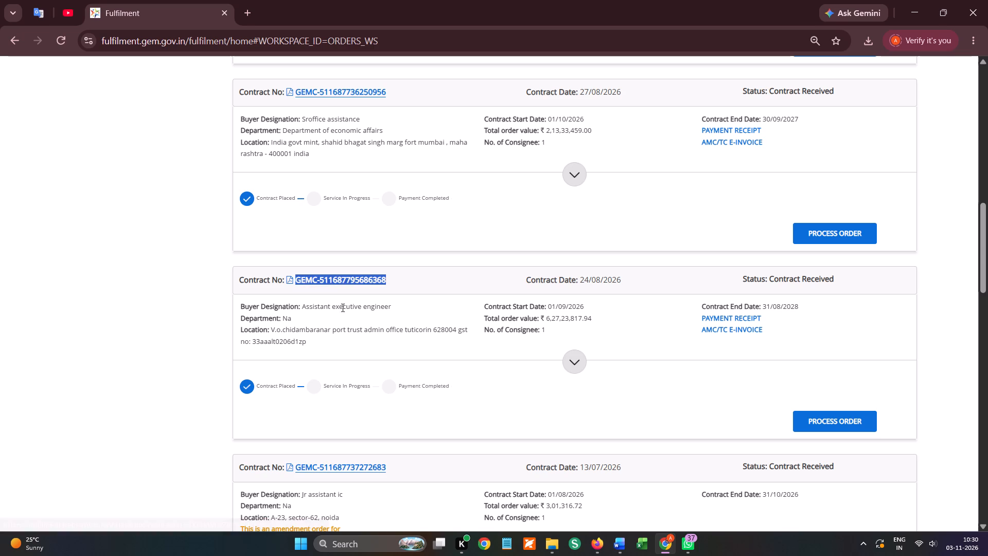
{"action": "key", "text": "ctrl+c"}
{"action": "key", "text": "alt+Tab"}
{"action": "key", "text": "ctrl+v"}
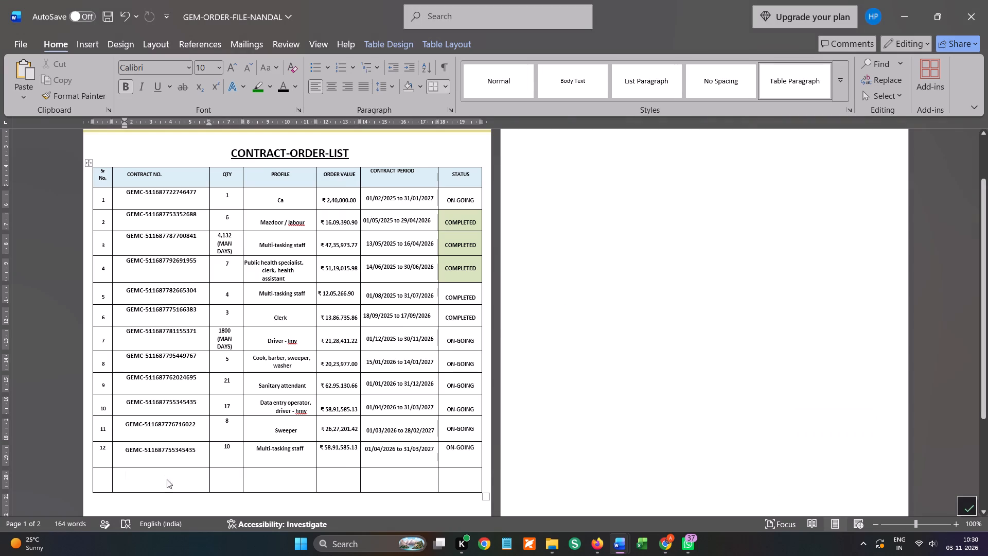
{"action": "left_click", "coordinate": [99, 477]}
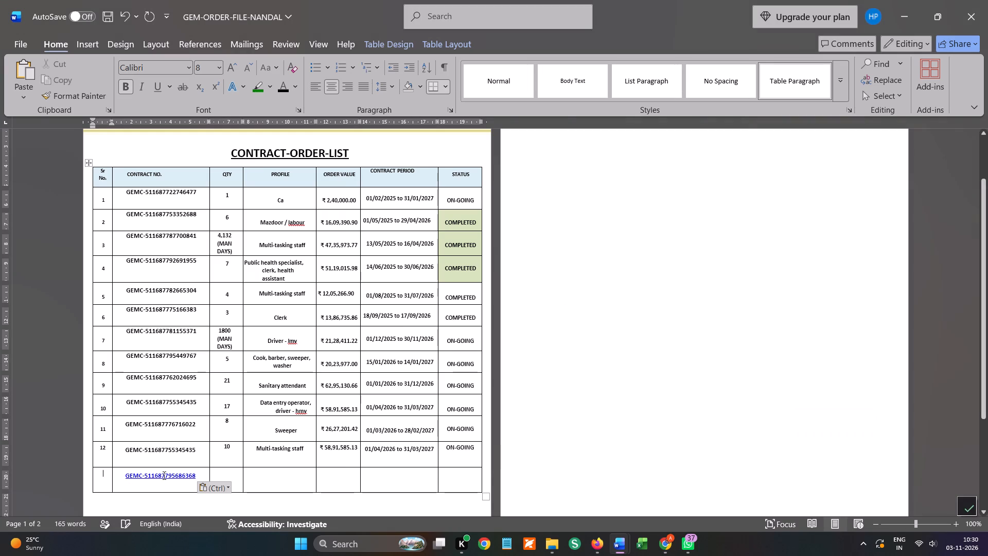
{"action": "type", "text": "13"}
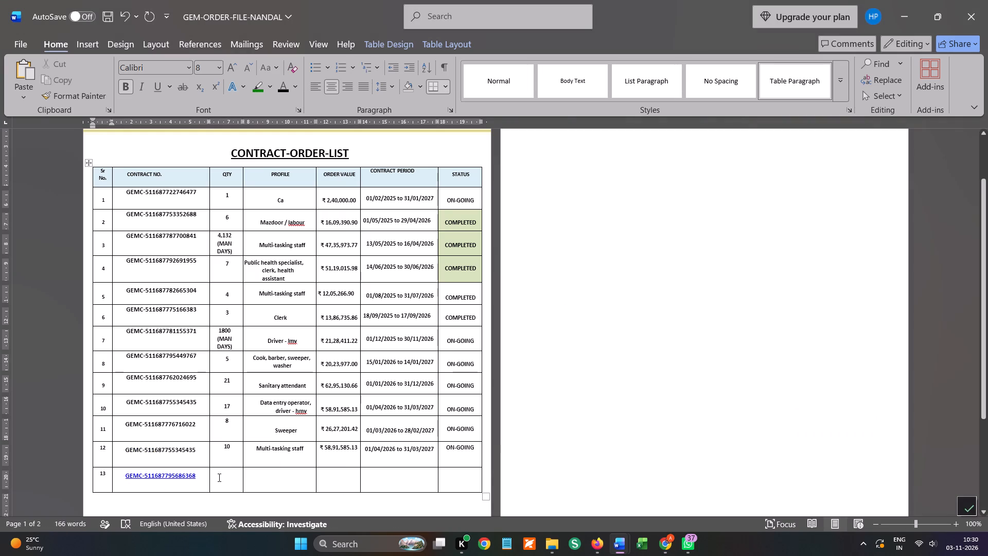
{"action": "left_click", "coordinate": [219, 477]}
{"action": "key", "text": "alt+Tab"}
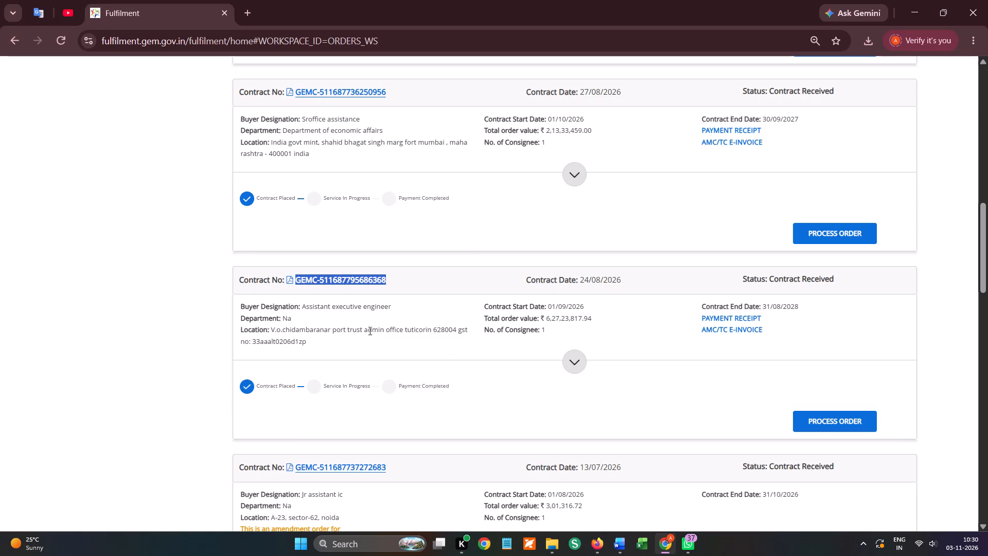
{"action": "key", "text": "alt+Tab"}
{"action": "key", "text": "alt+Tab"}
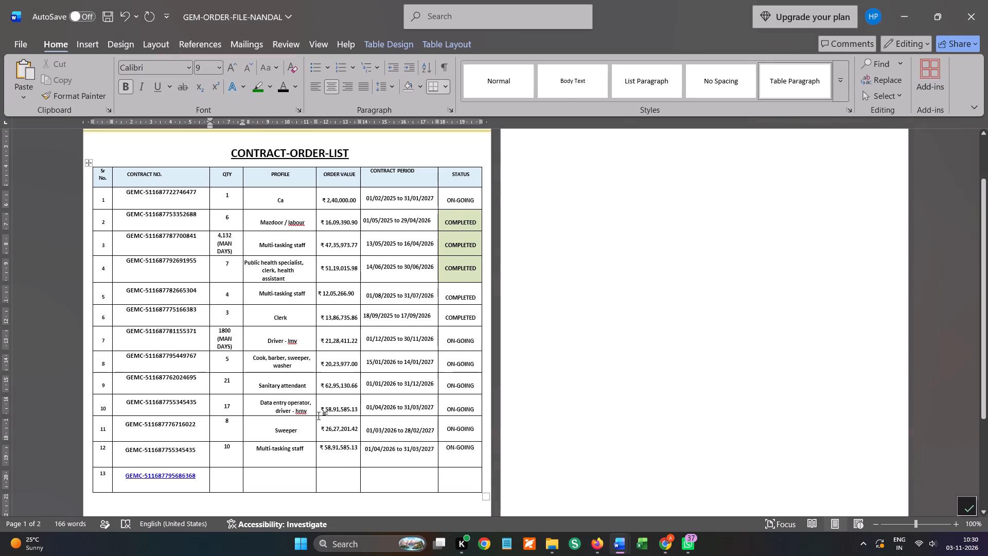
{"action": "left_click", "coordinate": [573, 358]}
{"action": "scroll", "coordinate": [675, 401], "scroll_direction": "down", "scroll_amount": 1}
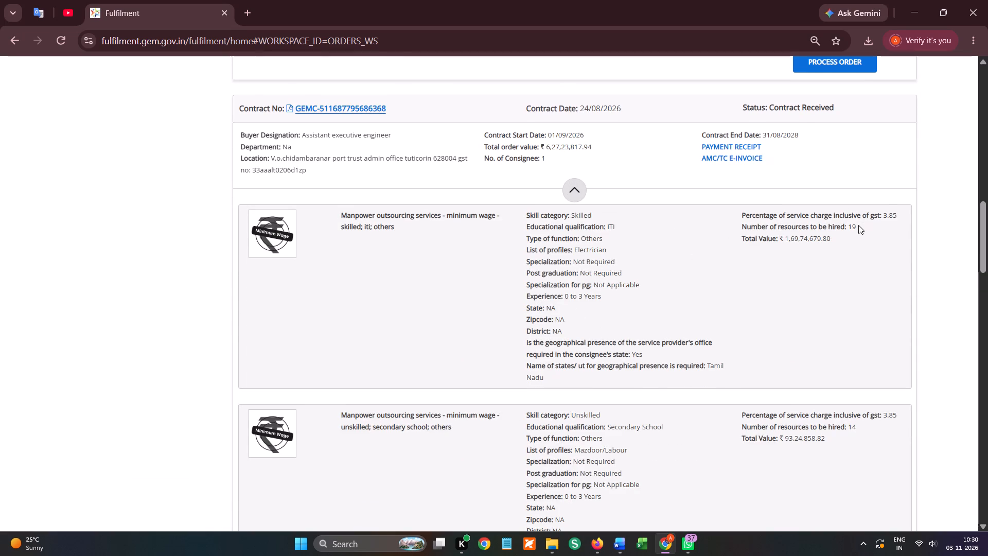
{"action": "scroll", "coordinate": [853, 275], "scroll_direction": "down", "scroll_amount": 1}
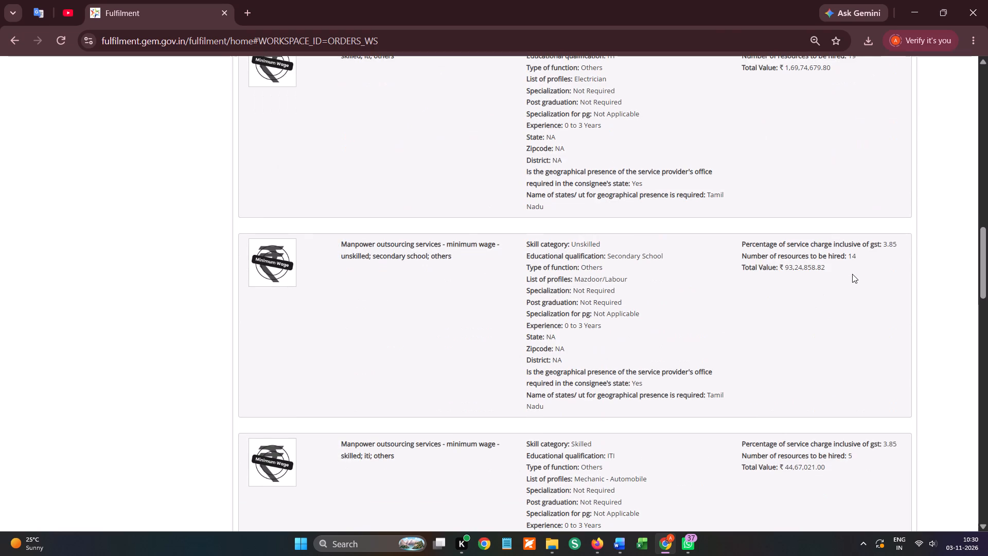
{"action": "left_click", "coordinate": [298, 544]}
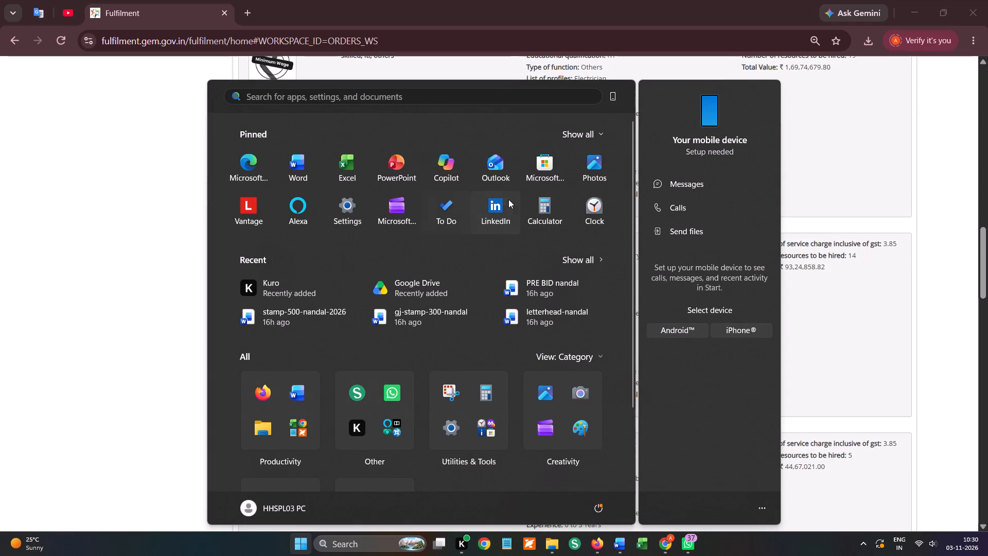
{"action": "left_click", "coordinate": [541, 206]}
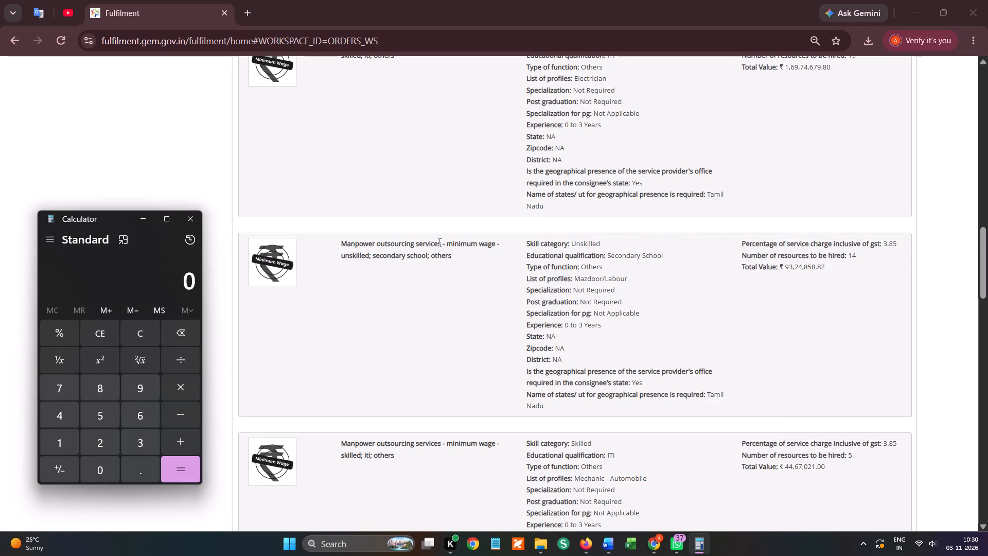
{"action": "type", "text": "19+++14+++++++"}
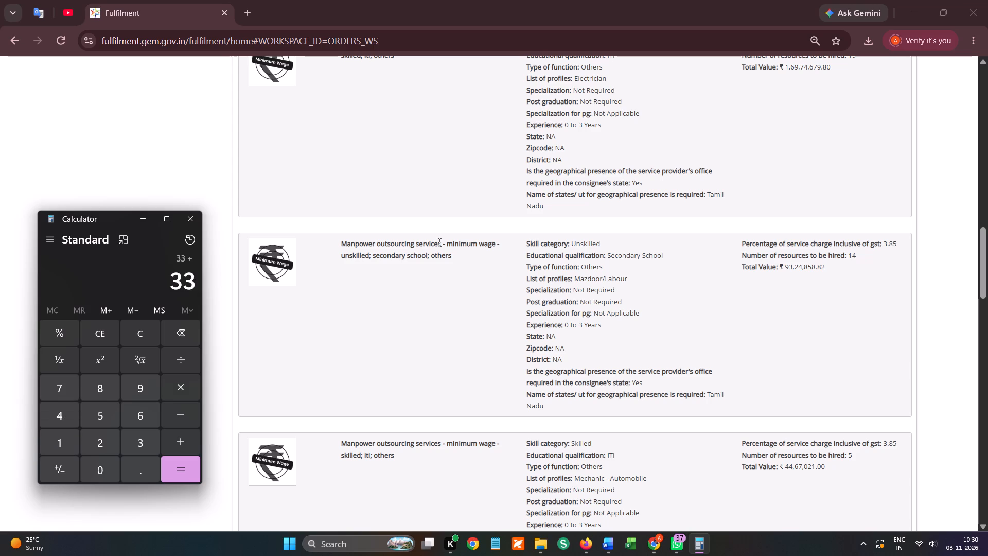
{"action": "scroll", "coordinate": [622, 292], "scroll_direction": "up", "scroll_amount": 1}
{"action": "scroll", "coordinate": [857, 273], "scroll_direction": "down", "scroll_amount": 1}
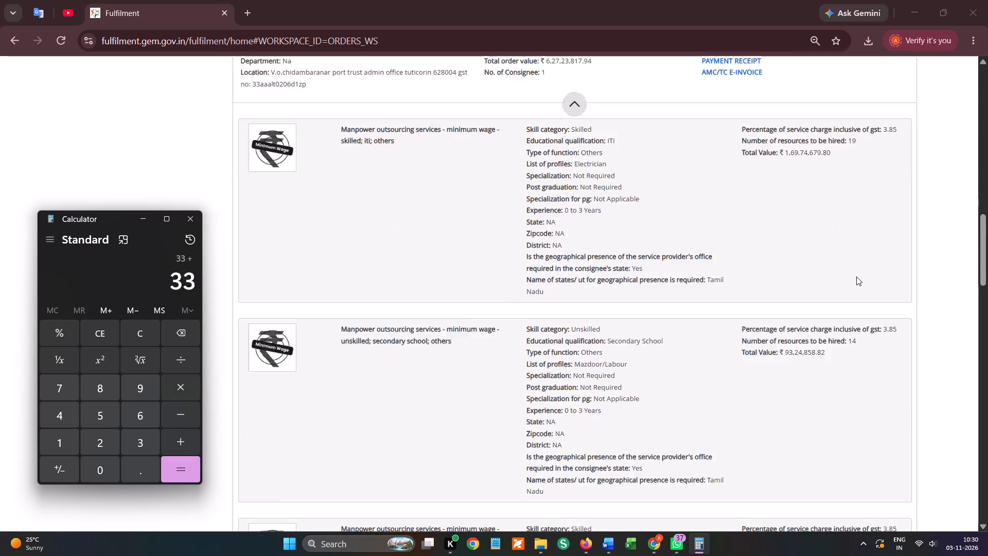
{"action": "scroll", "coordinate": [849, 288], "scroll_direction": "down", "scroll_amount": 1}
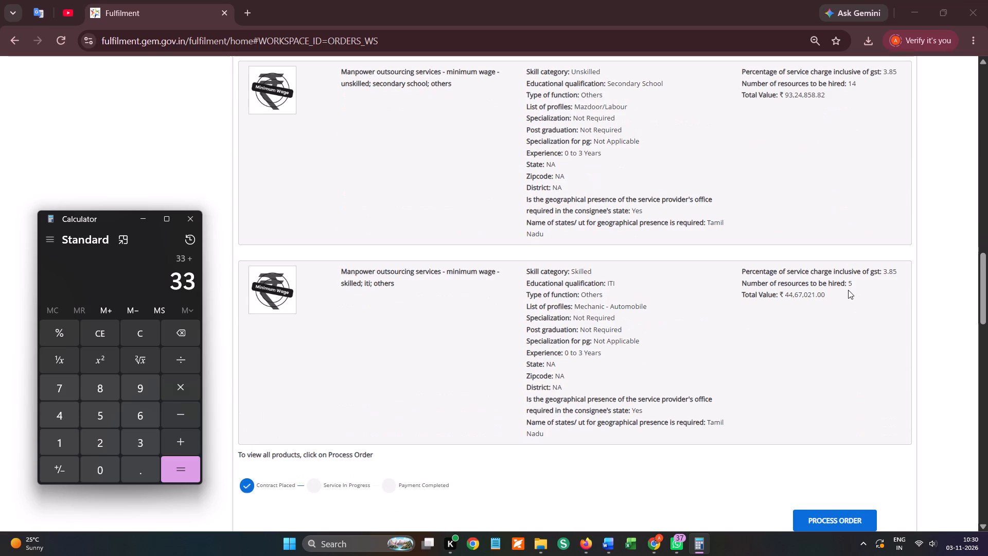
{"action": "type", "text": "+++"}
{"action": "key", "text": "5"}
{"action": "key", "text": "Return"}
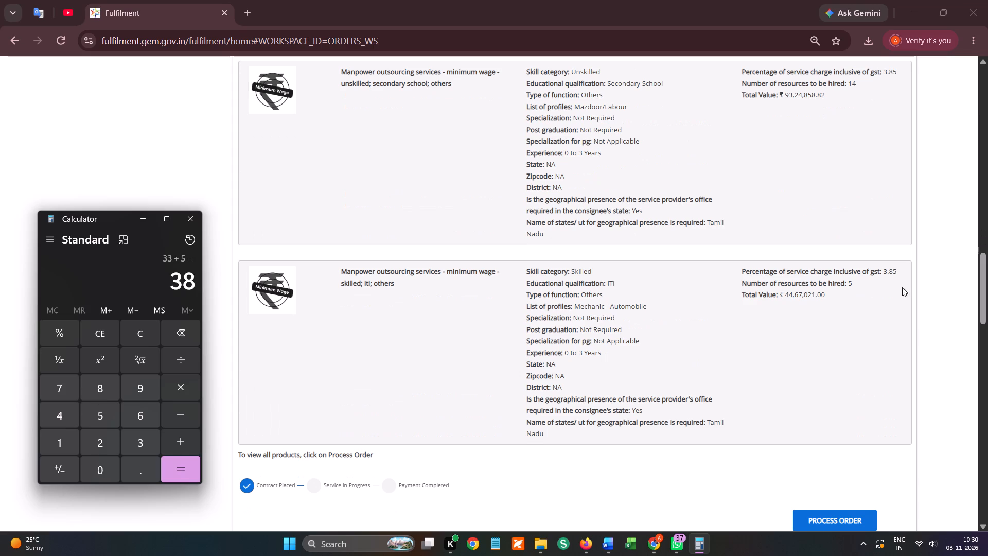
Check the end of the order's service details, collapse them, and enter quantity 38 in row 13 of the Word contract table.
{"action": "scroll", "coordinate": [904, 292], "scroll_direction": "down", "scroll_amount": 1}
{"action": "scroll", "coordinate": [820, 305], "scroll_direction": "up", "scroll_amount": 1}
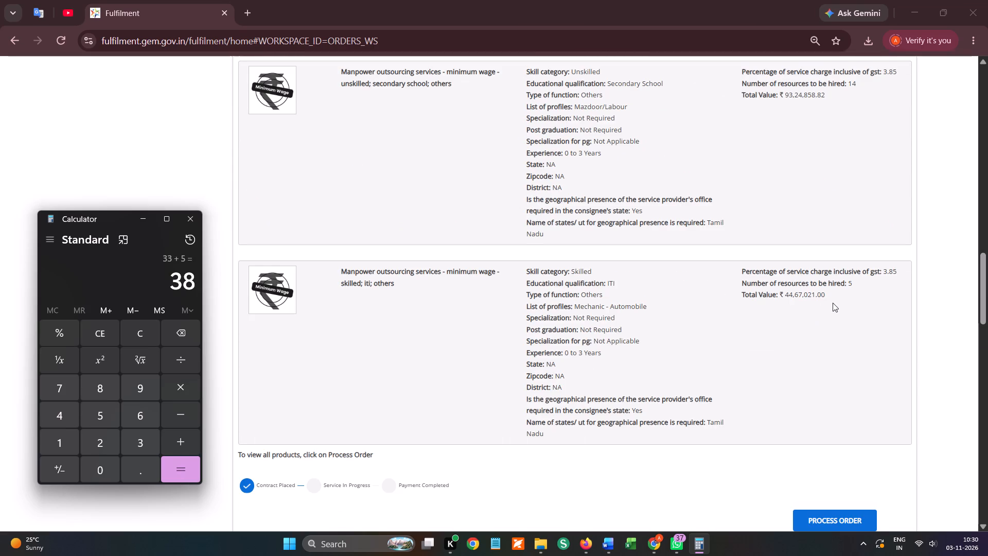
{"action": "scroll", "coordinate": [791, 317], "scroll_direction": "down", "scroll_amount": 1}
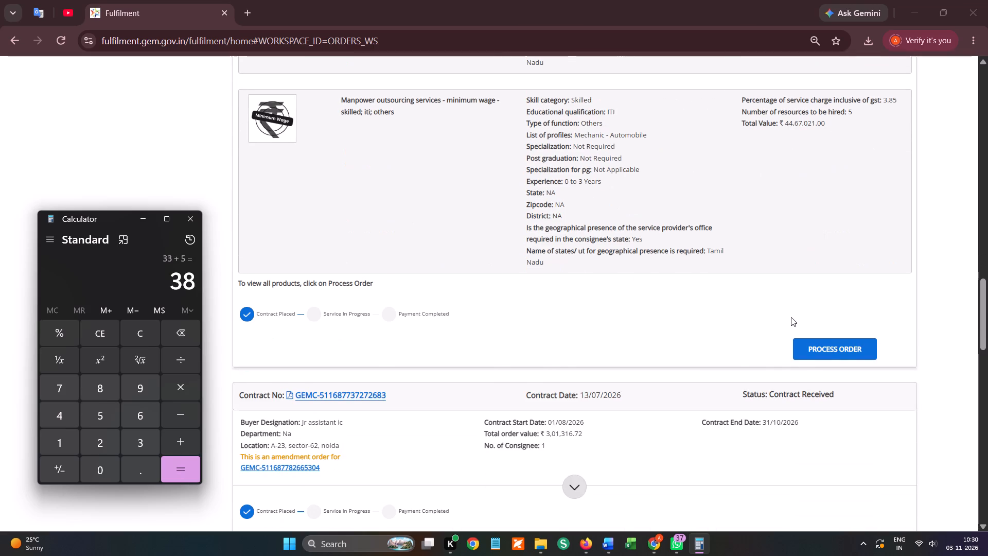
{"action": "scroll", "coordinate": [791, 317], "scroll_direction": "up", "scroll_amount": 2}
{"action": "scroll", "coordinate": [726, 311], "scroll_direction": "up", "scroll_amount": 1}
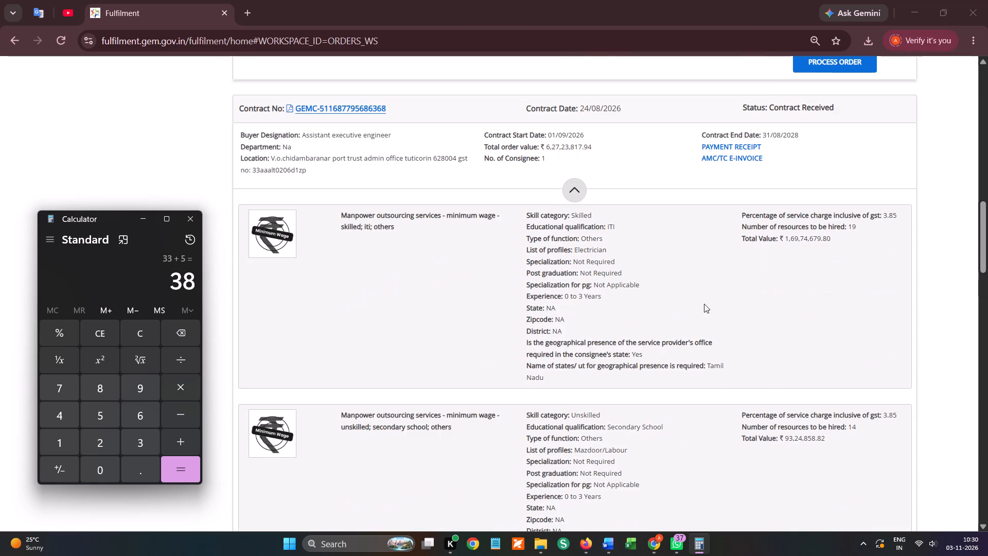
{"action": "left_click", "coordinate": [578, 193]}
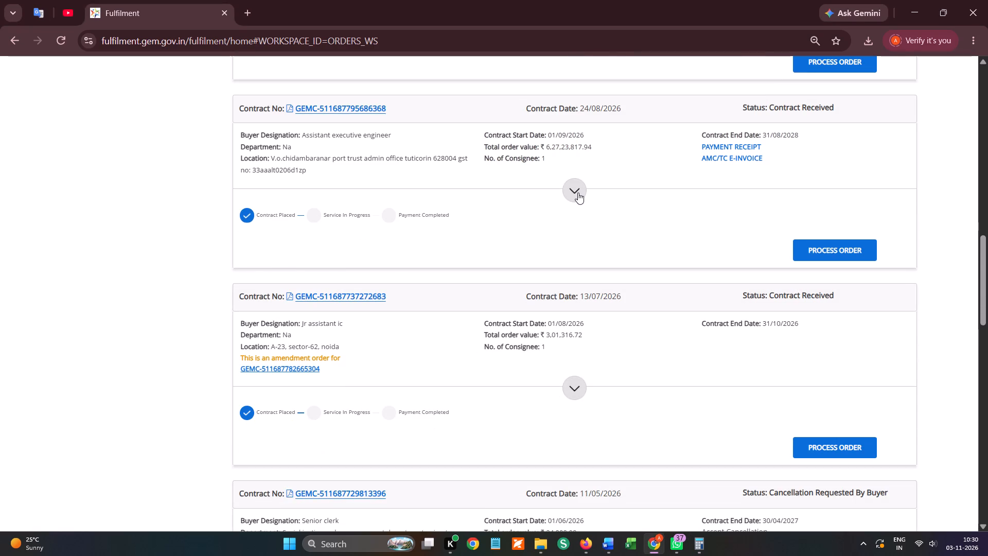
{"action": "key", "text": "alt+Tab"}
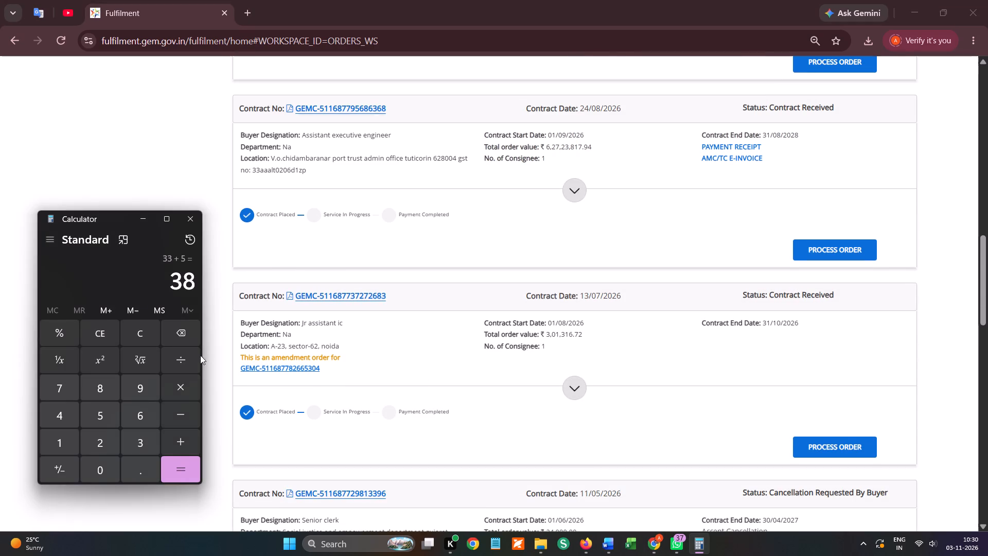
{"action": "key", "text": "alt+Tab"}
{"action": "left_click", "coordinate": [604, 542]}
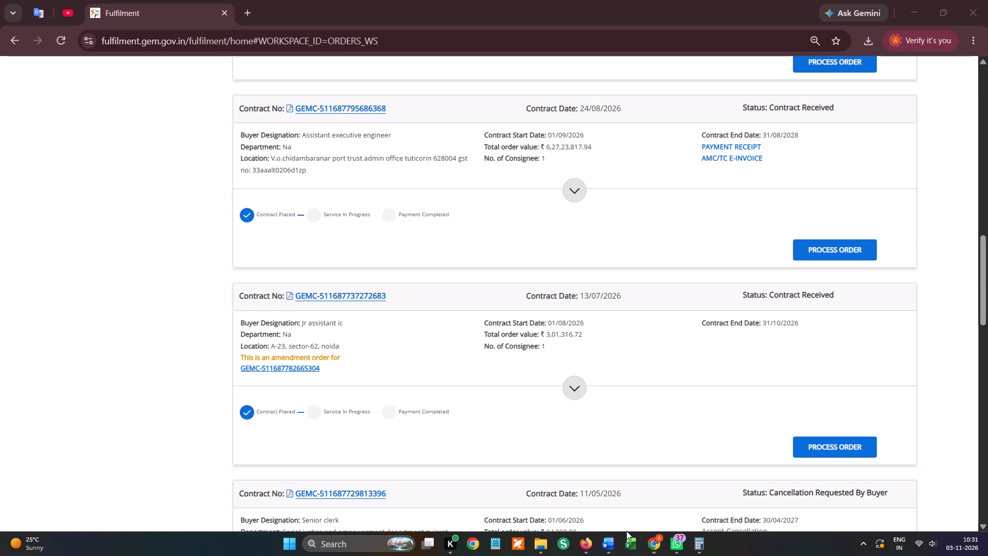
{"action": "left_click", "coordinate": [606, 538]}
{"action": "left_click", "coordinate": [686, 497]}
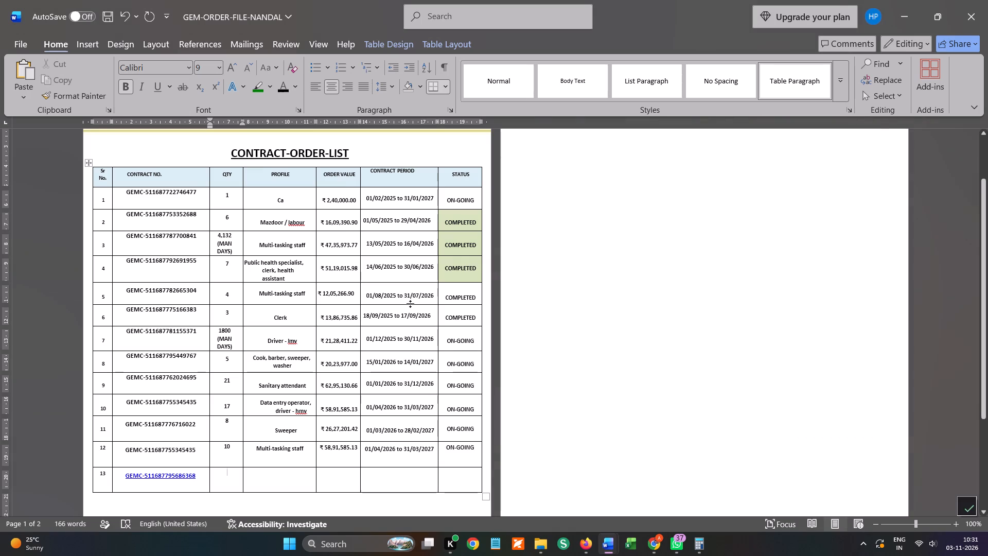
{"action": "type", "text": "38"}
{"action": "left_click", "coordinate": [271, 481]}
{"action": "key", "text": "alt+Tab"}
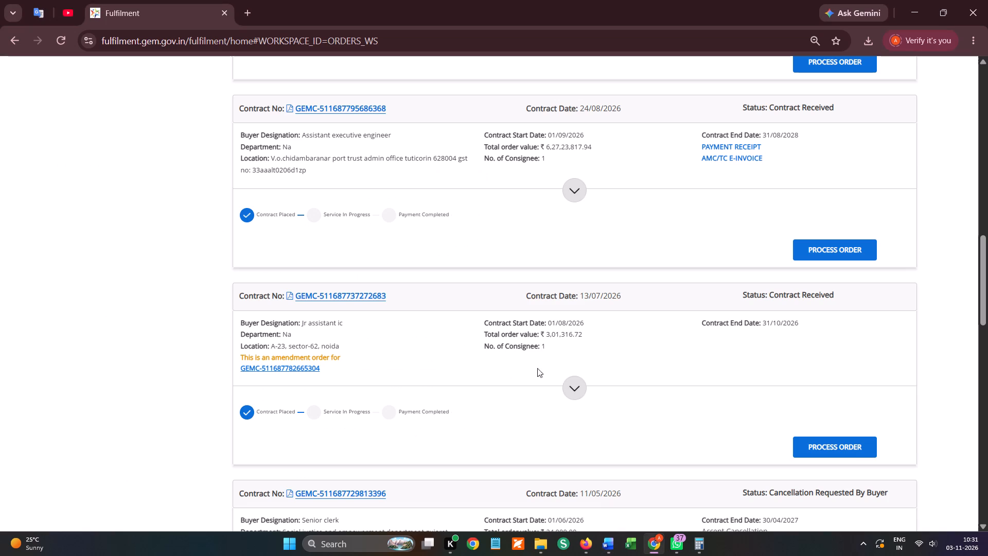
{"action": "left_click", "coordinate": [580, 192]}
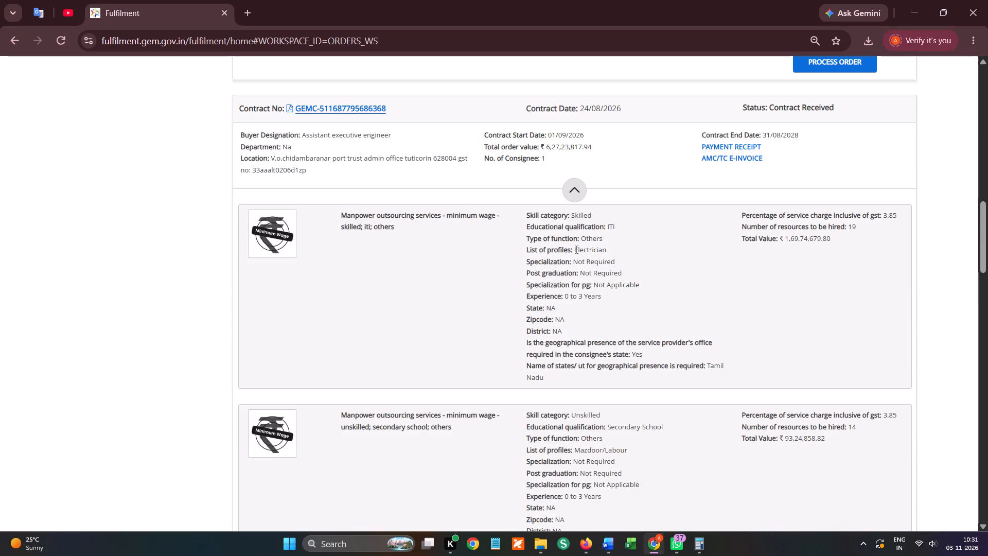
{"action": "left_click_drag", "start_coordinate": [574, 250], "coordinate": [610, 247]}
{"action": "key", "text": "ctrl+c"}
{"action": "key", "text": "ctrl+c"}
{"action": "key", "text": "alt+Tab"}
{"action": "key", "text": "ctrl+v"}
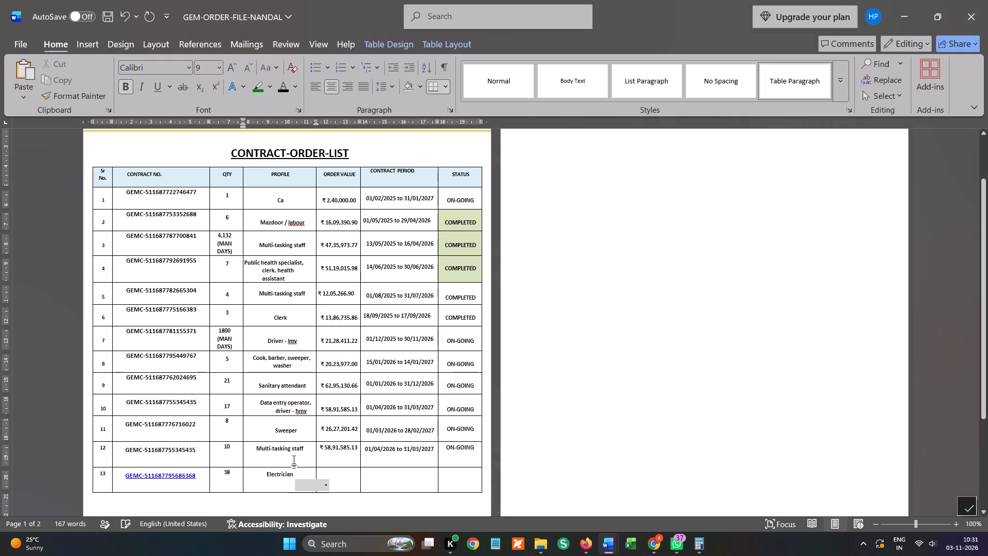
Copy the profile Mazdoor/Labour from the second service item and append it after a comma in row 13's profile cell.
{"action": "key", "text": "alt+Tab"}
{"action": "scroll", "coordinate": [605, 301], "scroll_direction": "up", "scroll_amount": 1}
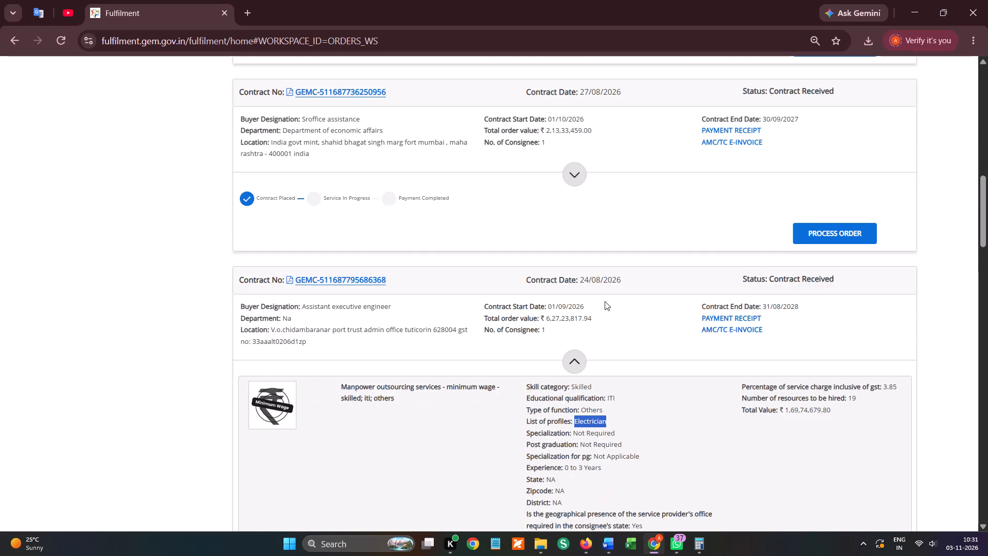
{"action": "scroll", "coordinate": [603, 308], "scroll_direction": "down", "scroll_amount": 2}
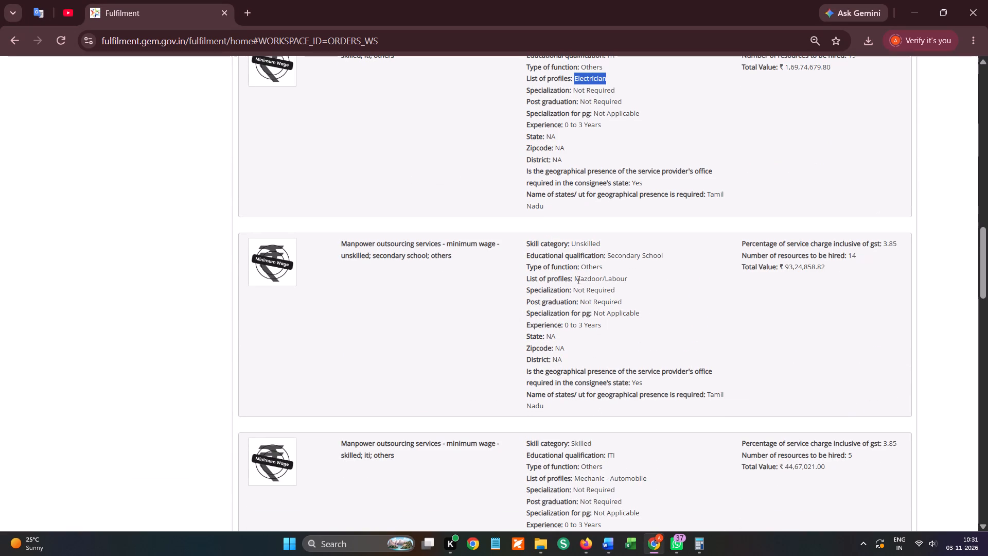
{"action": "left_click_drag", "start_coordinate": [576, 280], "coordinate": [632, 279]}
{"action": "key", "text": "ctrl+c"}
{"action": "key", "text": "alt+Tab"}
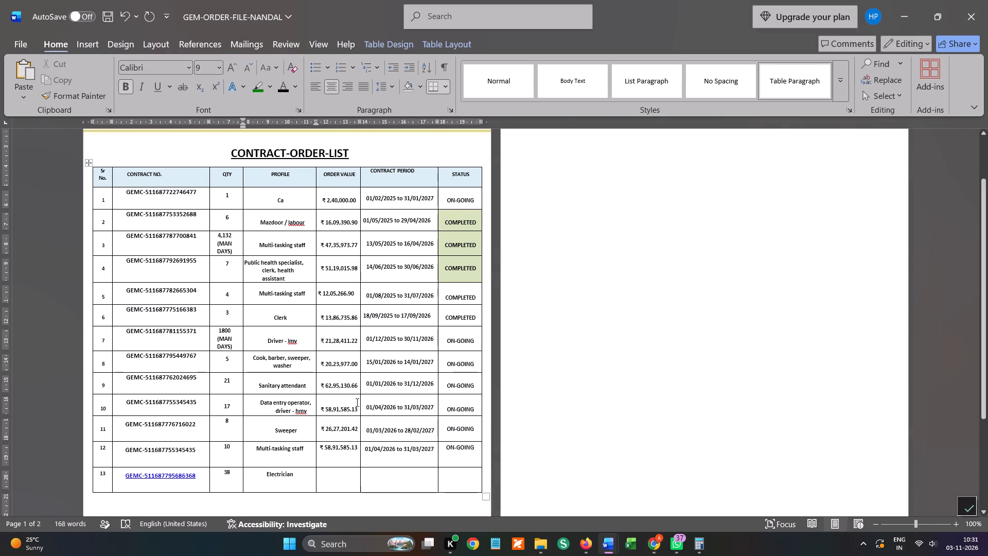
{"action": "key", "text": "comma"}
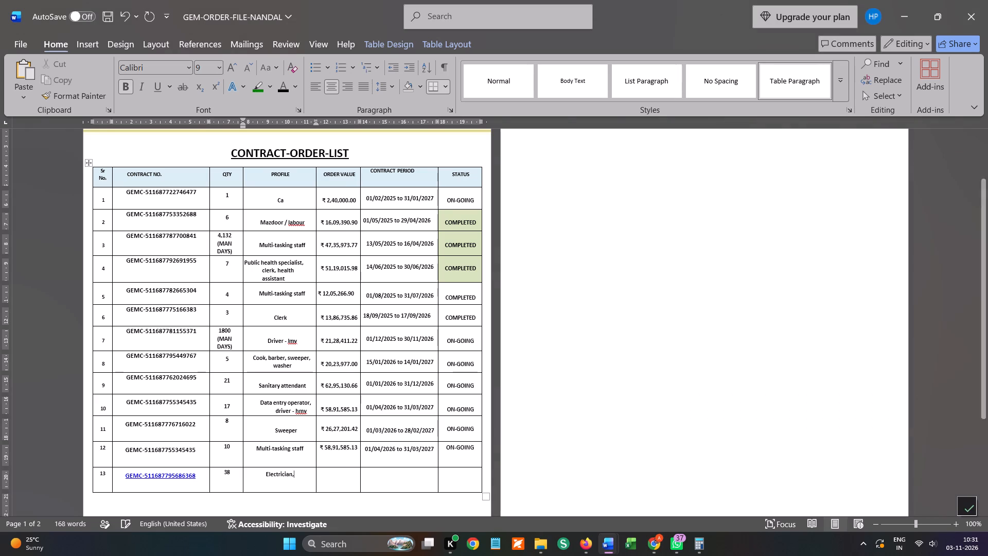
{"action": "key", "text": "ctrl+v"}
Copy the profile Mechanic - Automobile from the third service item and append it after a comma in row 13's profile cell.
{"action": "key", "text": "alt+Tab"}
{"action": "scroll", "coordinate": [656, 274], "scroll_direction": "up", "scroll_amount": 1}
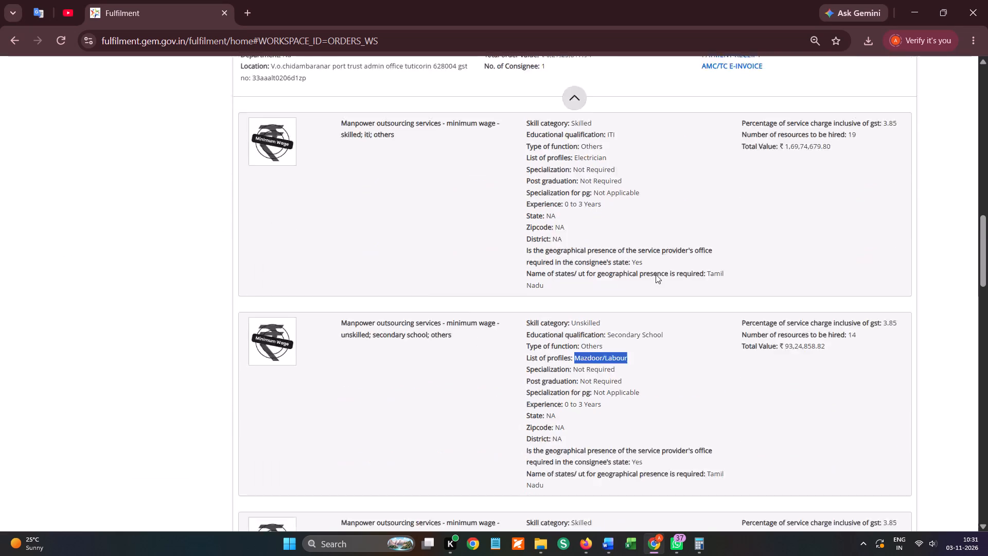
{"action": "scroll", "coordinate": [592, 286], "scroll_direction": "down", "scroll_amount": 2}
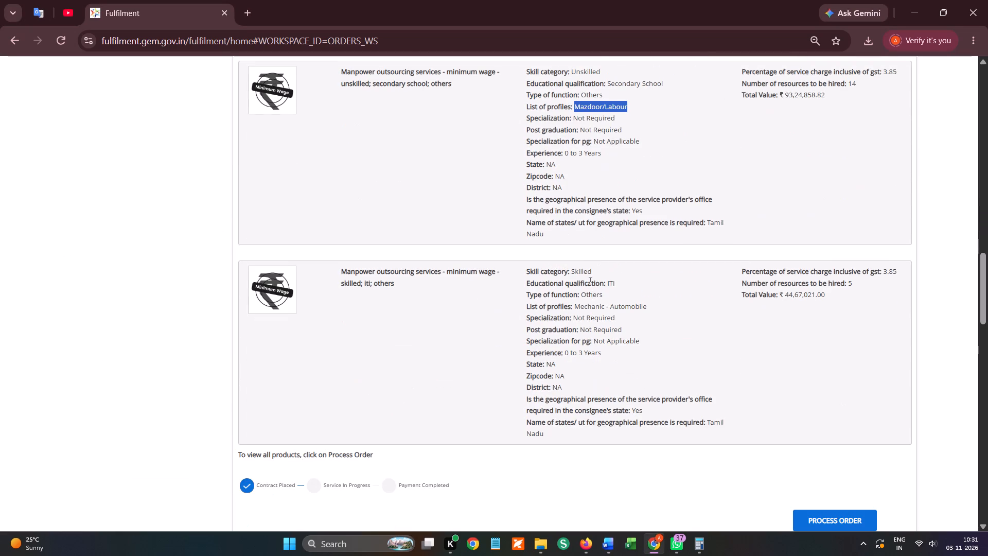
{"action": "left_click_drag", "start_coordinate": [578, 306], "coordinate": [650, 307]}
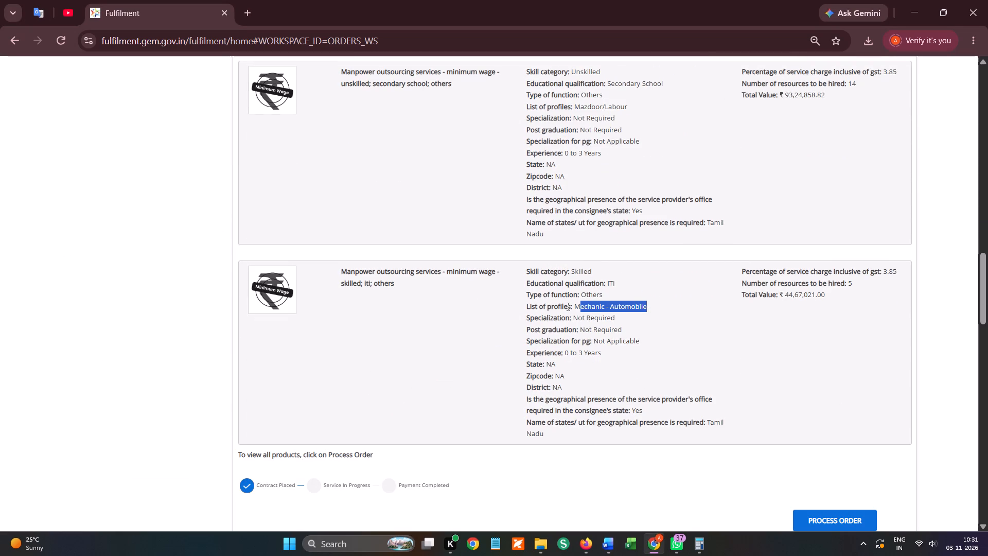
{"action": "left_click_drag", "start_coordinate": [575, 306], "coordinate": [647, 306]}
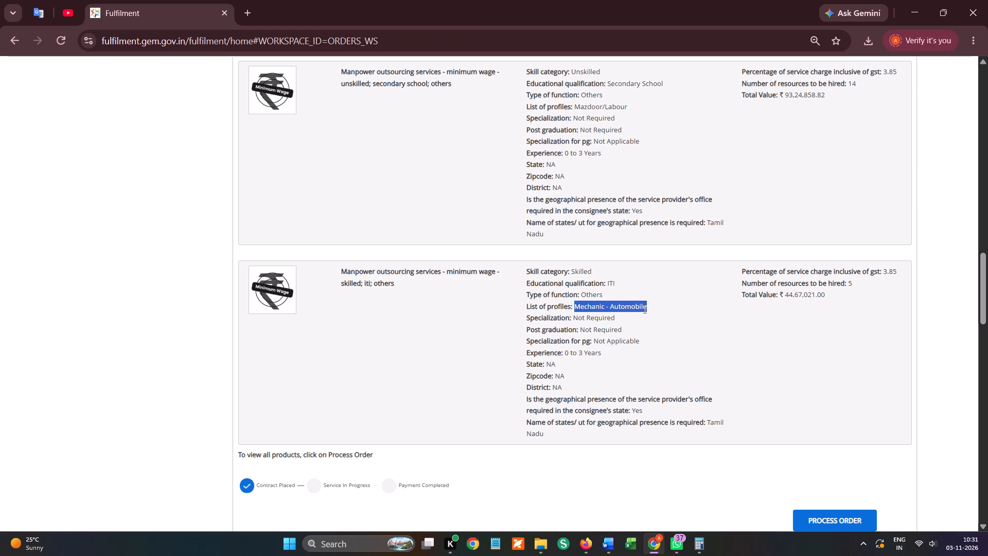
{"action": "key", "text": "ctrl+c"}
{"action": "key", "text": "ctrl+c"}
{"action": "key", "text": "alt+Tab"}
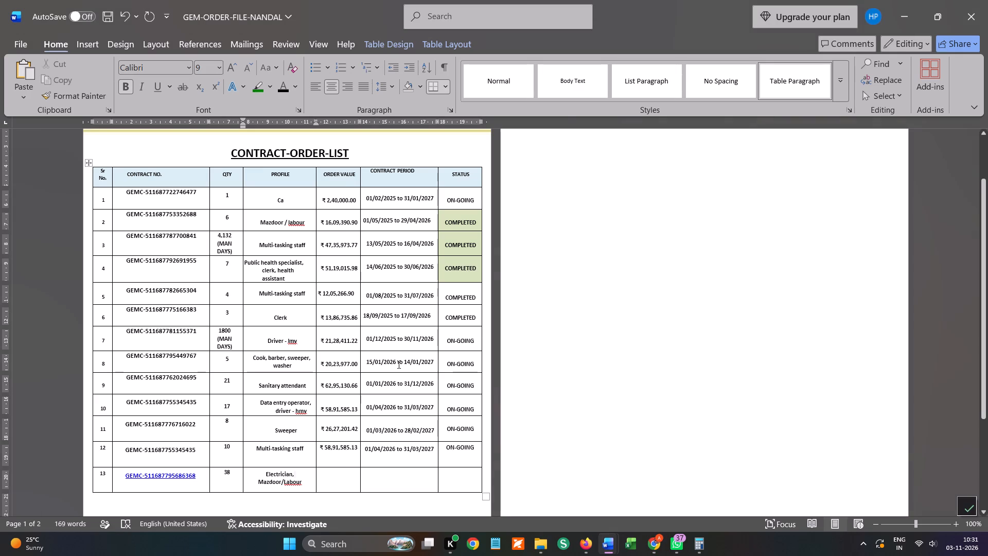
{"action": "key", "text": "comma"}
{"action": "key", "text": "ctrl+v"}
{"action": "scroll", "coordinate": [396, 364], "scroll_direction": "down", "scroll_amount": 2}
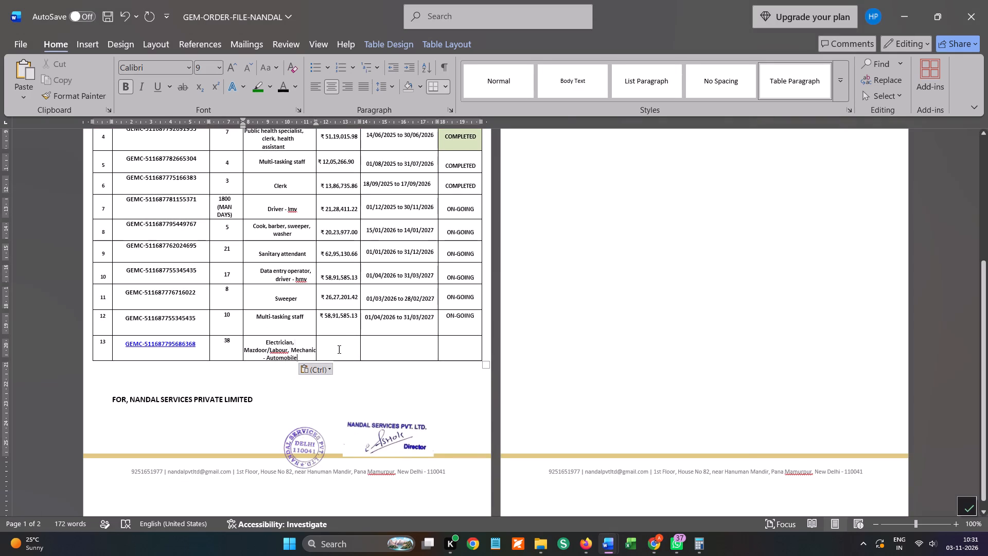
{"action": "left_click", "coordinate": [338, 349]}
{"action": "key", "text": "alt+Tab"}
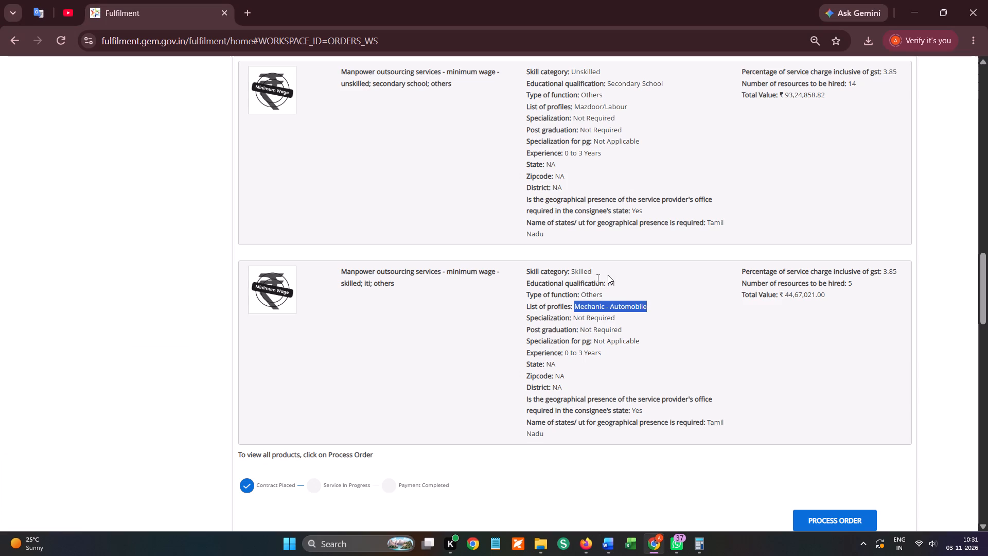
{"action": "scroll", "coordinate": [609, 273], "scroll_direction": "up", "scroll_amount": 2}
{"action": "left_click", "coordinate": [569, 186]}
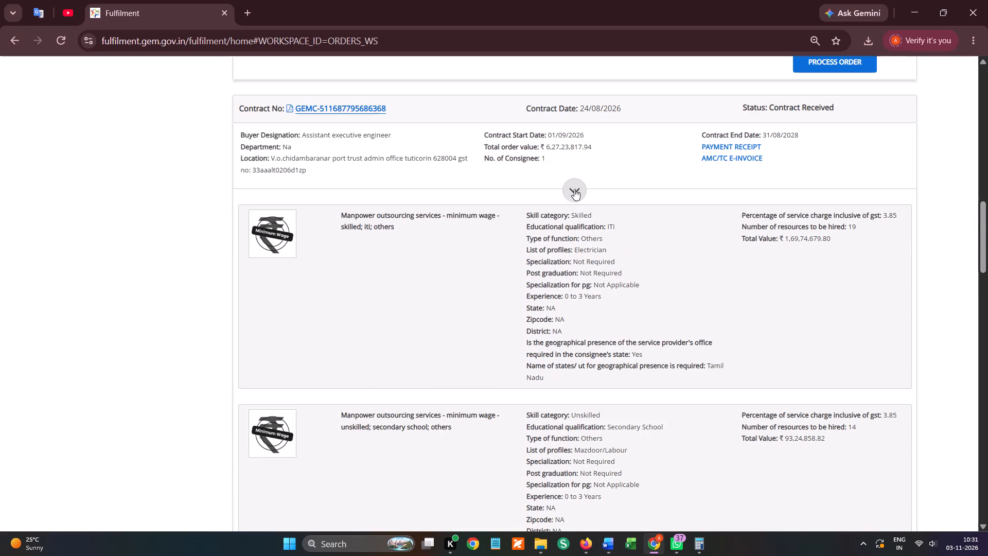
{"action": "scroll", "coordinate": [590, 274], "scroll_direction": "up", "scroll_amount": 1}
{"action": "left_click_drag", "start_coordinate": [591, 319], "coordinate": [541, 321]}
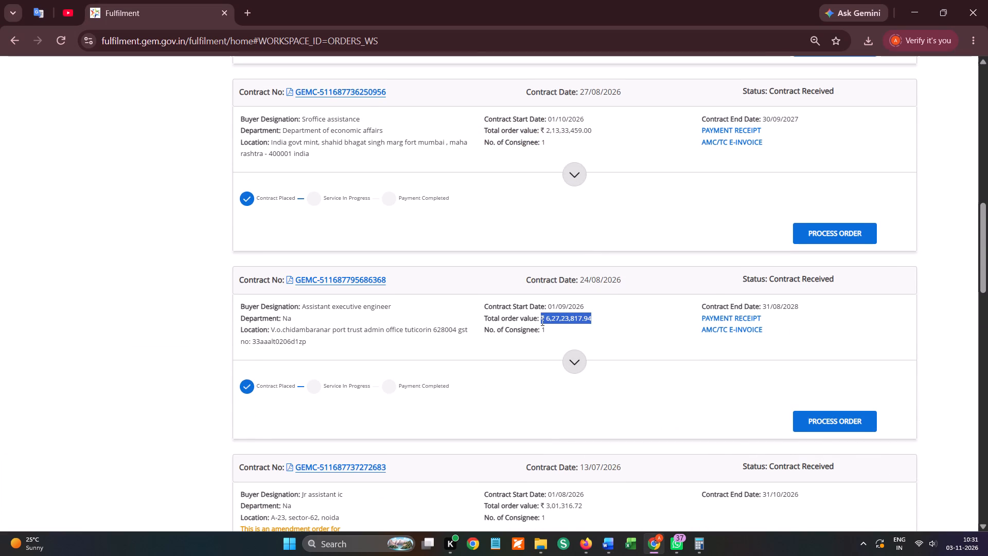
{"action": "key", "text": "ctrl+c"}
{"action": "key", "text": "ctrl+c"}
{"action": "key", "text": "alt+Tab"}
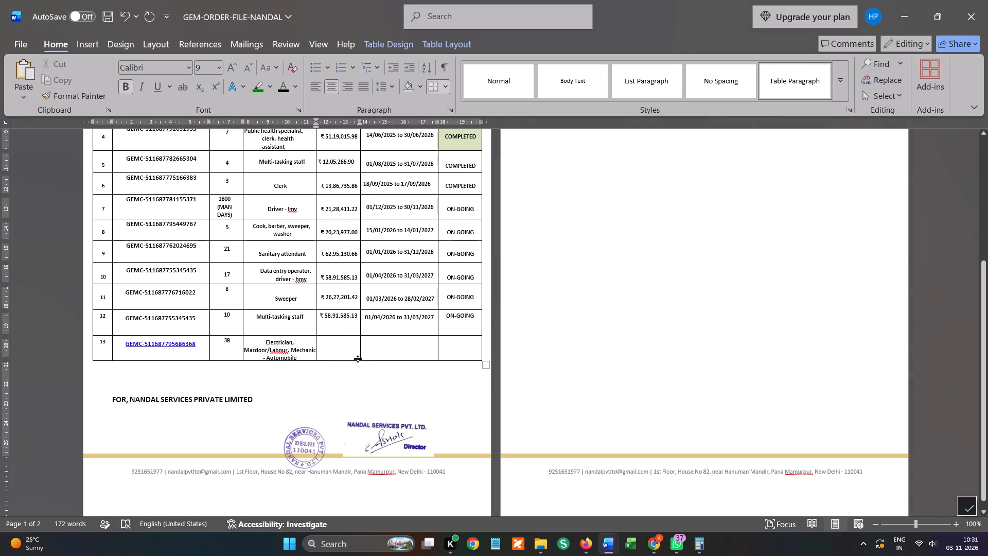
{"action": "key", "text": "ctrl+v"}
Widen the order value column slightly by moving its border with the contract period column.
{"action": "left_click", "coordinate": [399, 342]}
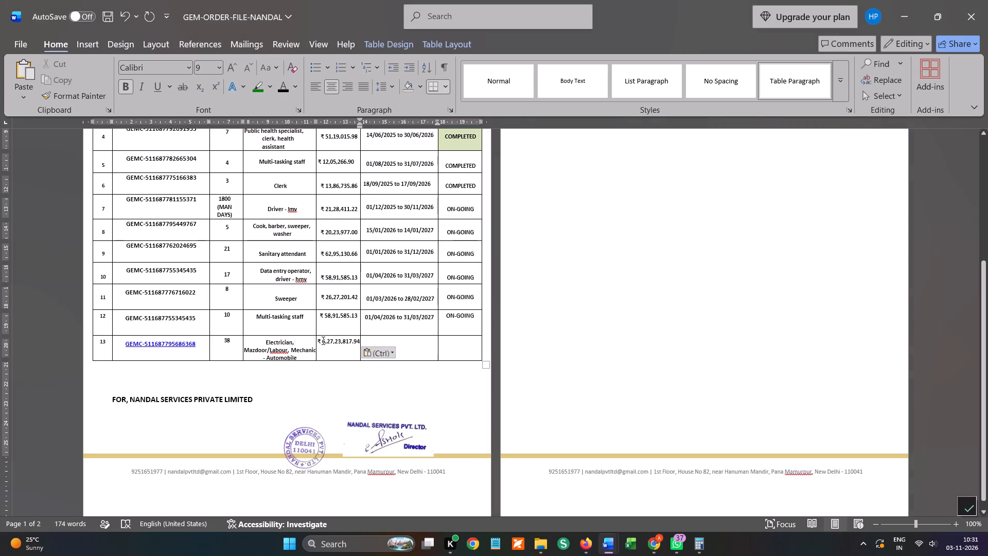
{"action": "left_click", "coordinate": [315, 340]}
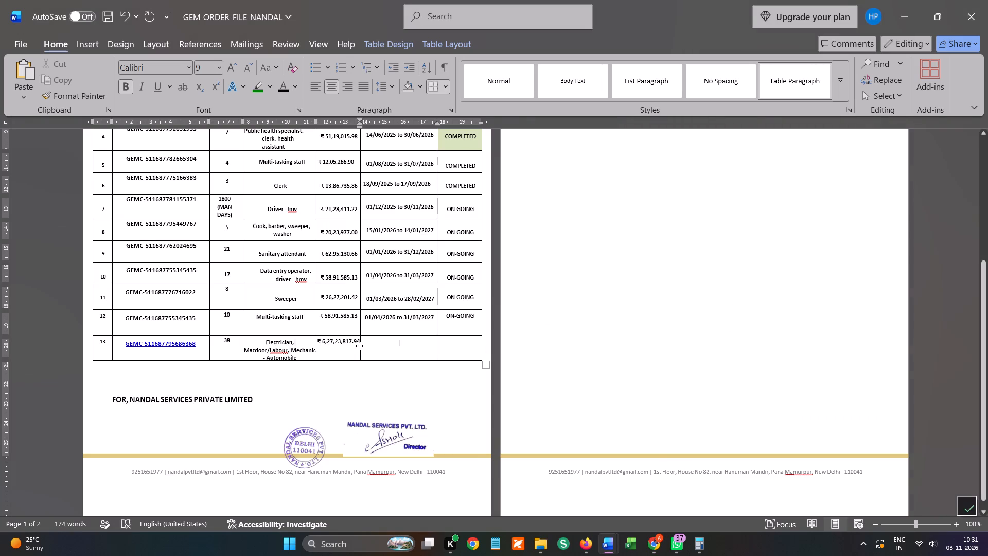
{"action": "left_click", "coordinate": [360, 347]}
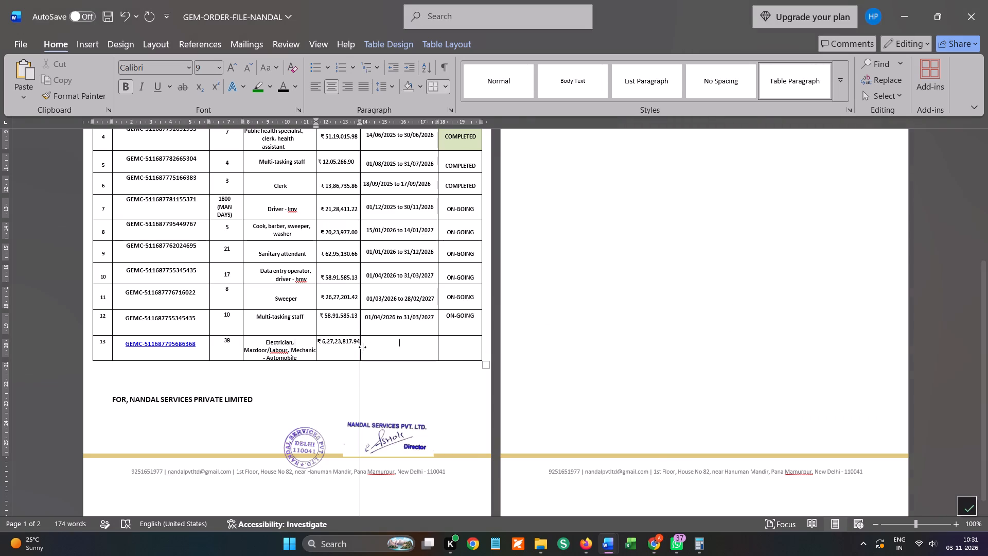
{"action": "left_click", "coordinate": [393, 347]}
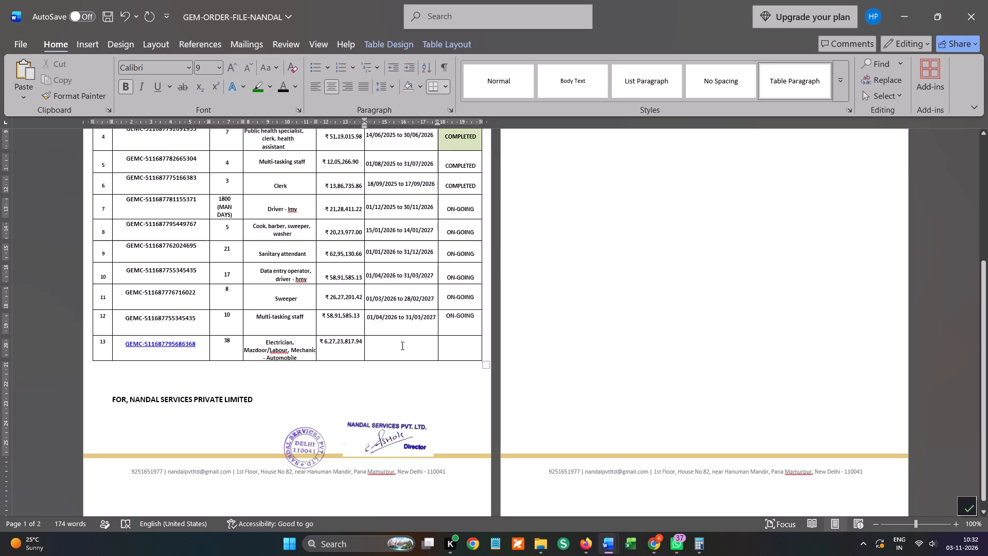
{"action": "key", "text": "alt+Tab"}
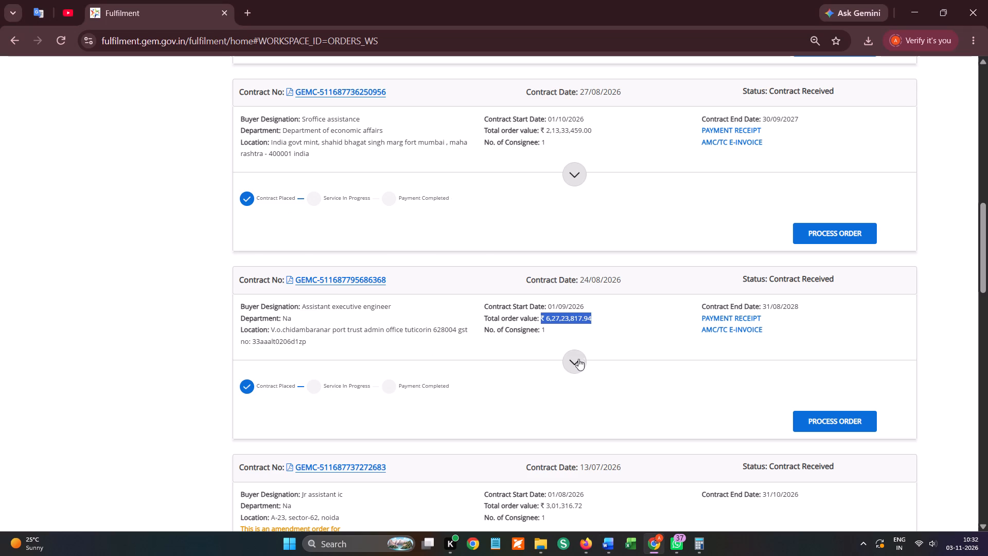
{"action": "left_click", "coordinate": [614, 316]}
{"action": "left_click", "coordinate": [588, 306]}
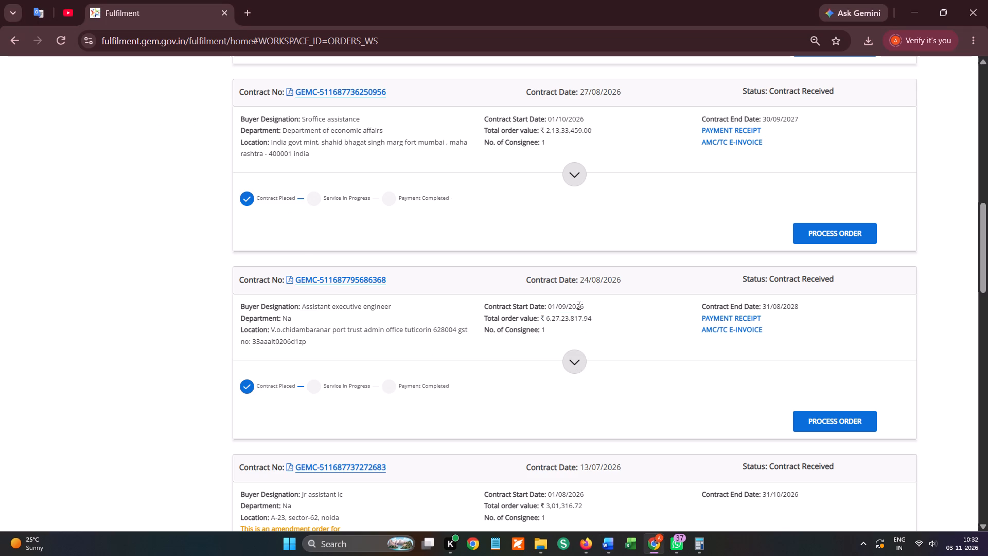
{"action": "left_click_drag", "start_coordinate": [547, 307], "coordinate": [576, 306]}
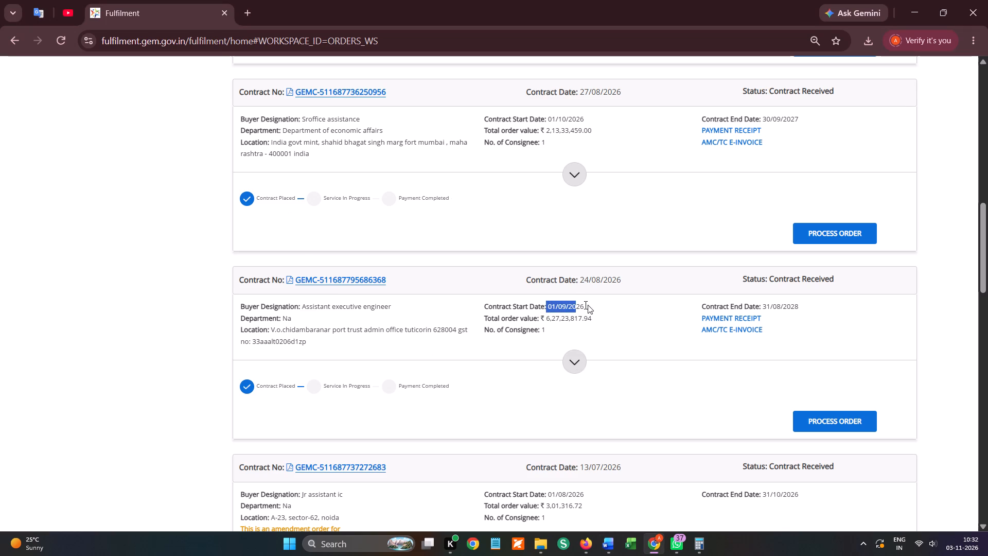
{"action": "left_click", "coordinate": [588, 305]}
{"action": "left_click_drag", "start_coordinate": [587, 305], "coordinate": [549, 307]}
{"action": "key", "text": "ctrl+c"}
{"action": "key", "text": "ctrl+c"}
{"action": "key", "text": "ctrl+c"}
{"action": "key", "text": "alt+Tab"}
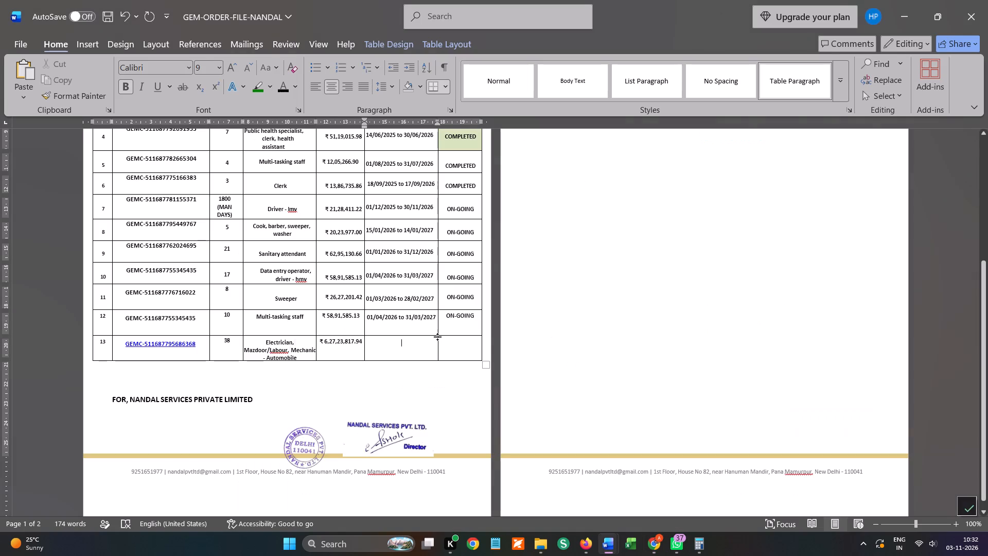
{"action": "key", "text": "ctrl+v"}
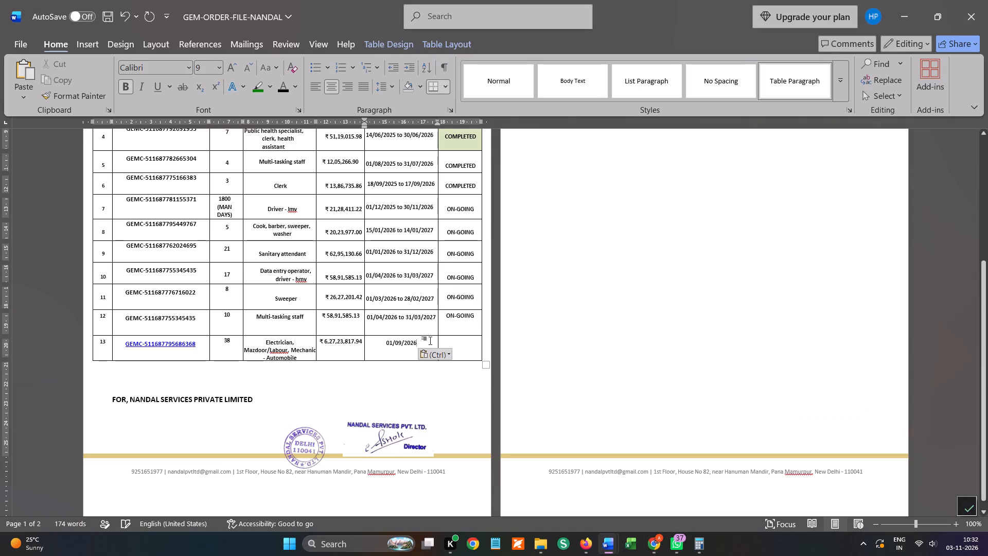
{"action": "key", "text": "space"}
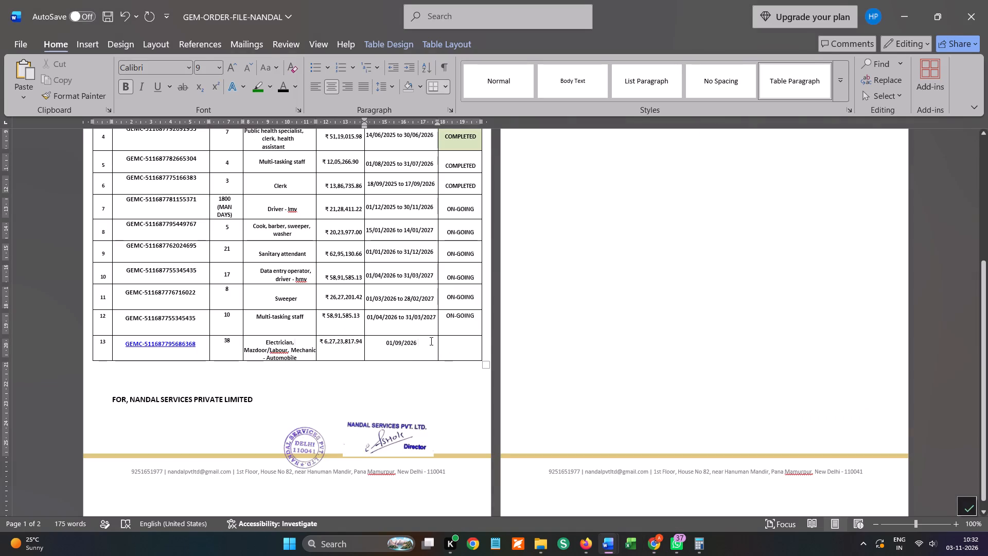
{"action": "type", "text": "to"}
{"action": "key", "text": "space"}
{"action": "key", "text": "alt+Tab"}
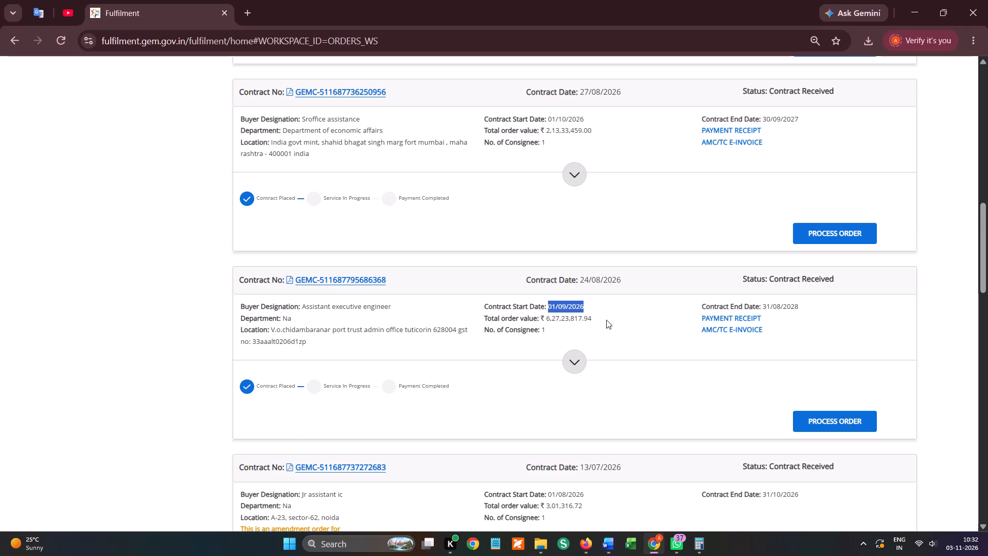
{"action": "left_click_drag", "start_coordinate": [762, 307], "coordinate": [779, 305]}
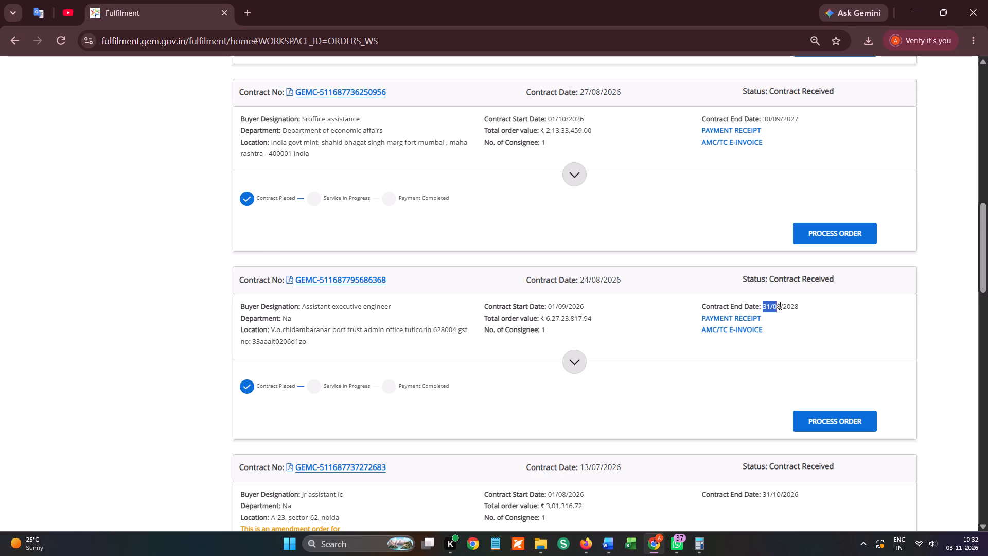
{"action": "left_click_drag", "start_coordinate": [779, 305], "coordinate": [801, 305]}
{"action": "key", "text": "ctrl+c"}
{"action": "key", "text": "ctrl+c"}
{"action": "key", "text": "alt+Tab"}
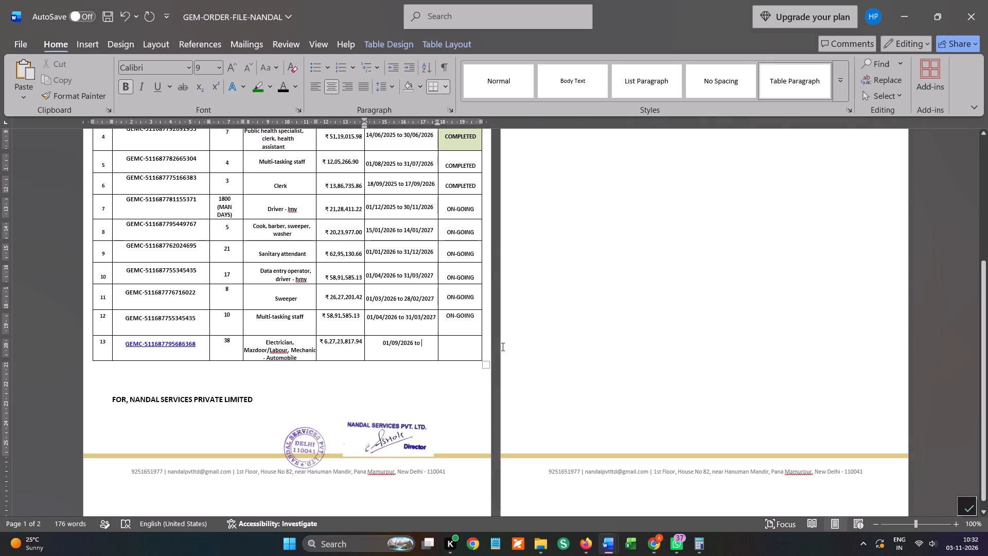
{"action": "key", "text": "ctrl+v"}
Copy the ON-GOING status from row 12 into row 13's status cell.
{"action": "left_click", "coordinate": [460, 339]}
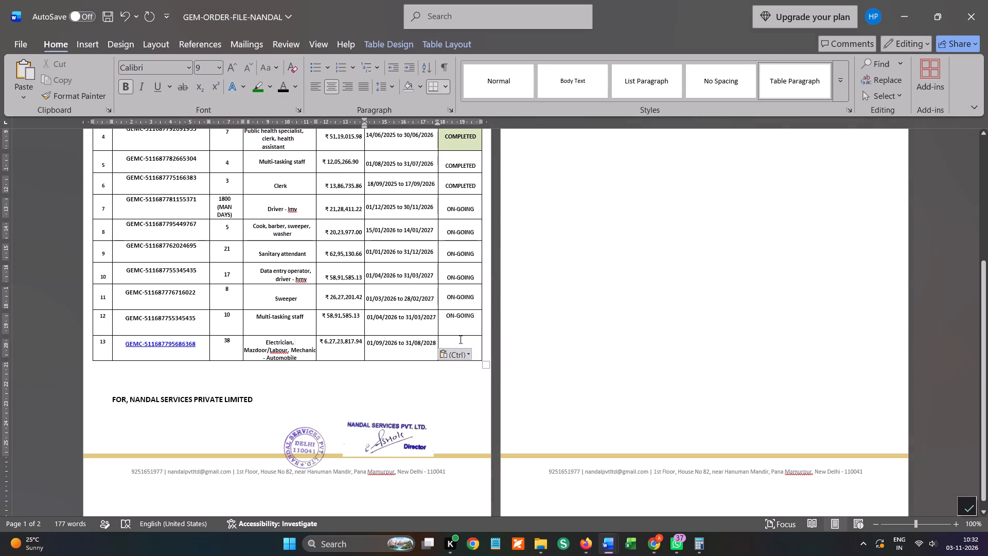
{"action": "left_click_drag", "start_coordinate": [449, 317], "coordinate": [478, 315]}
{"action": "key", "text": "ctrl+c"}
{"action": "left_click", "coordinate": [450, 341]}
{"action": "key", "text": "ctrl+v"}
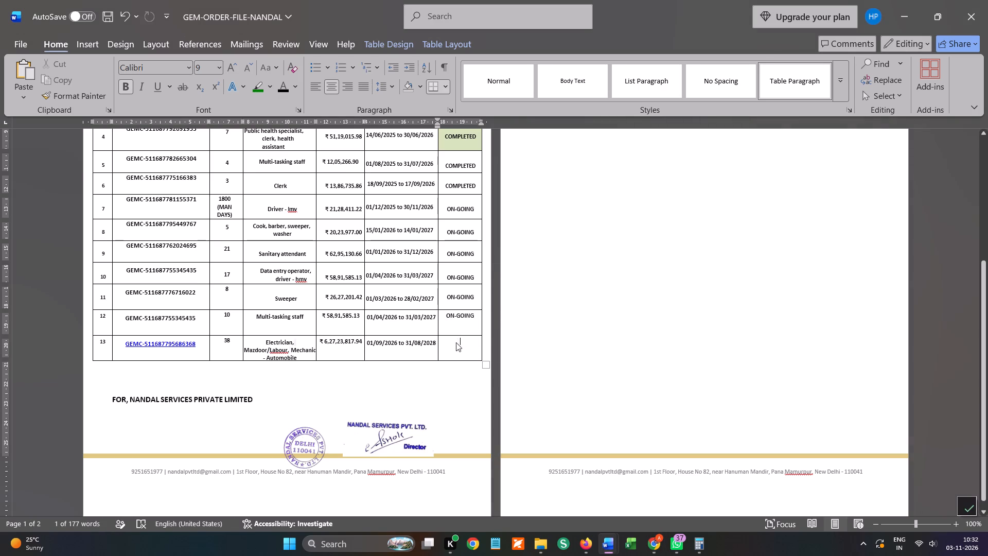
Add a new row at the end of the contract table and number it 14.
{"action": "key", "text": "Tab"}
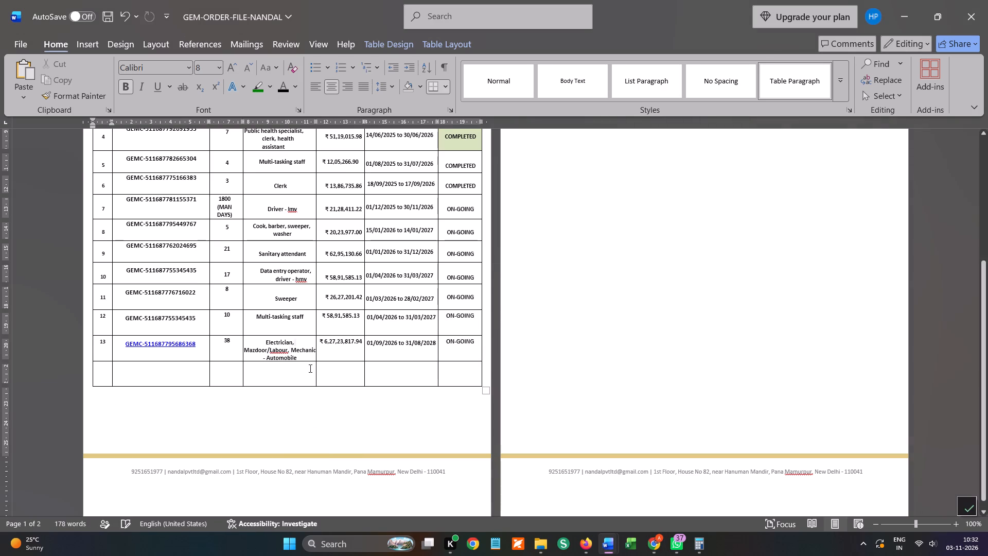
{"action": "type", "text": "14"}
{"action": "key", "text": "Tab"}
{"action": "key", "text": "alt+Tab"}
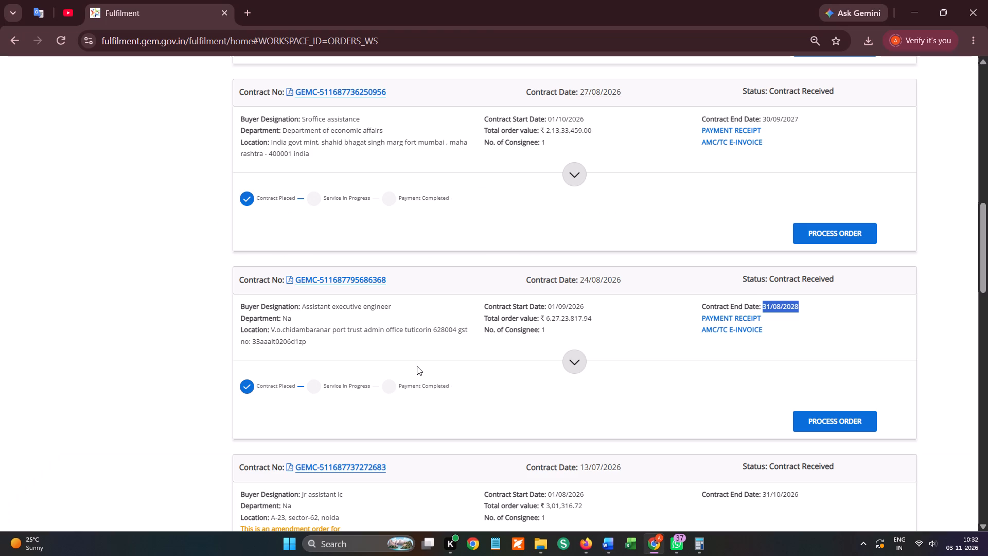
{"action": "scroll", "coordinate": [555, 346], "scroll_direction": "up", "scroll_amount": 1}
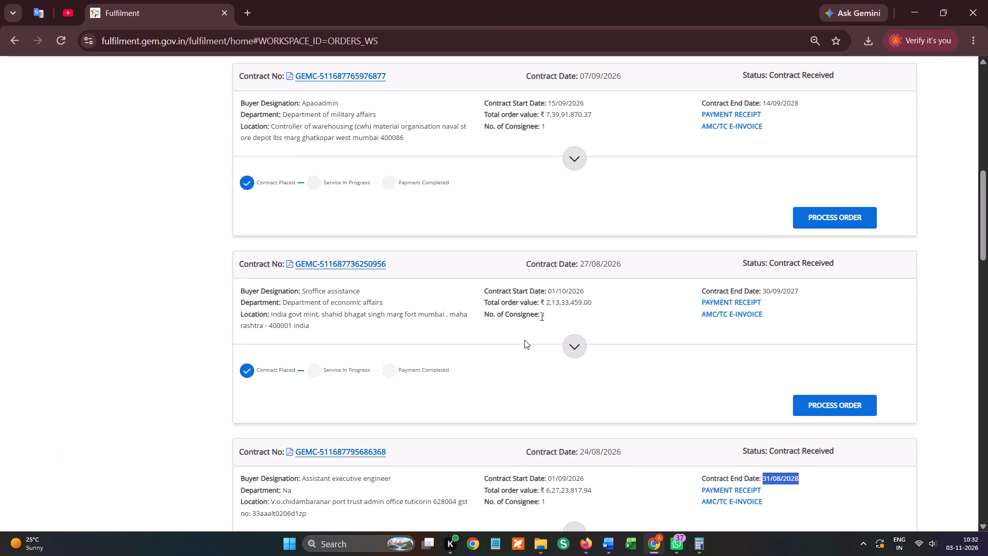
{"action": "left_click_drag", "start_coordinate": [393, 263], "coordinate": [337, 266]}
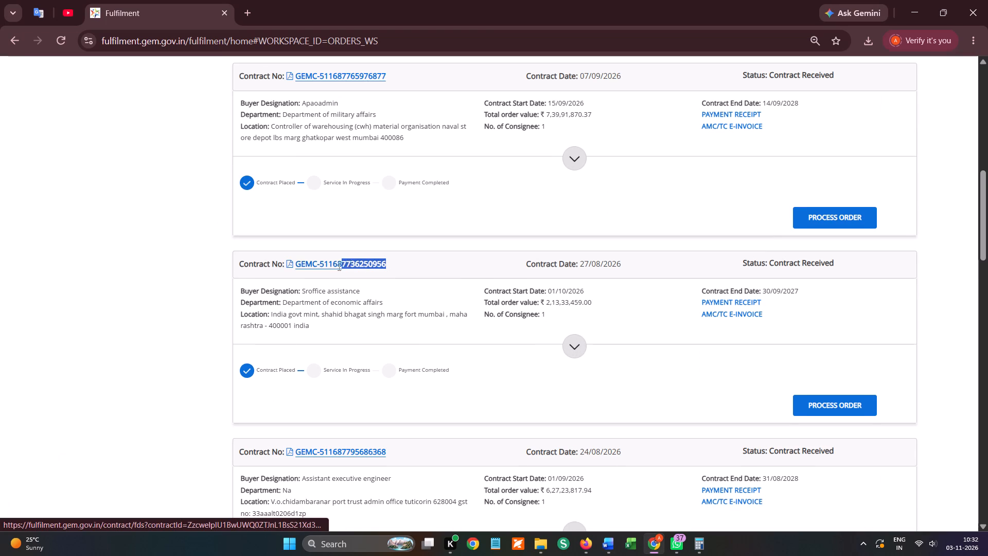
{"action": "left_click_drag", "start_coordinate": [337, 266], "coordinate": [297, 269]}
{"action": "key", "text": "ctrl+c"}
{"action": "key", "text": "ctrl+c"}
{"action": "key", "text": "alt+Tab"}
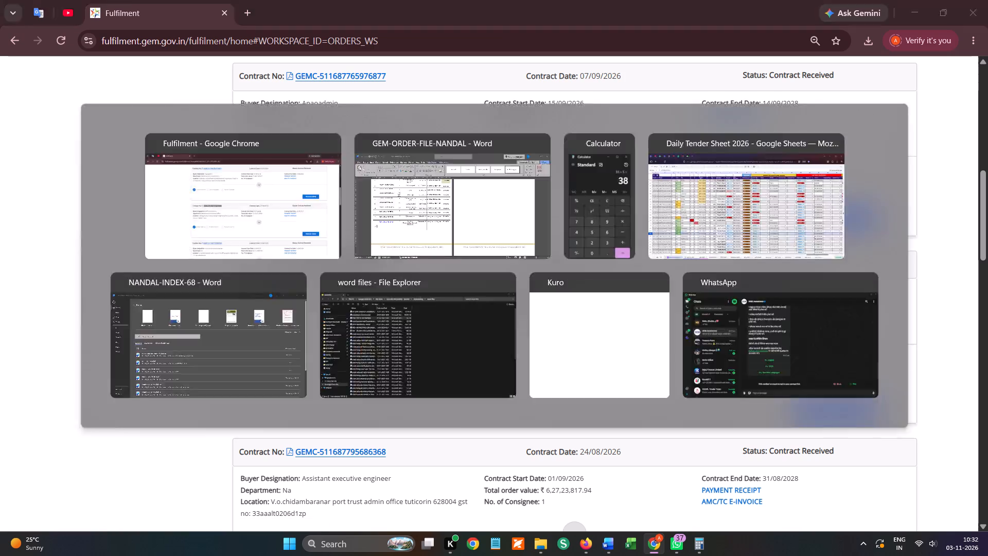
{"action": "key", "text": "ctrl+v"}
{"action": "left_click", "coordinate": [223, 371]}
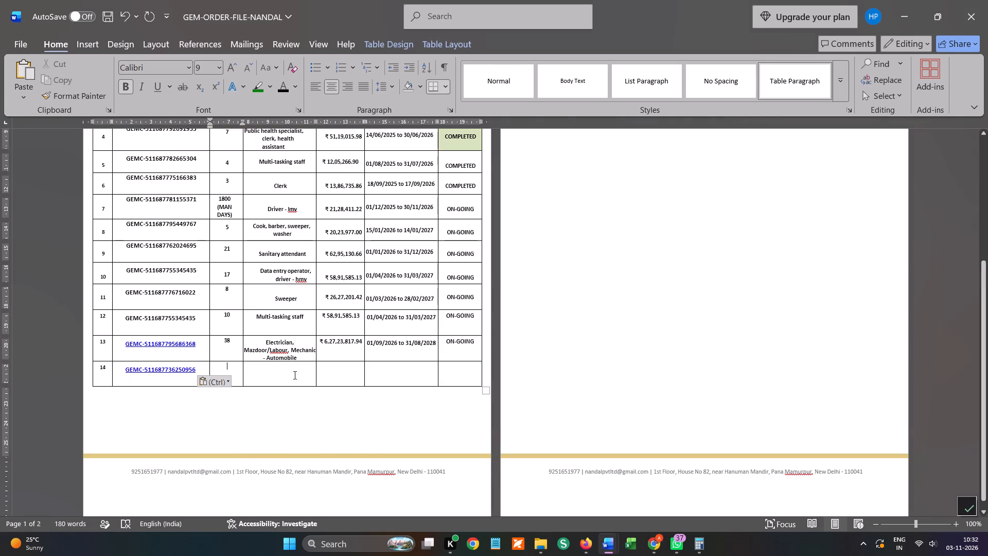
{"action": "key", "text": "alt+Tab"}
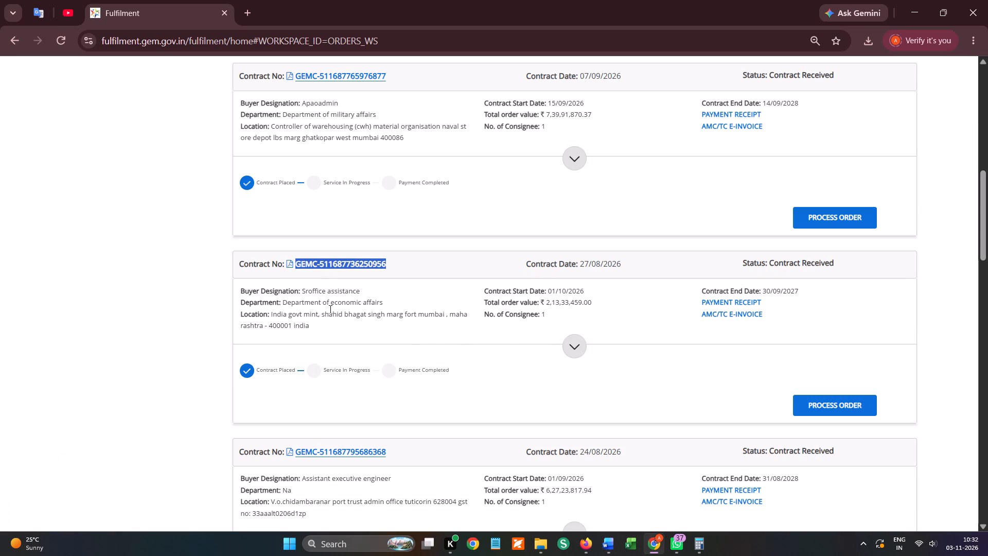
{"action": "left_click", "coordinate": [545, 303]}
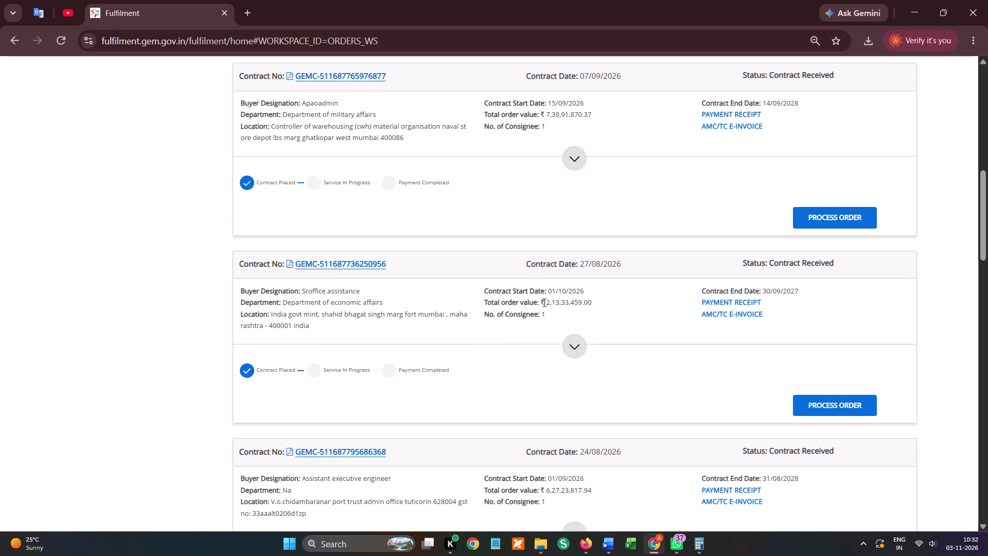
{"action": "left_click_drag", "start_coordinate": [541, 302], "coordinate": [592, 301]}
{"action": "key", "text": "ctrl+c"}
{"action": "key", "text": "alt+Tab"}
{"action": "left_click", "coordinate": [343, 365]}
{"action": "key", "text": "ctrl+v"}
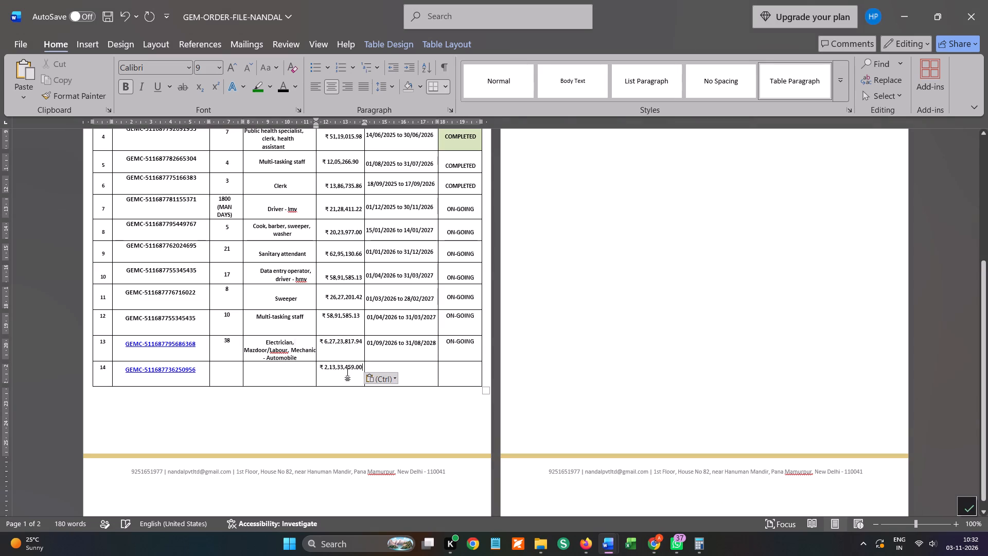
{"action": "left_click", "coordinate": [280, 372]}
{"action": "key", "text": "alt+Tab"}
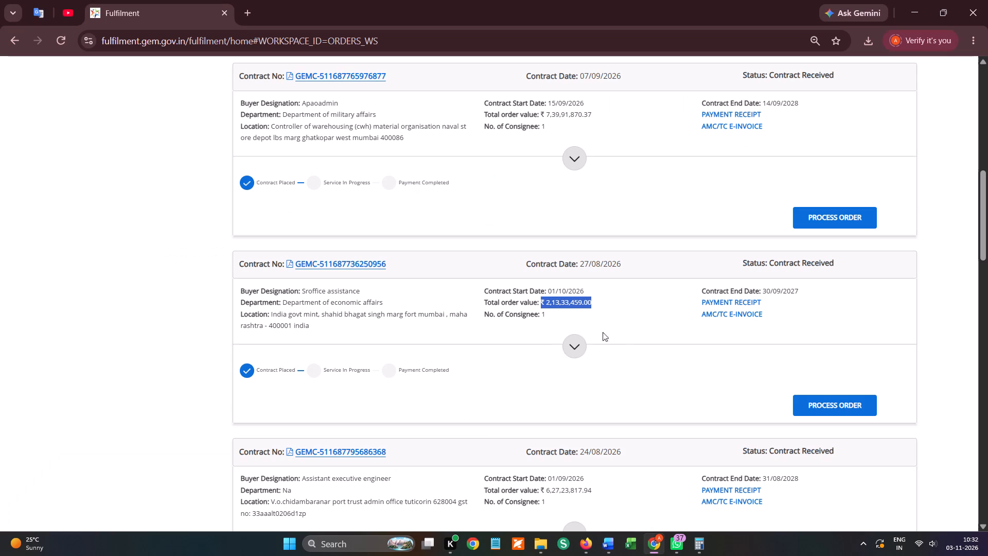
{"action": "left_click_drag", "start_coordinate": [549, 290], "coordinate": [549, 290]}
{"action": "left_click_drag", "start_coordinate": [549, 290], "coordinate": [583, 288]}
{"action": "key", "text": "ctrl+c"}
{"action": "key", "text": "alt+Tab"}
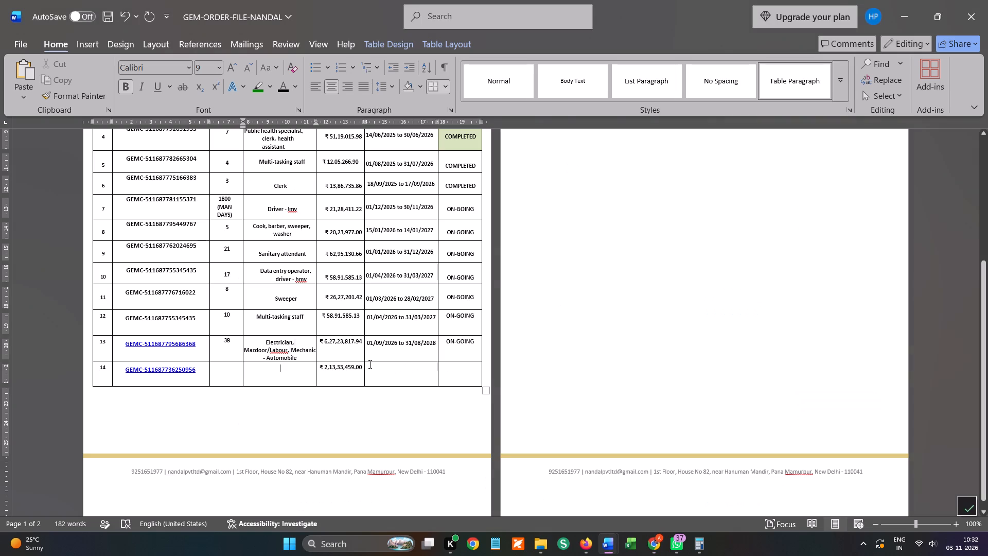
{"action": "left_click", "coordinate": [390, 366]}
{"action": "key", "text": "ctrl+v"}
{"action": "key", "text": "alt+Tab"}
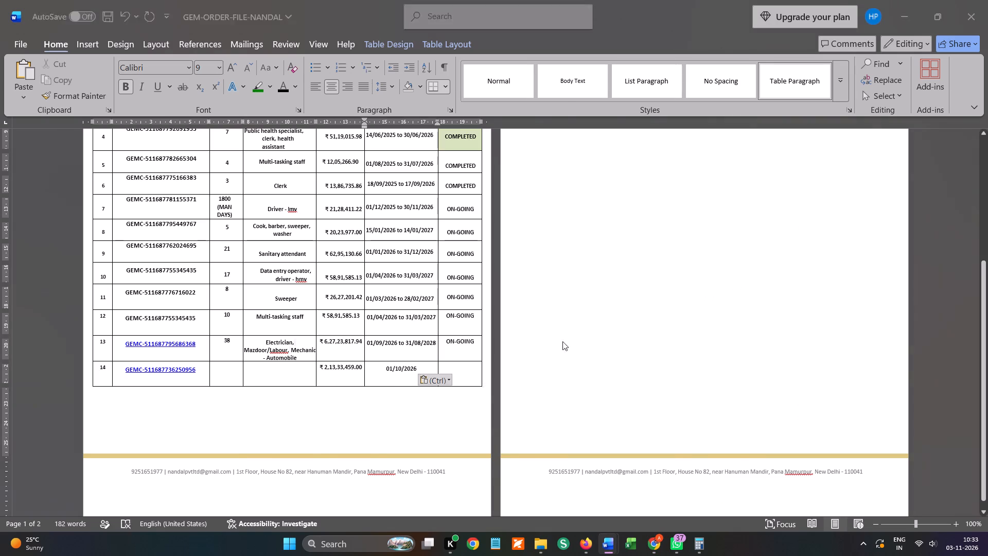
{"action": "left_click_drag", "start_coordinate": [762, 291], "coordinate": [795, 289]}
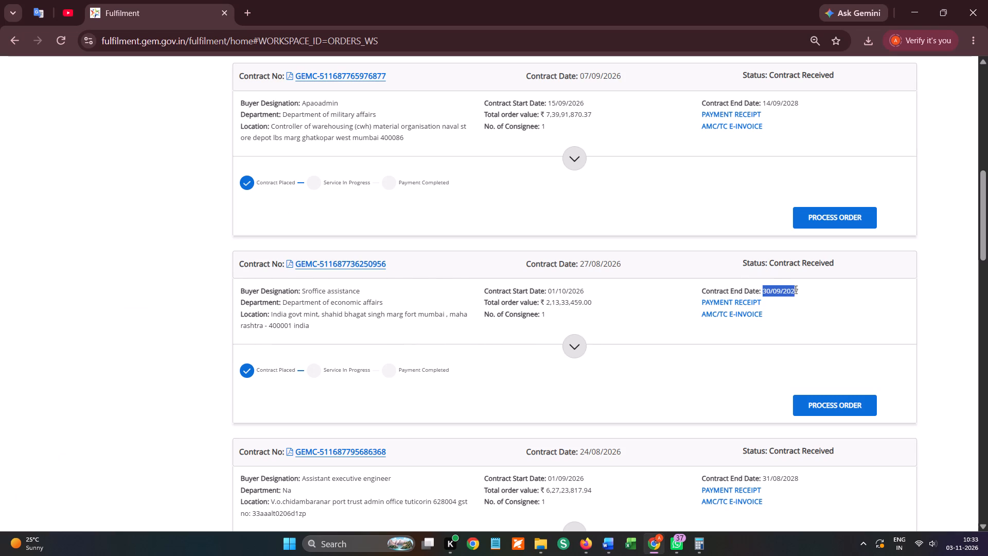
{"action": "left_click_drag", "start_coordinate": [795, 289], "coordinate": [799, 289]}
{"action": "key", "text": "ctrl+c"}
{"action": "key", "text": "ctrl+c"}
{"action": "key", "text": "ctrl+c"}
{"action": "key", "text": "ctrl+c"}
{"action": "key", "text": "alt+Tab"}
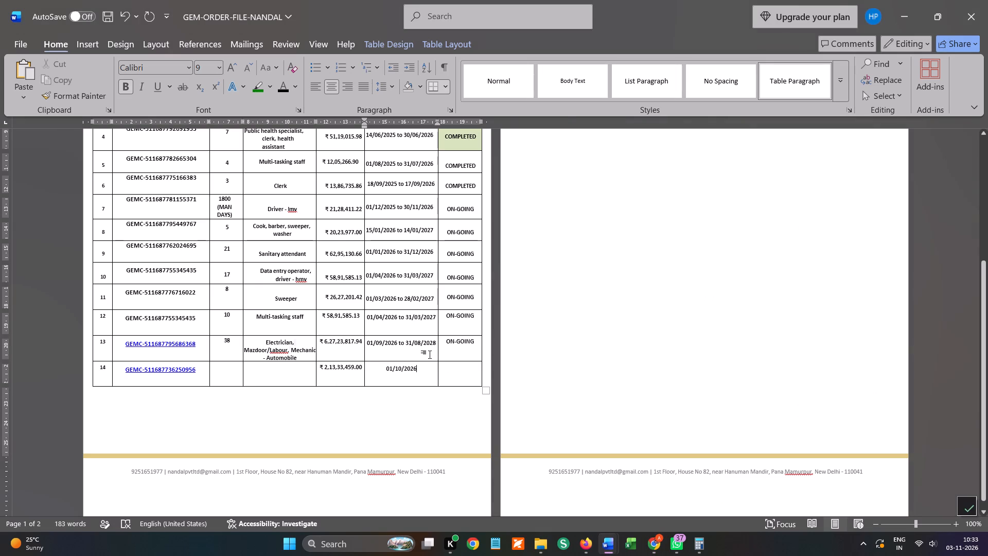
{"action": "key", "text": "space"}
{"action": "type", "text": "t"}
{"action": "type", "text": "o"}
{"action": "key", "text": "space"}
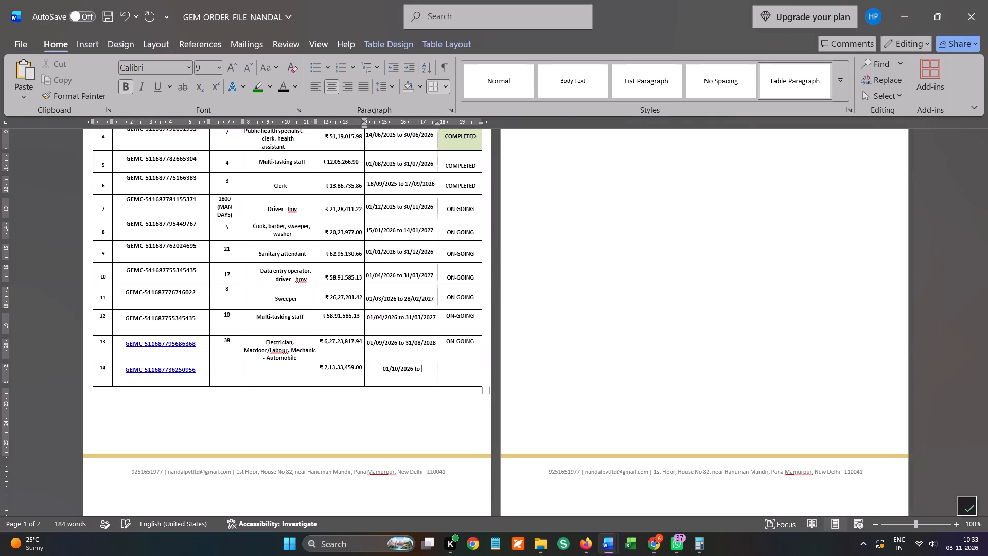
{"action": "key", "text": "ctrl+v"}
Copy the status ON-GOING from row 13 into row 14's status cell.
{"action": "left_click", "coordinate": [453, 371]}
{"action": "key", "text": "alt+Tab"}
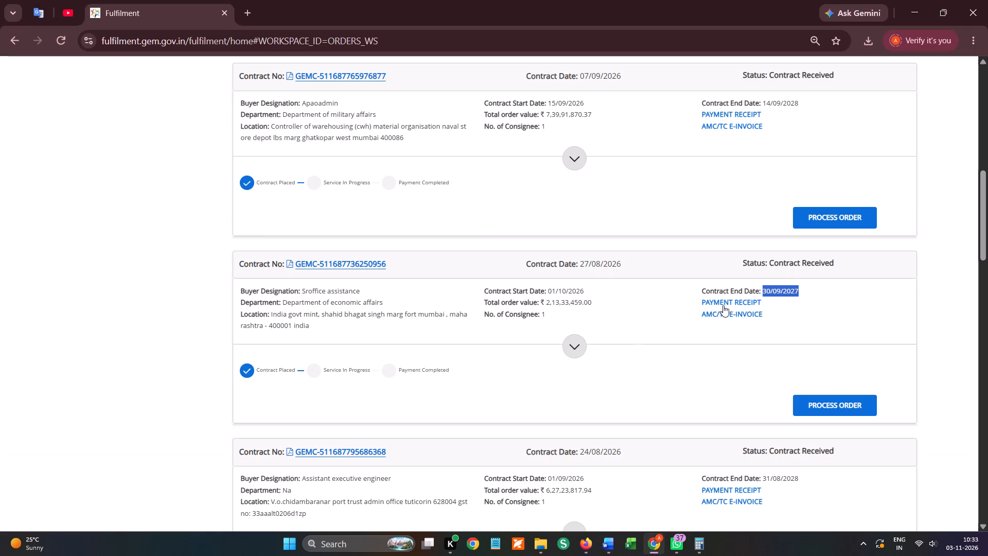
{"action": "key", "text": "alt+Tab"}
{"action": "left_click_drag", "start_coordinate": [447, 342], "coordinate": [463, 341]}
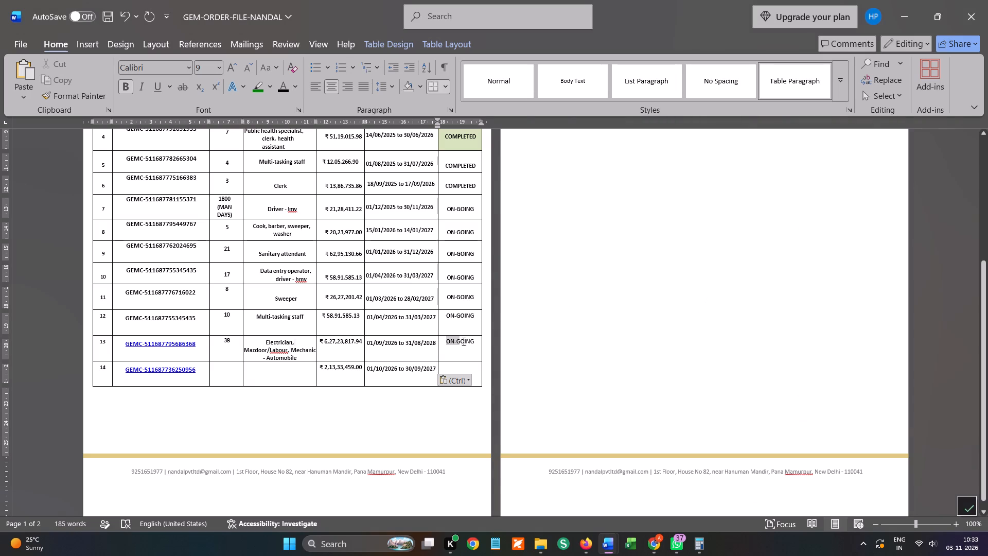
{"action": "left_click_drag", "start_coordinate": [463, 341], "coordinate": [471, 340]}
{"action": "key", "text": "ctrl+c"}
{"action": "left_click", "coordinate": [457, 368]}
{"action": "key", "text": "ctrl+v"}
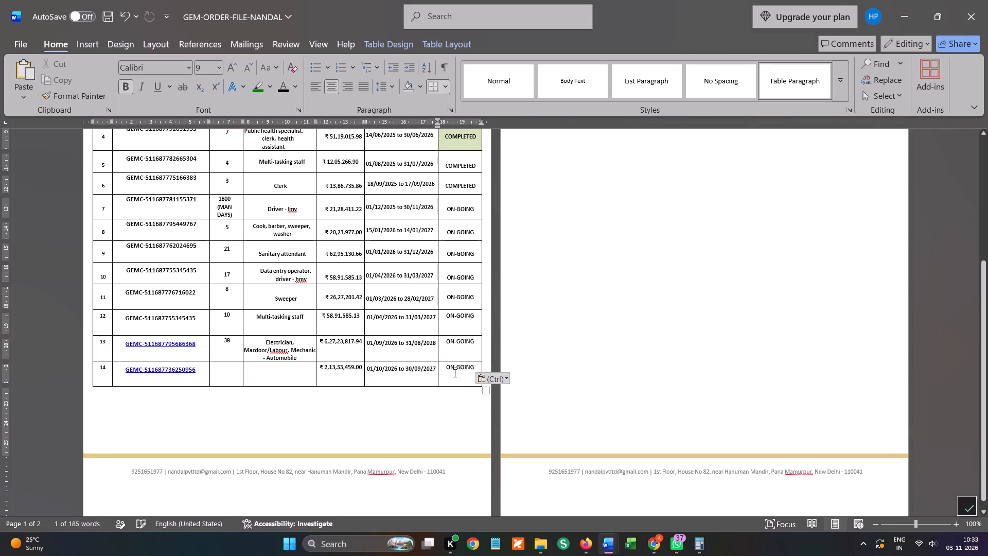
{"action": "left_click", "coordinate": [286, 373]}
{"action": "key", "text": "alt+Tab"}
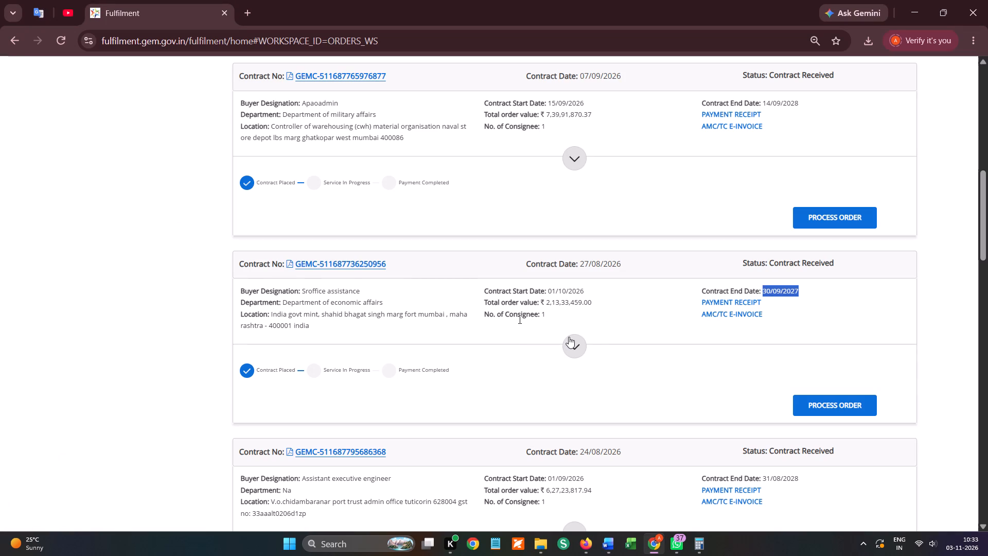
{"action": "key", "text": "alt+Tab"}
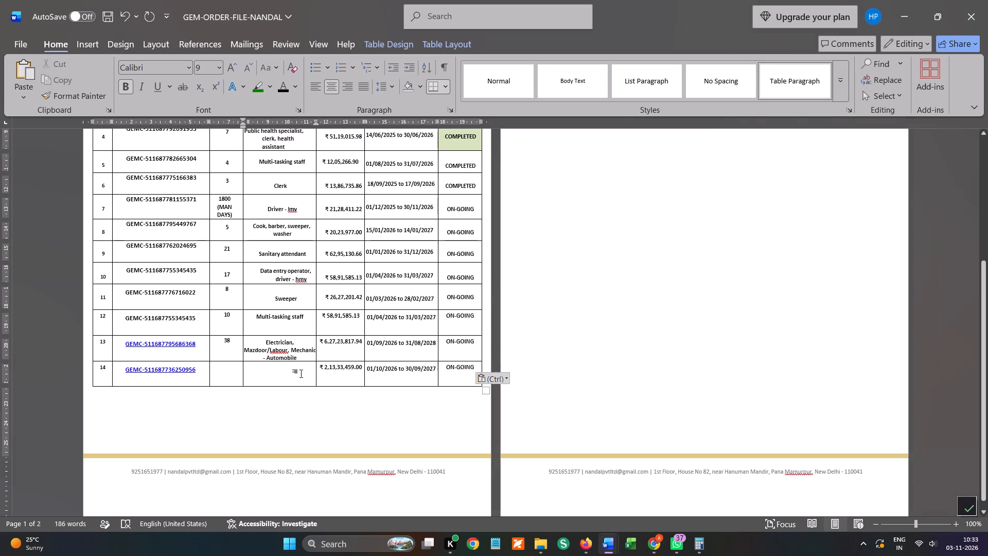
{"action": "key", "text": "alt+Tab"}
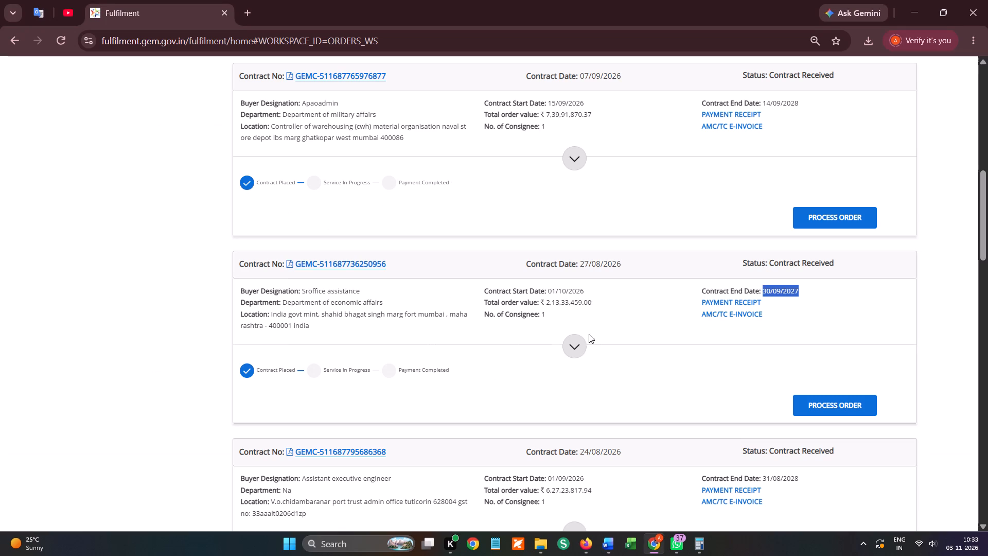
{"action": "left_click", "coordinate": [567, 347]}
{"action": "scroll", "coordinate": [586, 357], "scroll_direction": "down", "scroll_amount": 1}
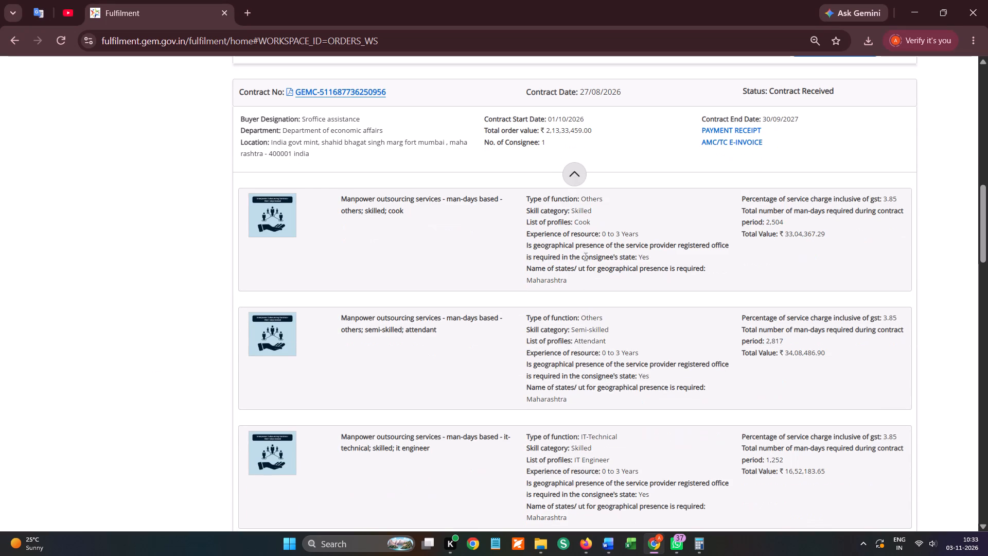
{"action": "double_click", "coordinate": [581, 224]}
{"action": "key", "text": "ctrl+c"}
{"action": "key", "text": "alt+Tab"}
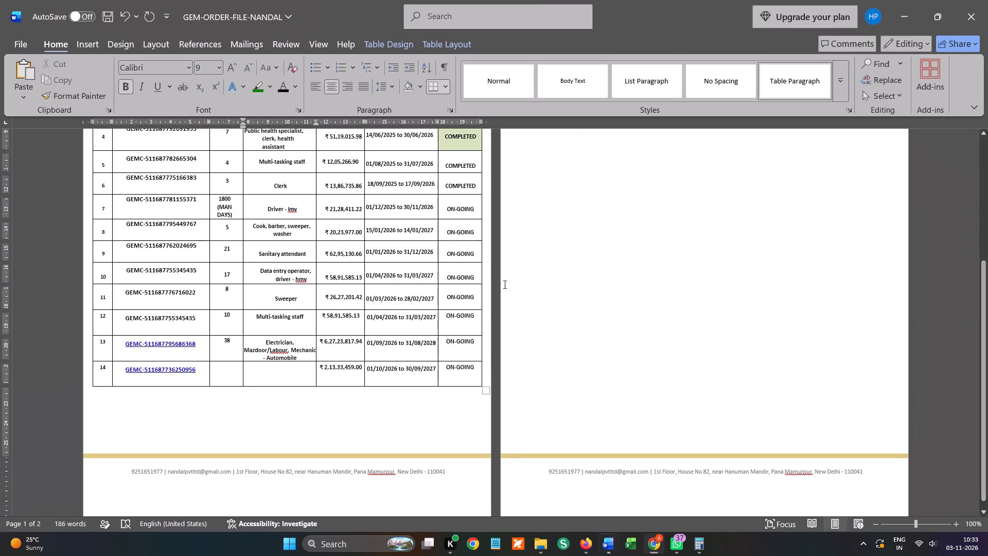
{"action": "key", "text": "ctrl+v"}
Copy the profile Attendant from the GeM contract details and add it after Cook in row 14, separated by a comma.
{"action": "key", "text": "alt+Tab"}
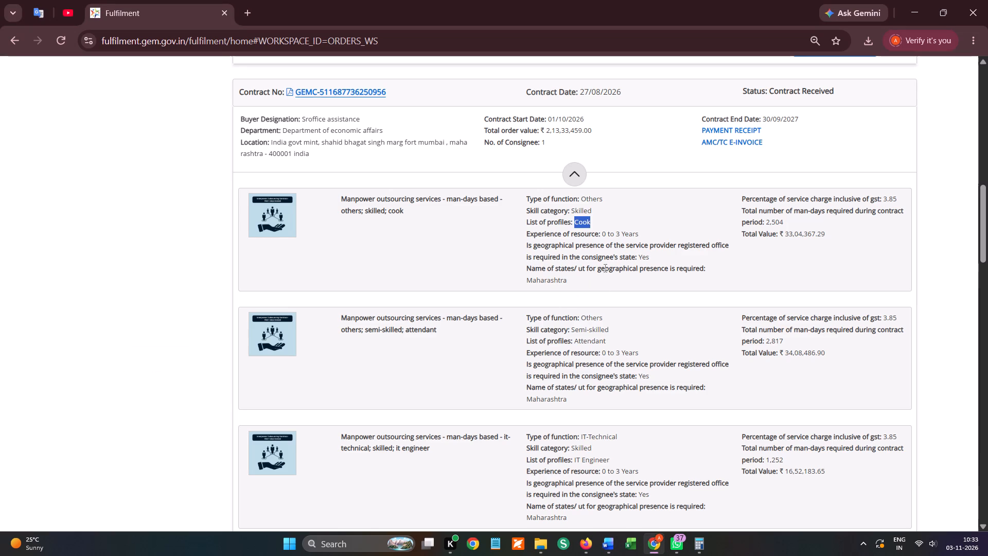
{"action": "double_click", "coordinate": [582, 341]}
{"action": "key", "text": "ctrl+c"}
{"action": "double_click", "coordinate": [588, 343]}
{"action": "key", "text": "ctrl+c"}
{"action": "key", "text": "ctrl+c"}
{"action": "key", "text": "ctrl+c"}
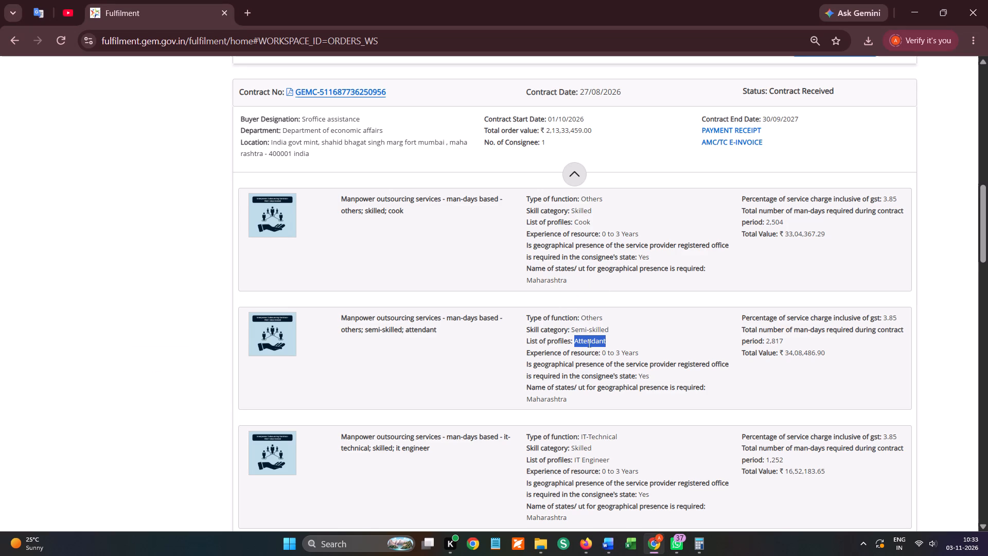
{"action": "key", "text": "alt+Tab"}
{"action": "key", "text": "comma"}
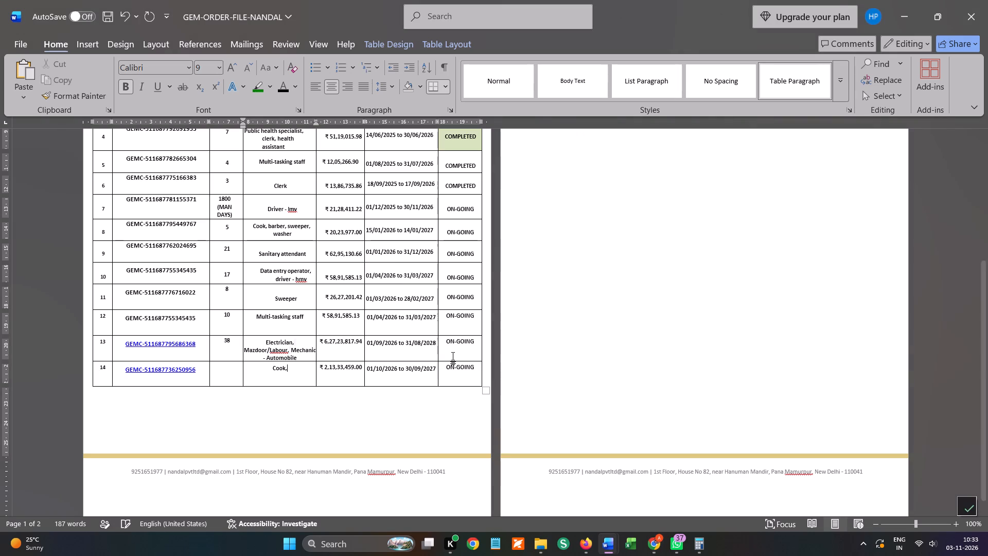
{"action": "key", "text": "ctrl+v"}
Copy the profile IT Engineer from the GeM contract details, add it after Attendant in row 14, and collapse the contract's details.
{"action": "key", "text": "alt+Tab"}
{"action": "scroll", "coordinate": [568, 334], "scroll_direction": "down", "scroll_amount": 1}
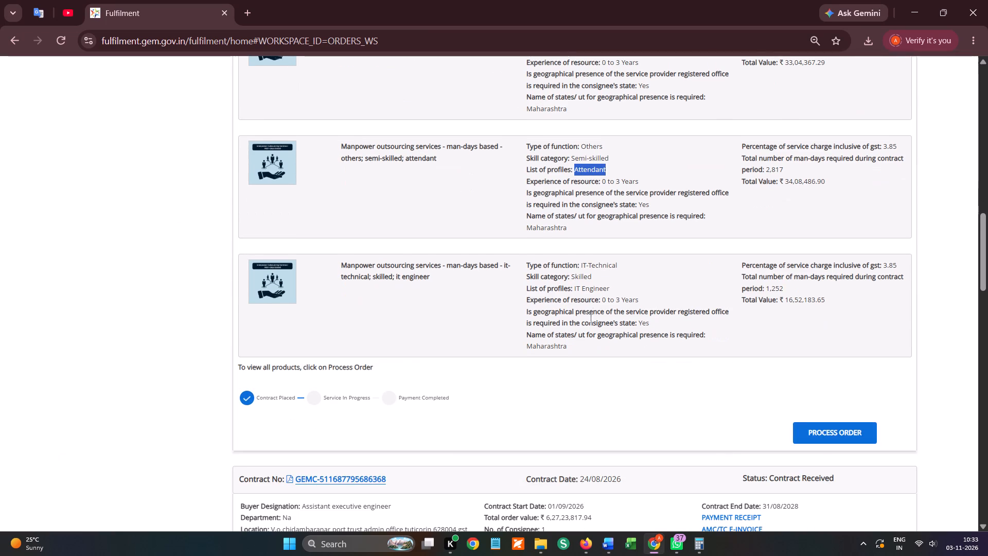
{"action": "left_click_drag", "start_coordinate": [573, 289], "coordinate": [611, 288]}
{"action": "key", "text": "ctrl+c"}
{"action": "key", "text": "alt+Tab"}
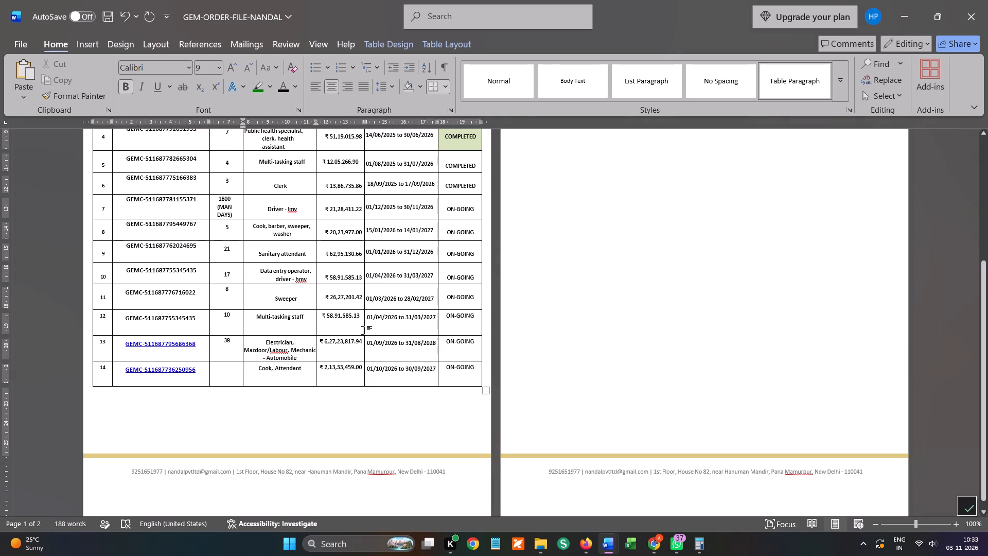
{"action": "key", "text": "comma"}
{"action": "key", "text": "ctrl+v"}
{"action": "key", "text": "alt+Tab"}
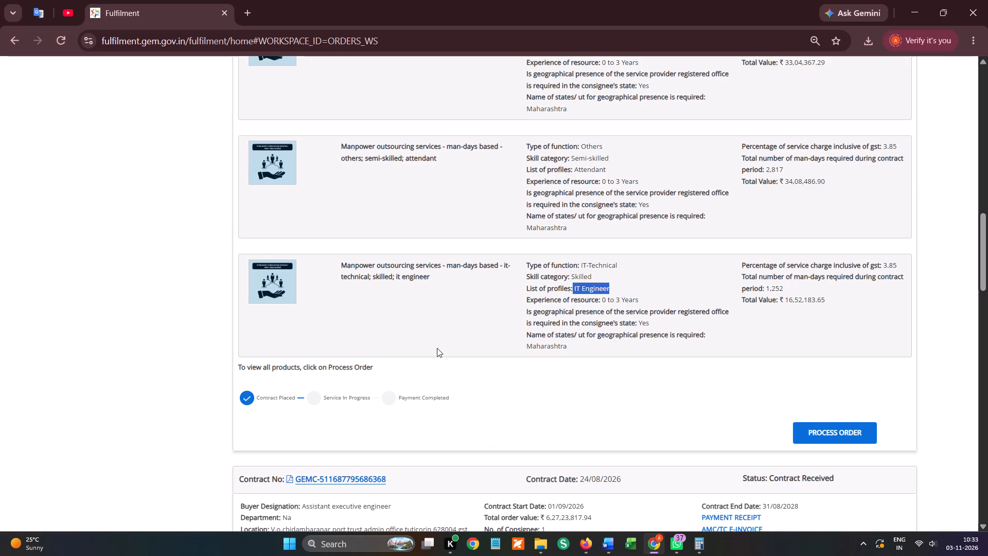
{"action": "scroll", "coordinate": [605, 351], "scroll_direction": "down", "scroll_amount": 1}
{"action": "scroll", "coordinate": [578, 300], "scroll_direction": "up", "scroll_amount": 3}
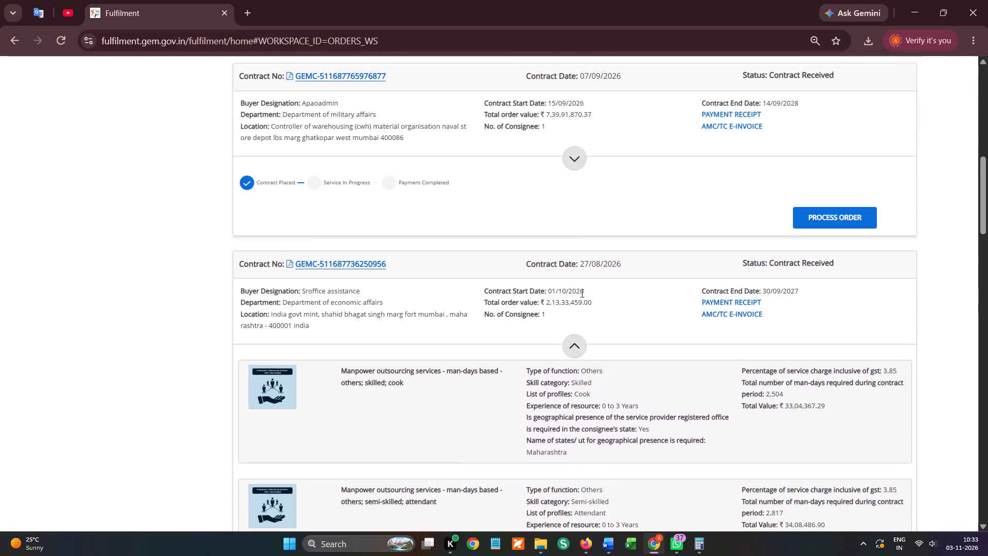
{"action": "left_click", "coordinate": [573, 342]}
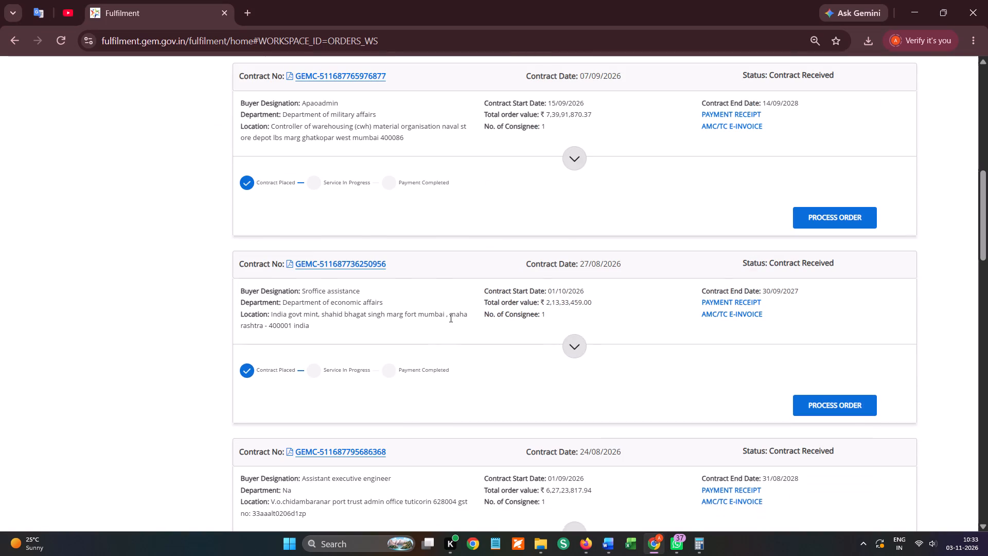
Select row 14's empty quantity cell in Word and copy the cook profile's 2,504 man-days from the expanded GeM contract details.
{"action": "key", "text": "alt+Tab"}
{"action": "left_click", "coordinate": [222, 372]}
{"action": "key", "text": "alt+Tab"}
{"action": "left_click", "coordinate": [574, 350]}
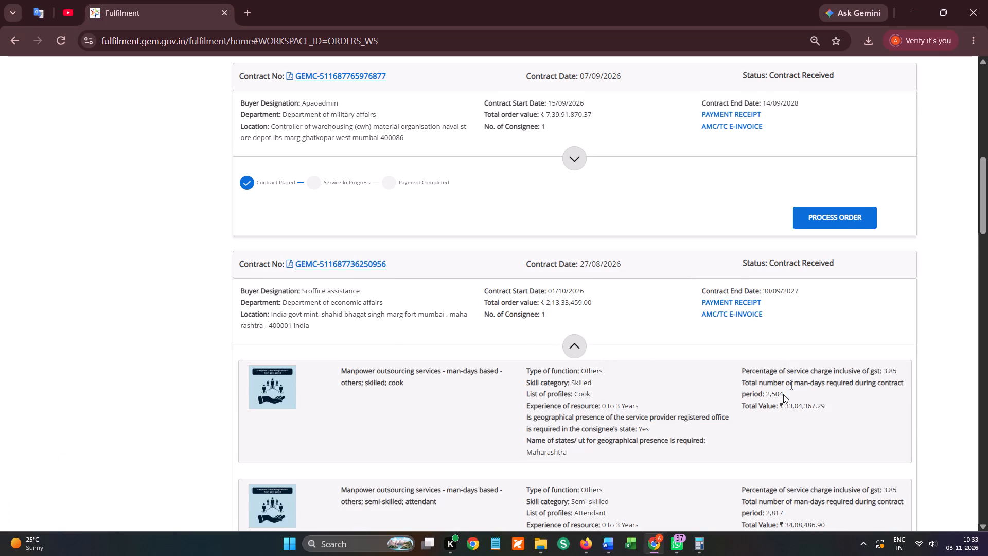
{"action": "scroll", "coordinate": [783, 394], "scroll_direction": "down", "scroll_amount": 1}
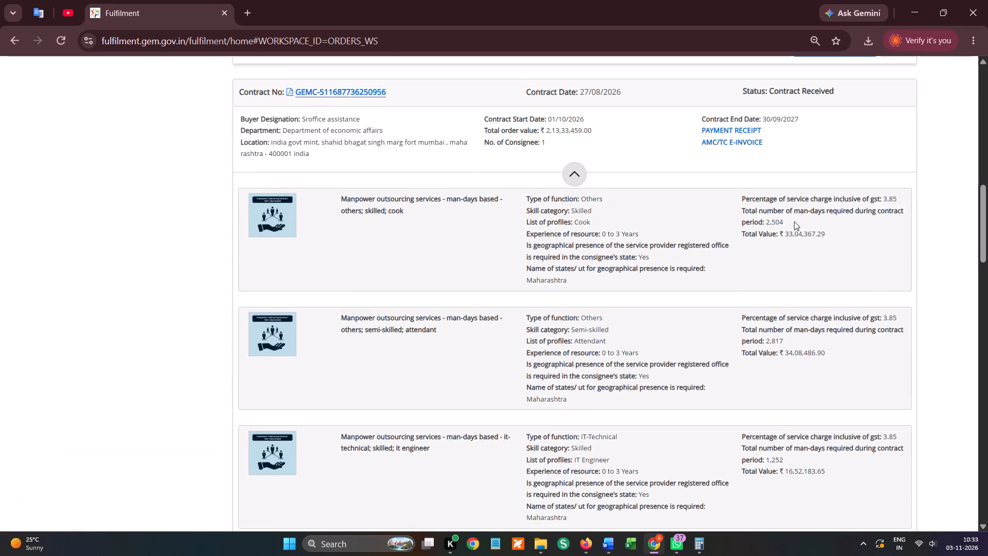
{"action": "key", "text": "alt+Tab"}
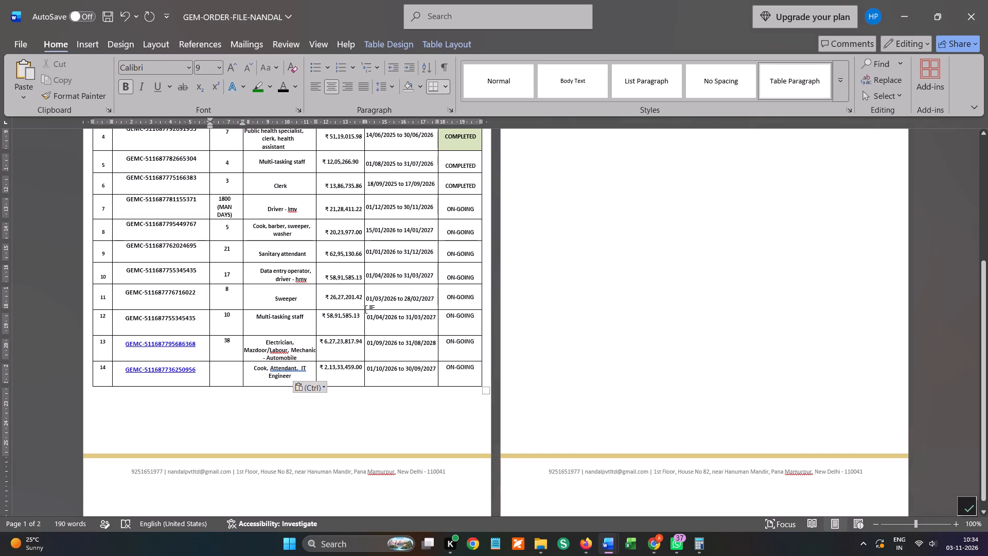
{"action": "key", "text": "alt+Tab"}
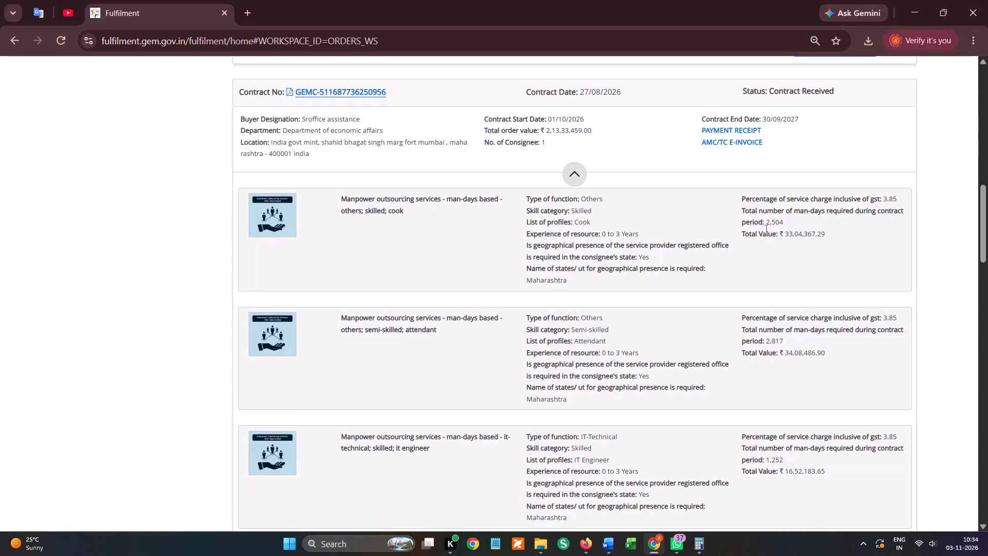
{"action": "left_click_drag", "start_coordinate": [767, 224], "coordinate": [784, 224]}
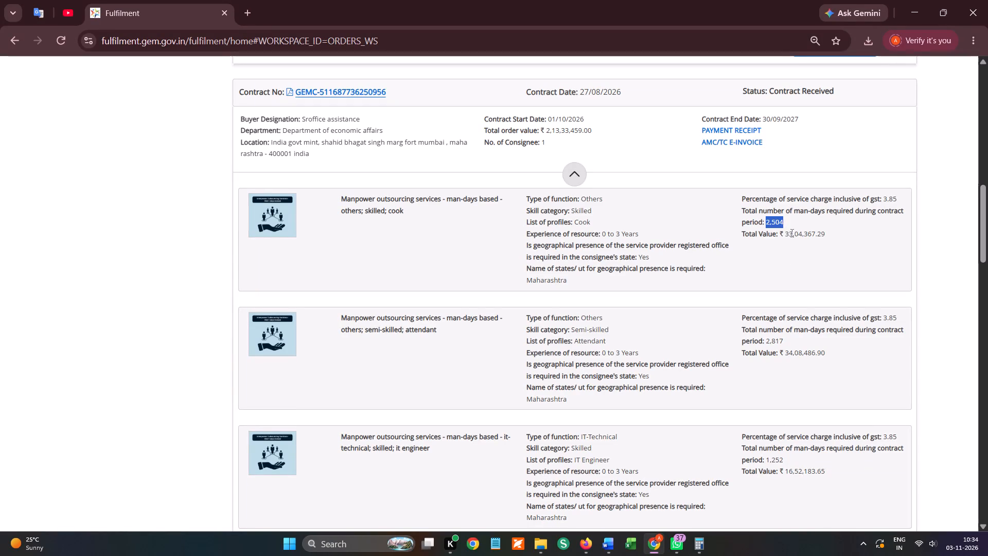
{"action": "key", "text": "ctrl+c"}
{"action": "key", "text": "ctrl+c"}
{"action": "key", "text": "ctrl+c"}
{"action": "key", "text": "alt+Tab"}
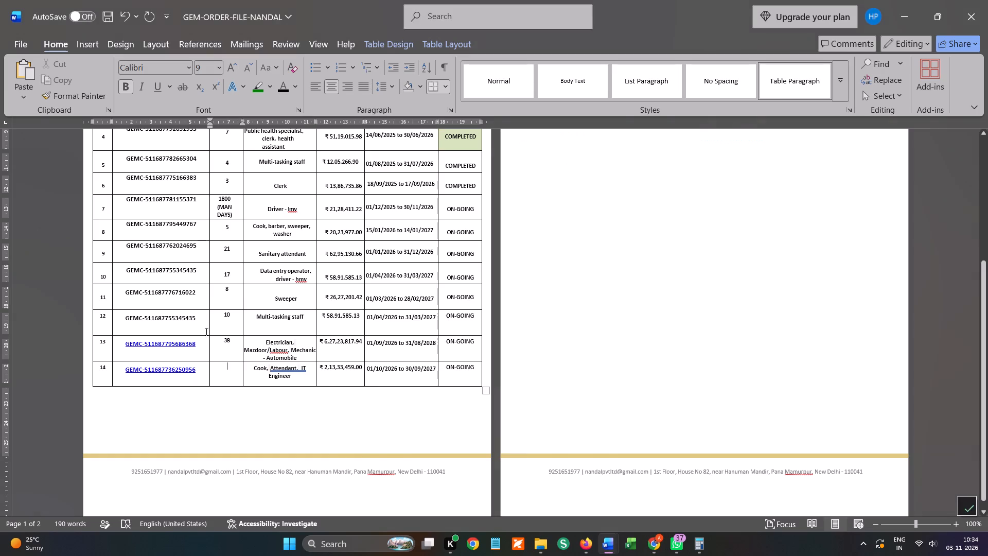
{"action": "key", "text": "alt+Tab"}
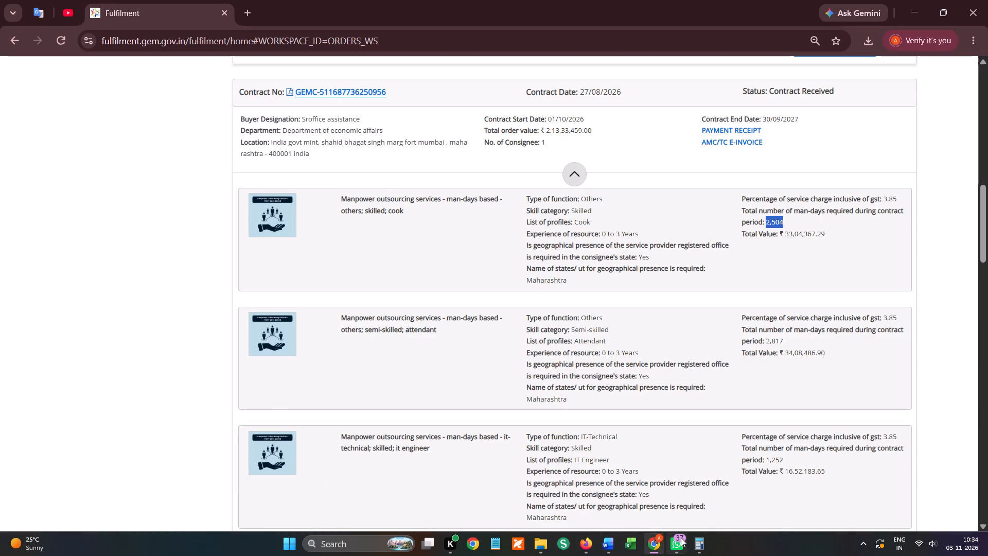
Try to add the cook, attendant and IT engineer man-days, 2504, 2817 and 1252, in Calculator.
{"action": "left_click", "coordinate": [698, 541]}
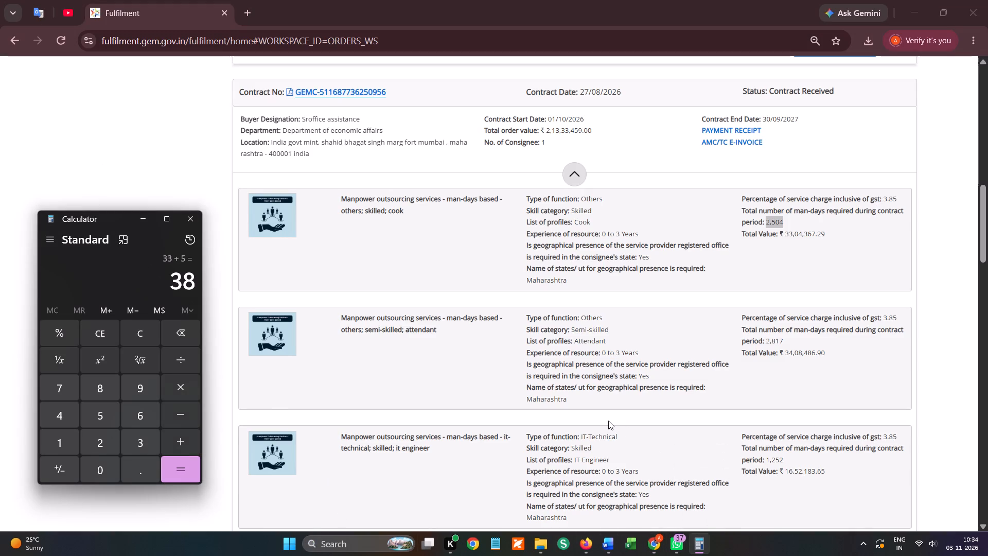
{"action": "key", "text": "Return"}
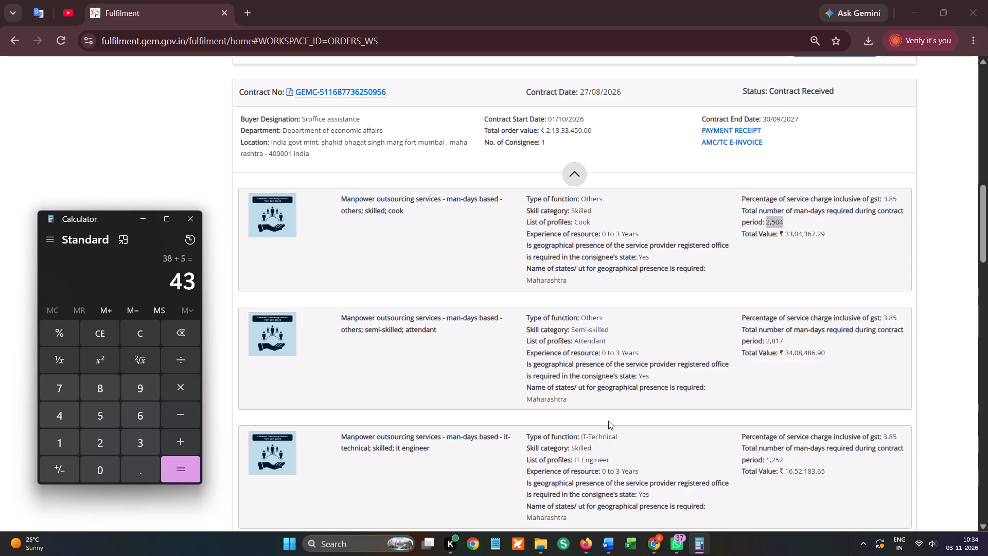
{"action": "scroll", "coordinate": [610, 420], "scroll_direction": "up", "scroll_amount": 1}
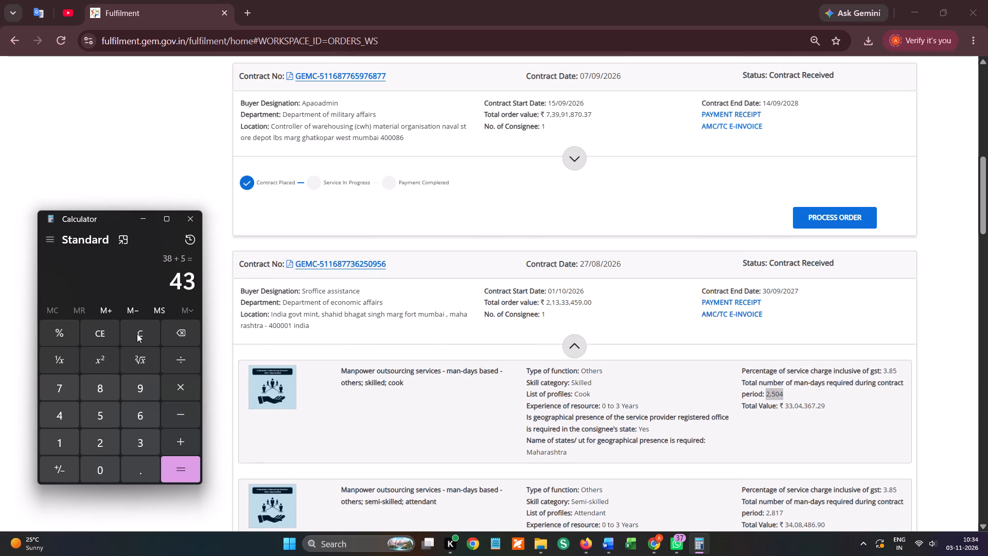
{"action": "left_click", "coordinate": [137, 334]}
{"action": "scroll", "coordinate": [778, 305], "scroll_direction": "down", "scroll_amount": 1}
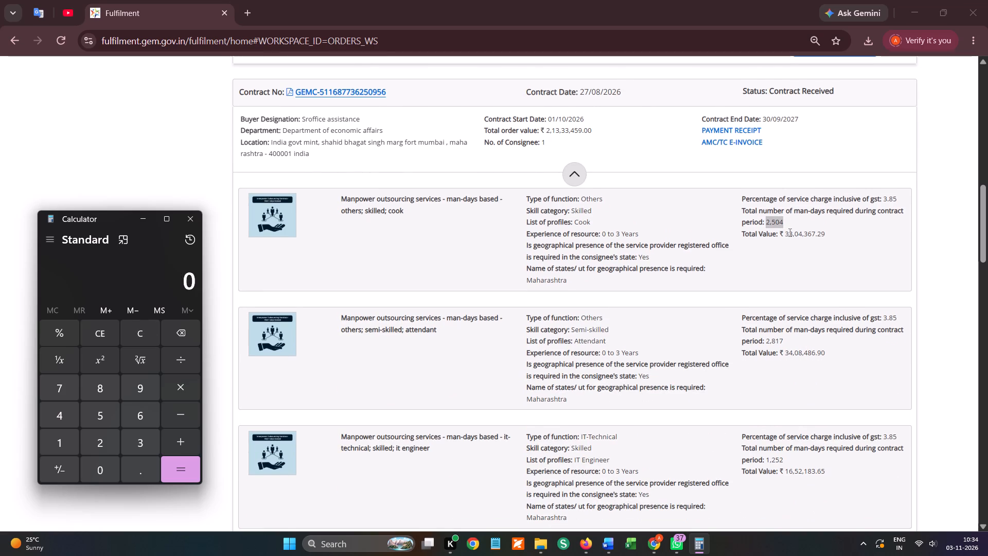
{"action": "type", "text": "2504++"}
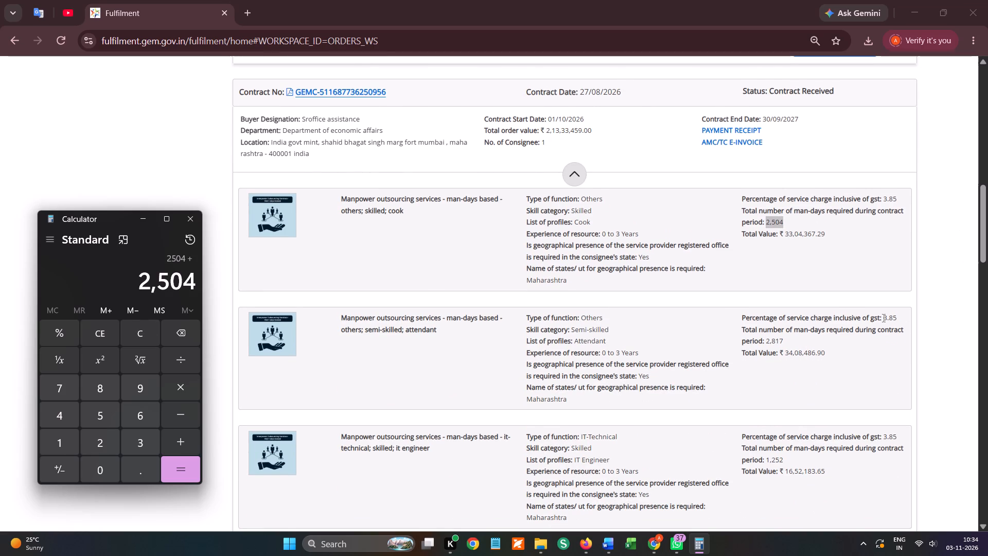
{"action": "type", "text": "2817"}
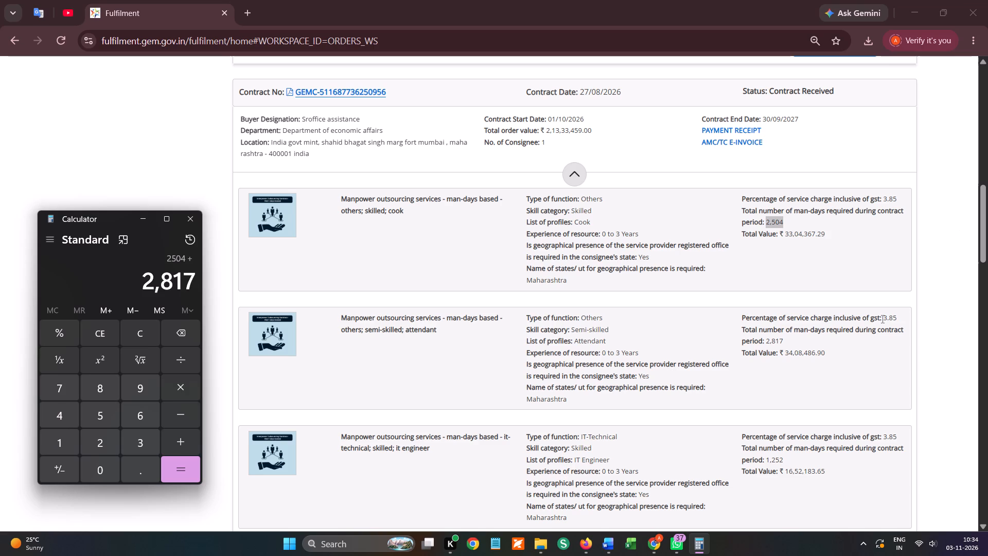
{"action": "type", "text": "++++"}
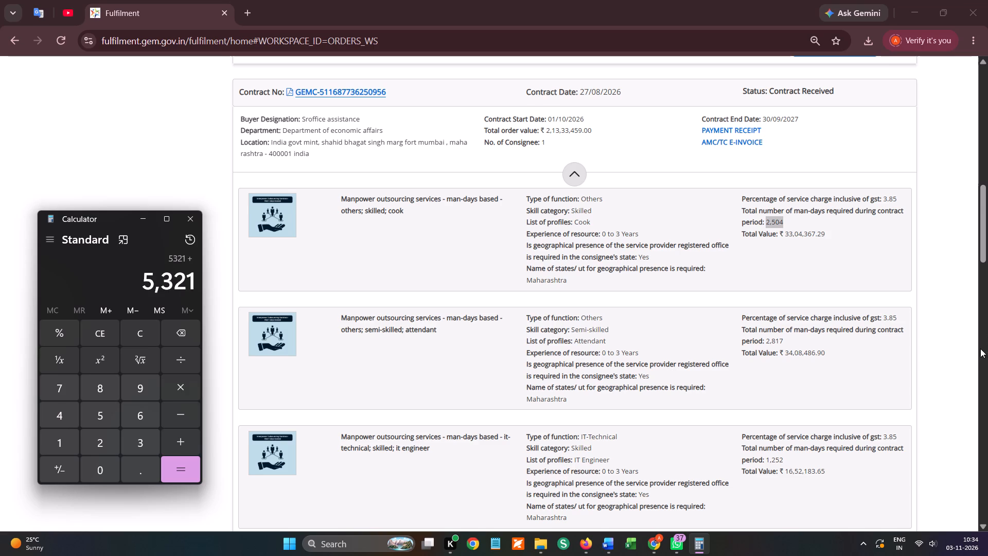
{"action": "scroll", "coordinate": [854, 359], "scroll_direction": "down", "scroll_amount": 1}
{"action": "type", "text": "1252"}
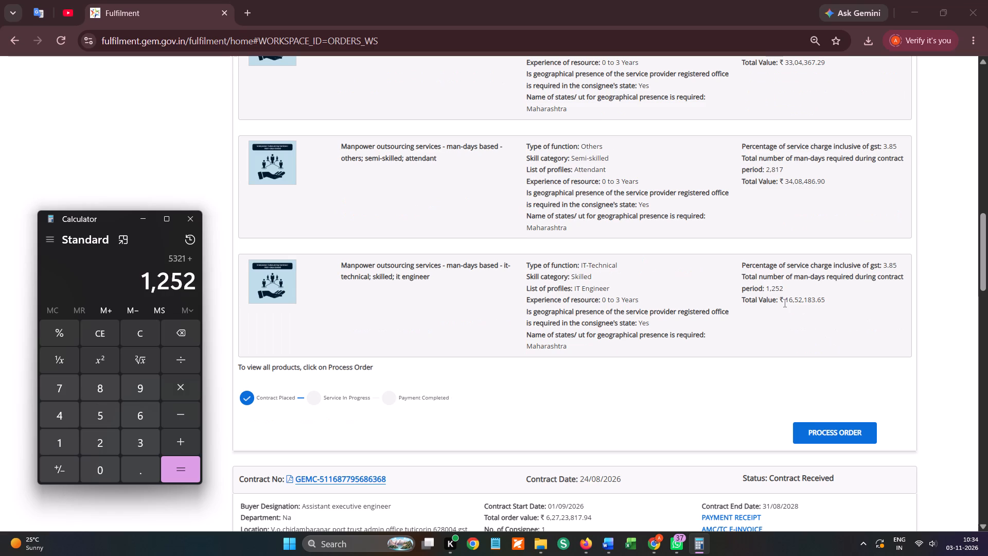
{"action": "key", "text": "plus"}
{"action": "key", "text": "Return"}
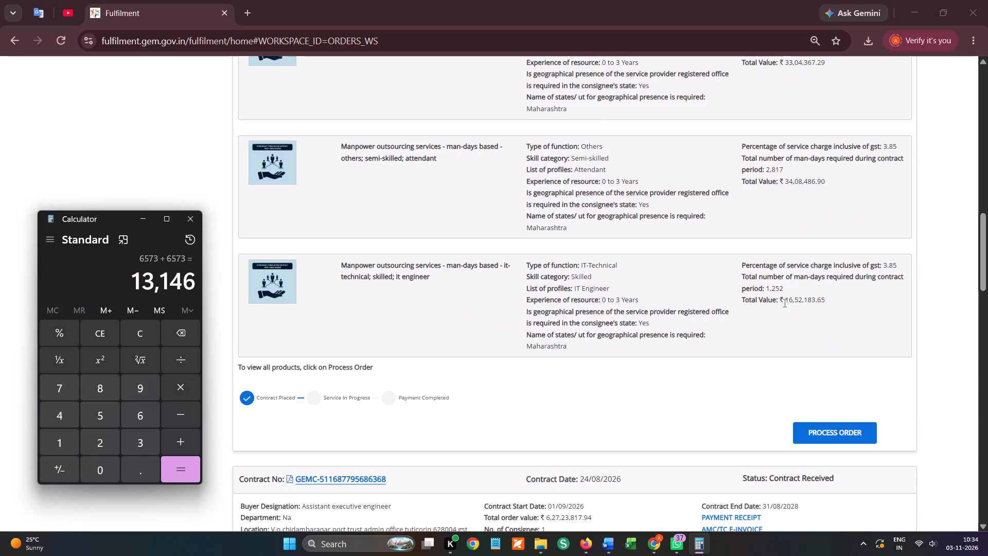
Clear the calculation, add the three profiles' man-days as 2504 + 2817 + 1252, and close Calculator.
{"action": "left_click", "coordinate": [151, 331]}
{"action": "scroll", "coordinate": [732, 225], "scroll_direction": "up", "scroll_amount": 1}
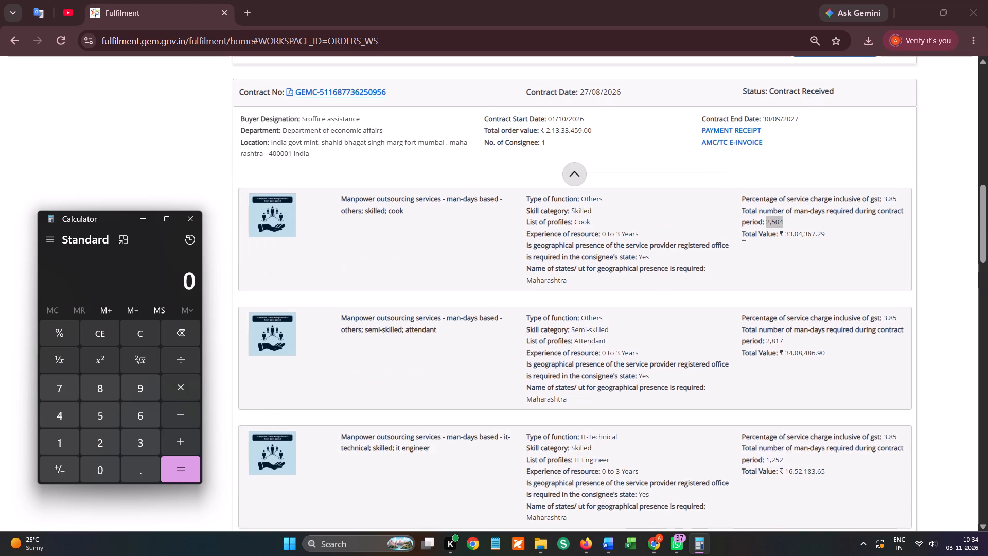
{"action": "type", "text": "2504"}
{"action": "key", "text": "plus"}
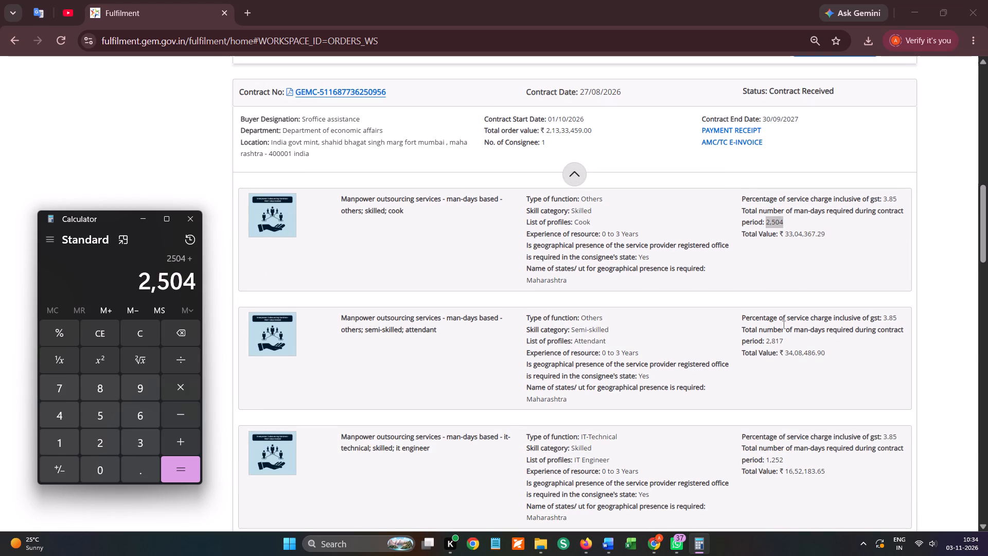
{"action": "type", "text": "28"}
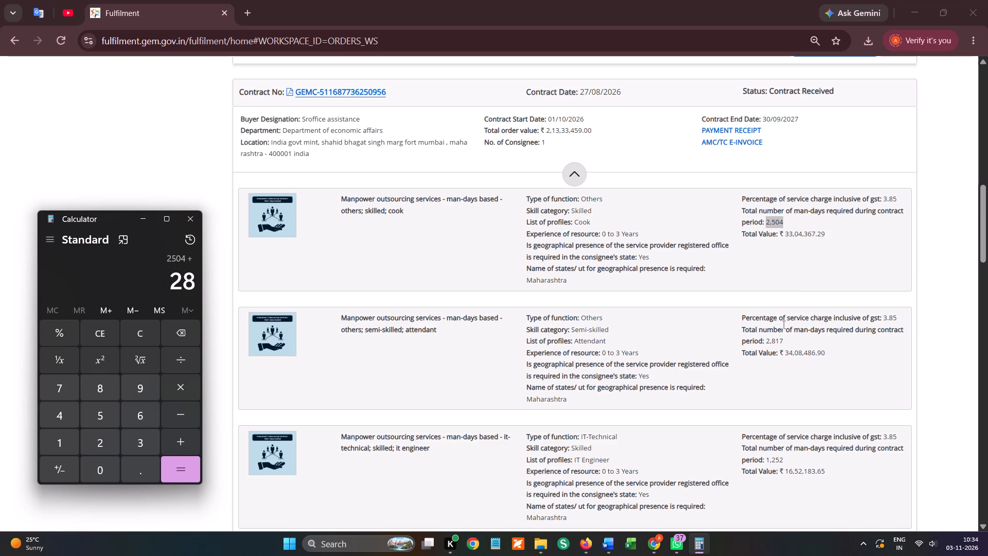
{"action": "type", "text": "17+"}
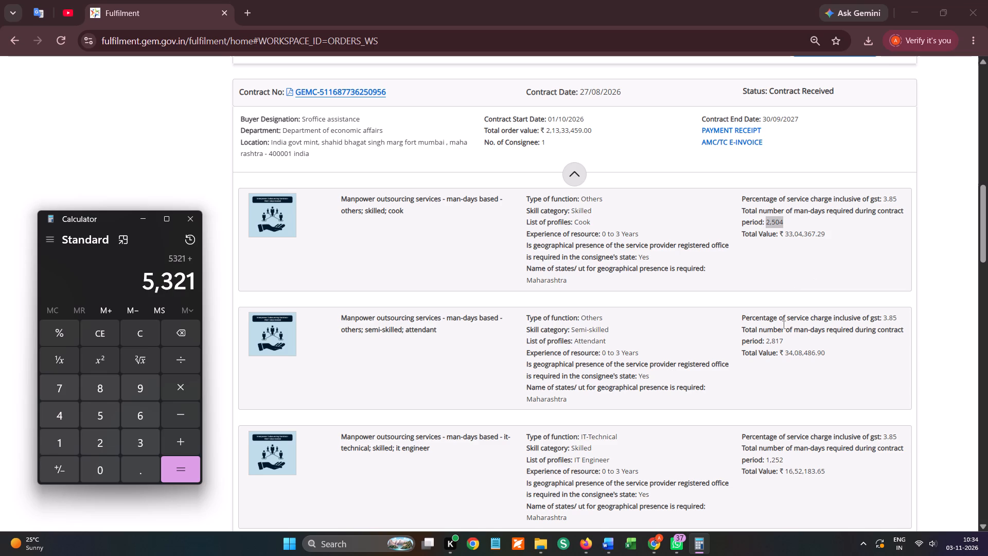
{"action": "scroll", "coordinate": [784, 385], "scroll_direction": "down", "scroll_amount": 1}
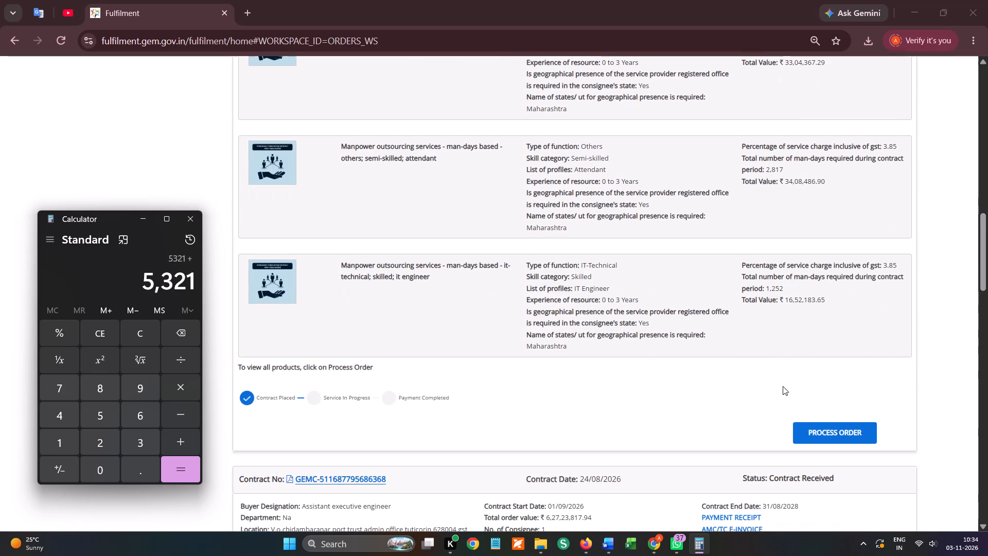
{"action": "type", "text": "1252"}
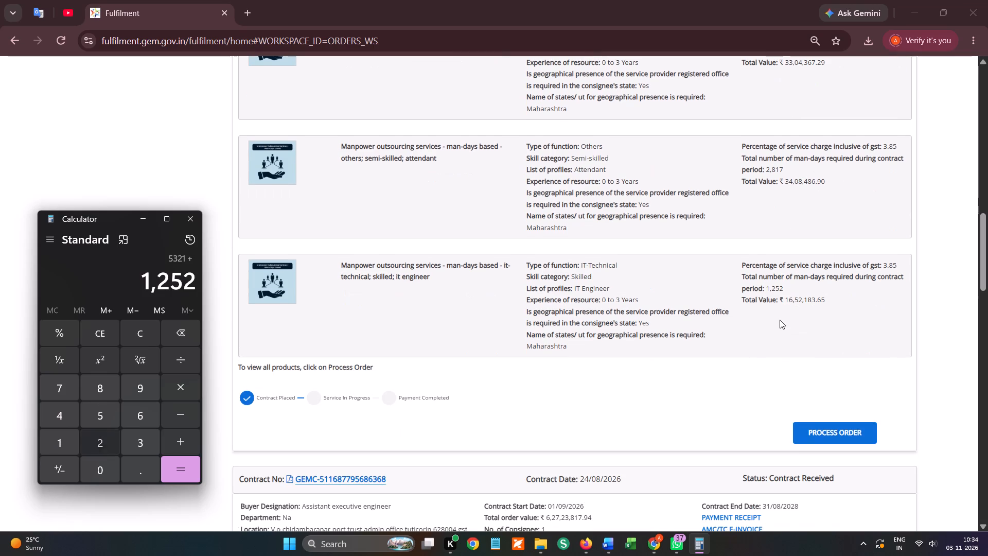
{"action": "key", "text": "Return"}
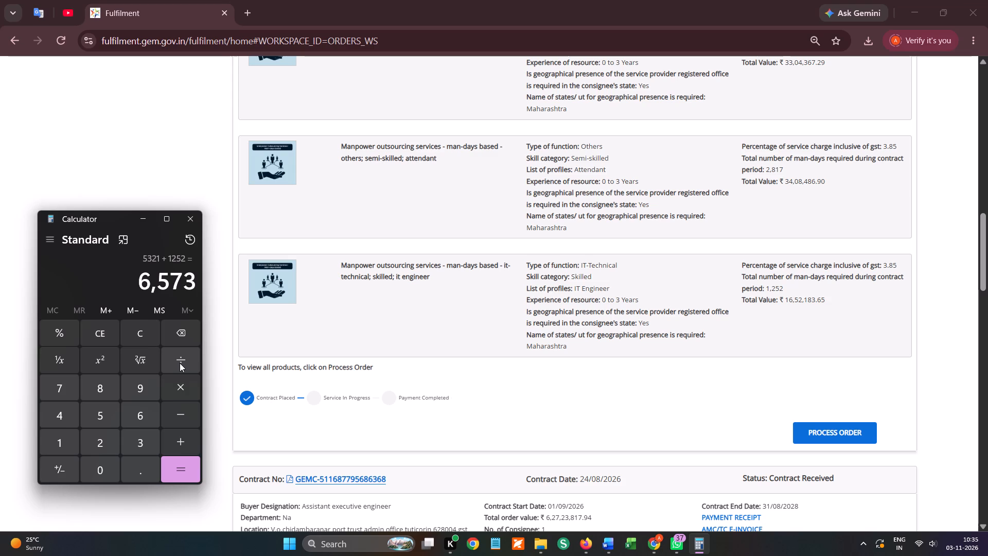
{"action": "left_click", "coordinate": [180, 363]}
{"action": "left_click", "coordinate": [191, 221]}
Switch to the Word order list and enter 65 as the first two digits of row 14's quantity.
{"action": "key", "text": "alt+Tab"}
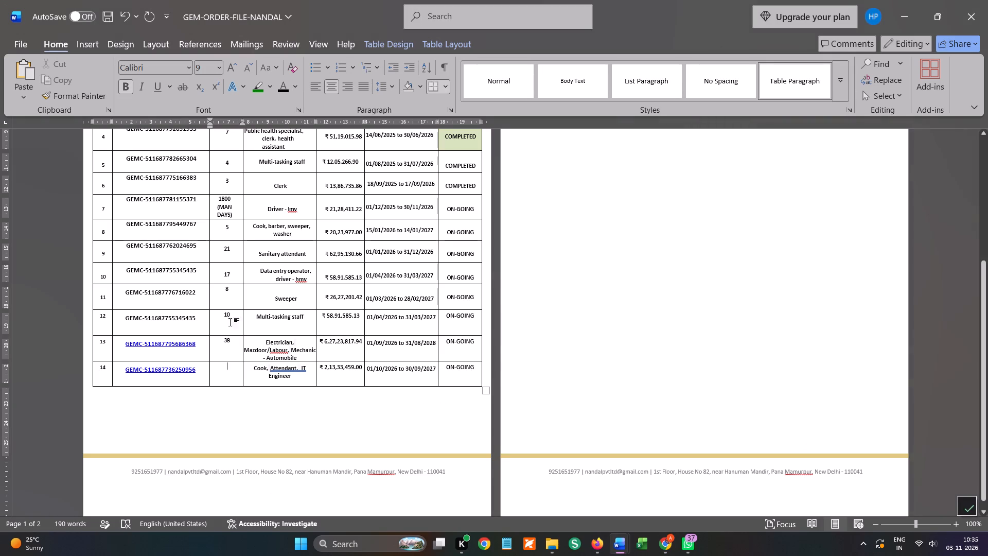
{"action": "type", "text": "65"}
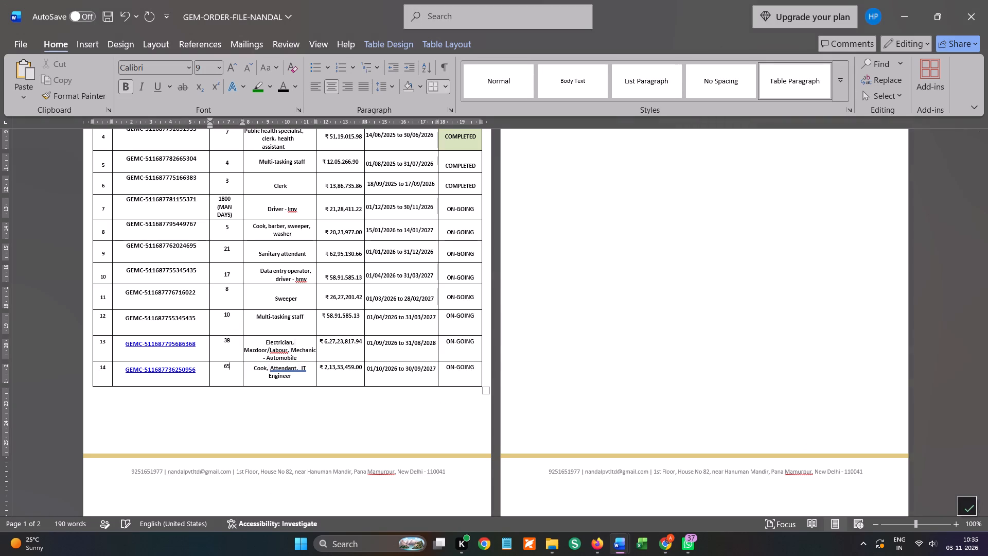
{"action": "key", "text": "alt+Tab"}
{"action": "key", "text": "alt+Tab"}
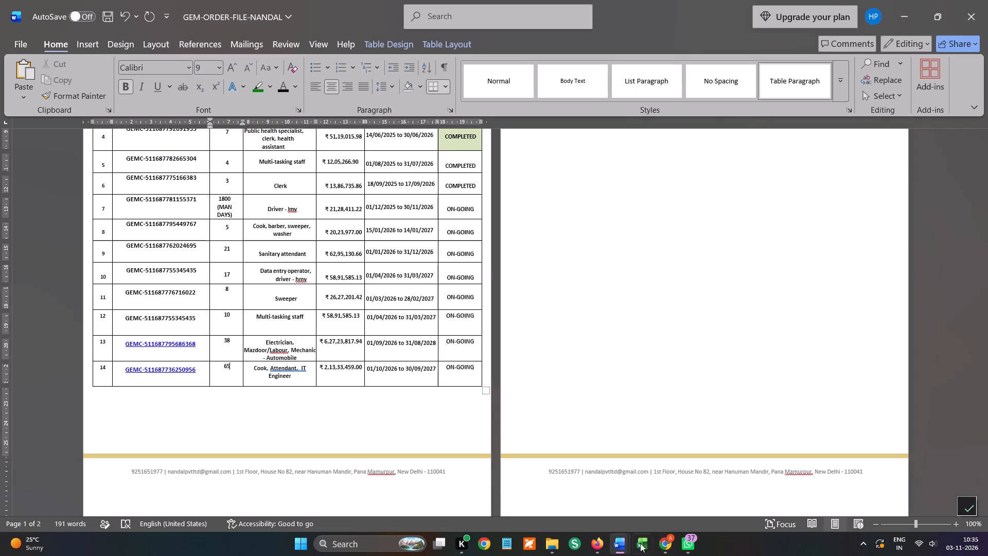
{"action": "left_click", "coordinate": [308, 546]}
{"action": "left_click", "coordinate": [546, 204]}
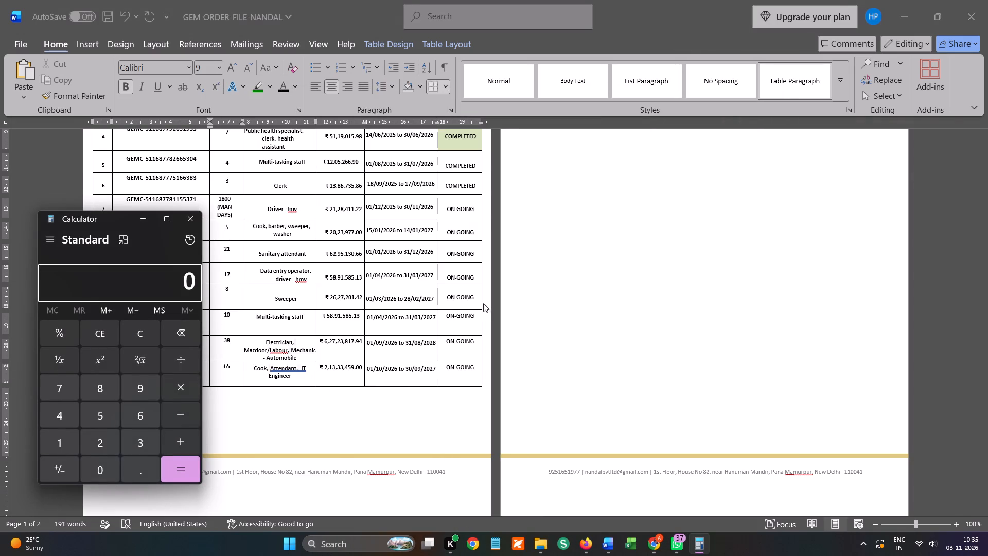
{"action": "key", "text": "alt+Tab"}
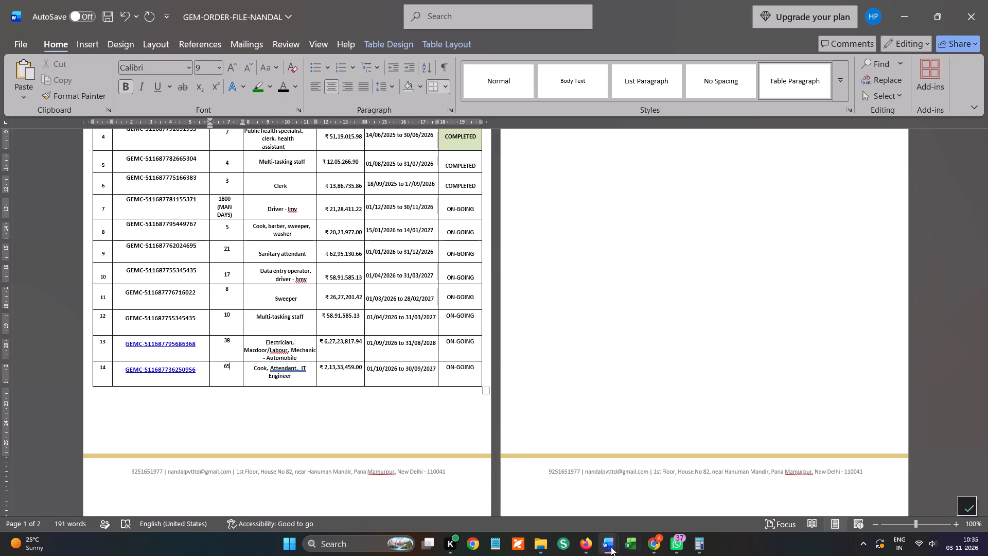
{"action": "left_click", "coordinate": [591, 545]}
{"action": "left_click", "coordinate": [612, 540]}
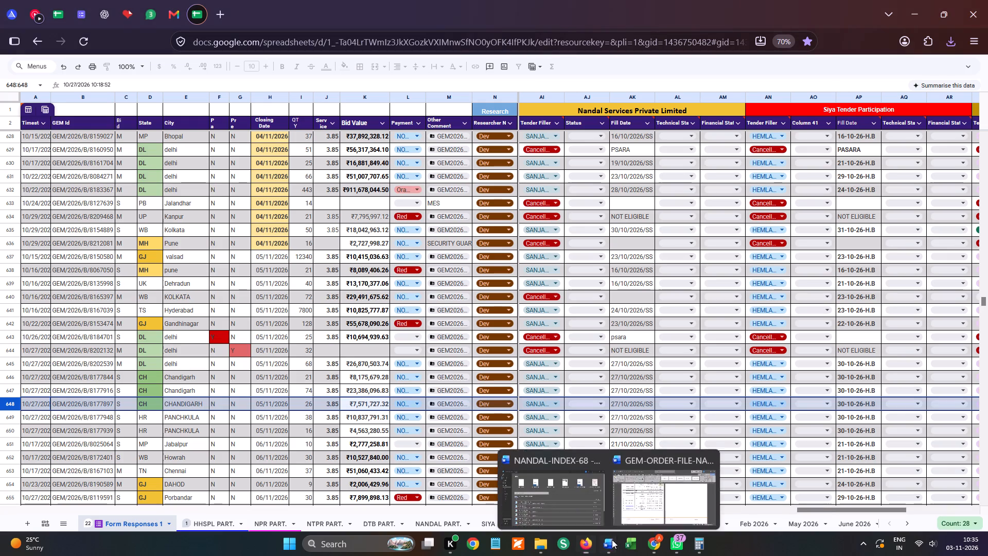
{"action": "left_click", "coordinate": [662, 498]}
{"action": "left_click", "coordinate": [655, 538]}
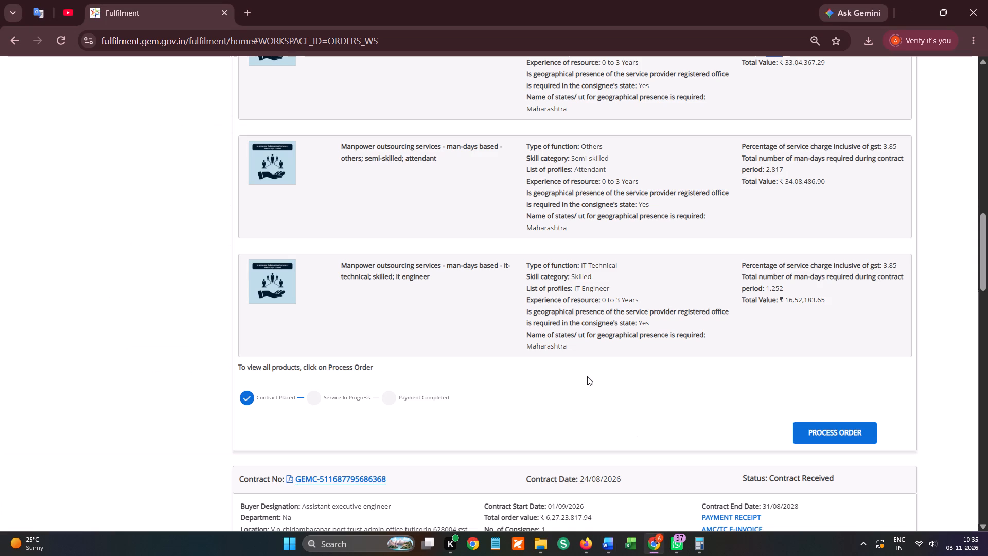
{"action": "scroll", "coordinate": [789, 281], "scroll_direction": "up", "scroll_amount": 1}
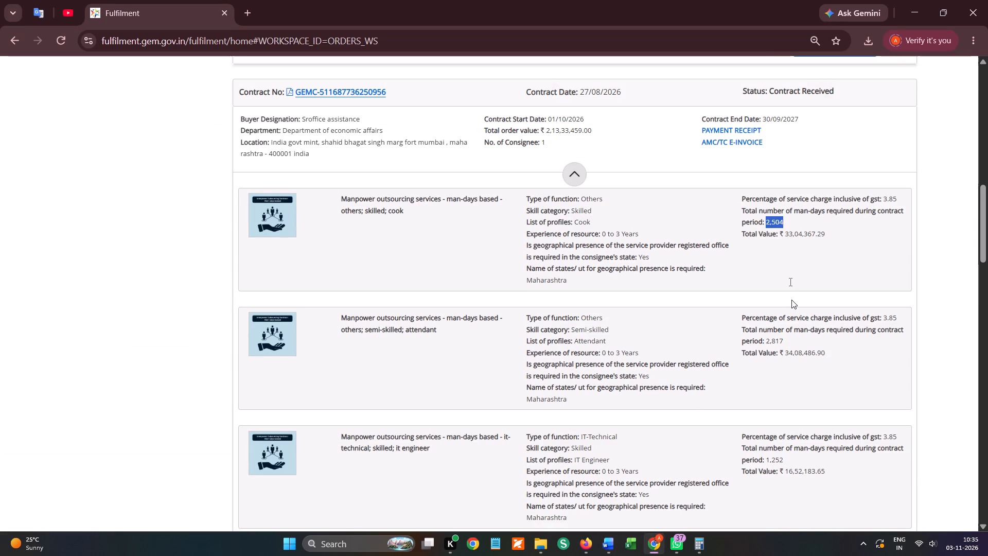
{"action": "key", "text": "alt+Tab"}
{"action": "key", "text": "alt+Tab"}
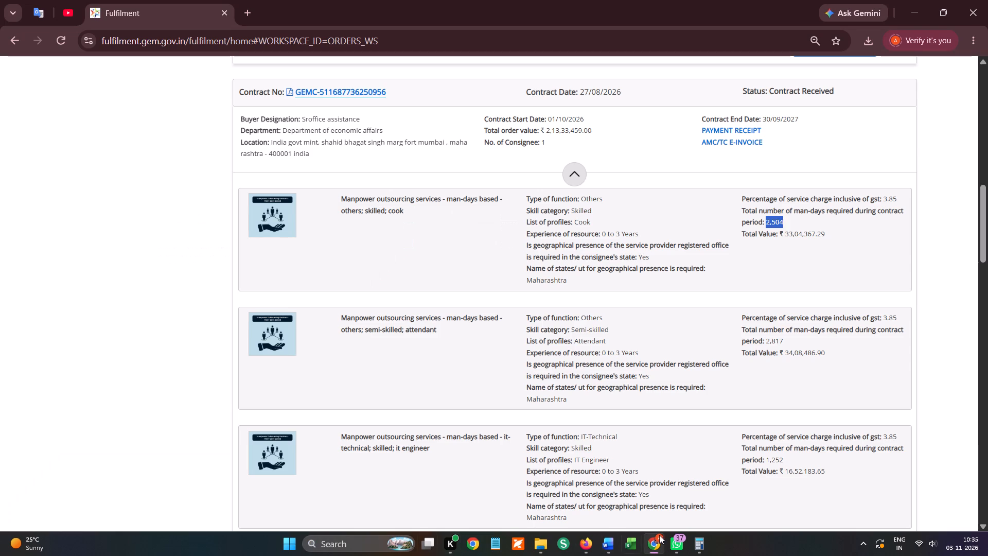
{"action": "left_click", "coordinate": [699, 543]}
{"action": "type", "text": "250"}
{"action": "type", "text": "4+"}
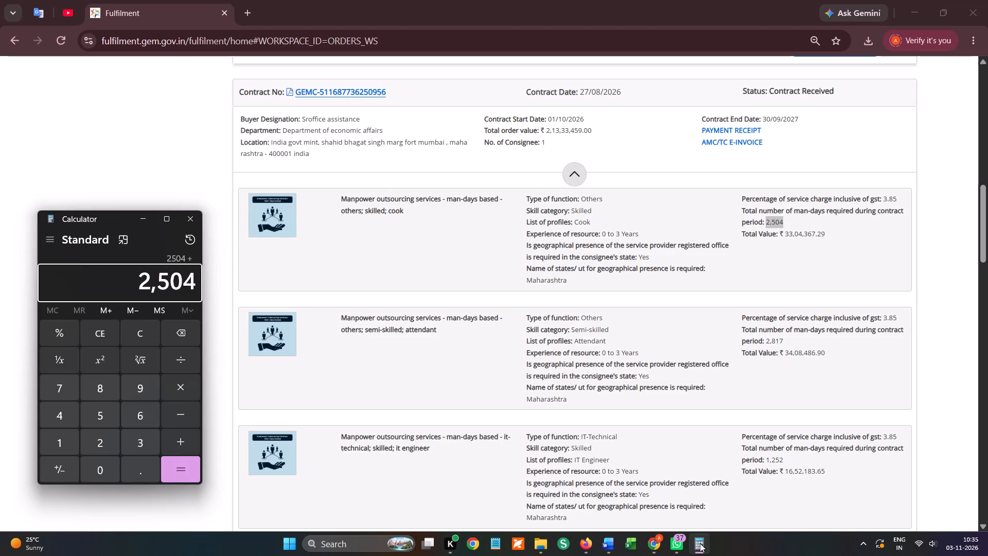
{"action": "type", "text": "2817"}
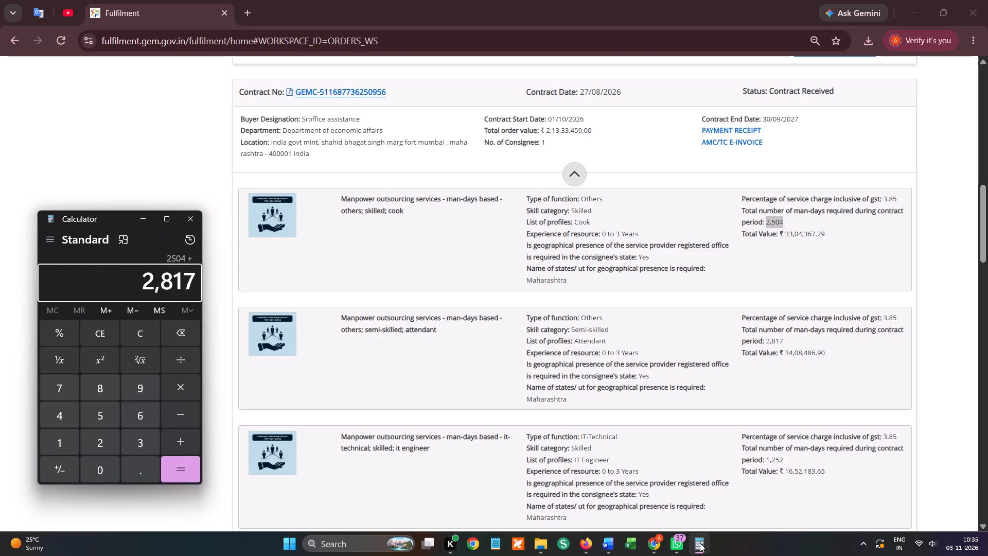
{"action": "key", "text": "plus"}
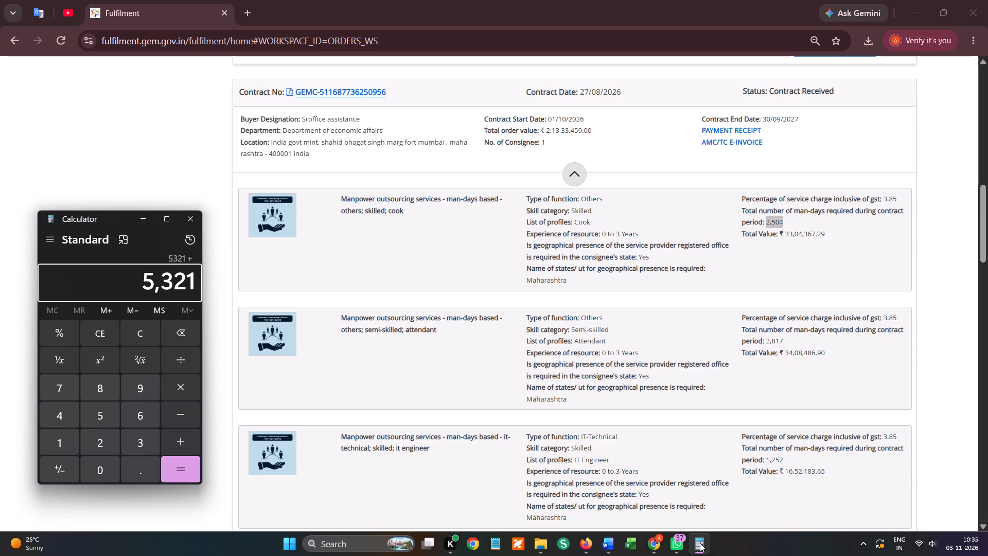
{"action": "type", "text": "1252"}
{"action": "key", "text": "Return"}
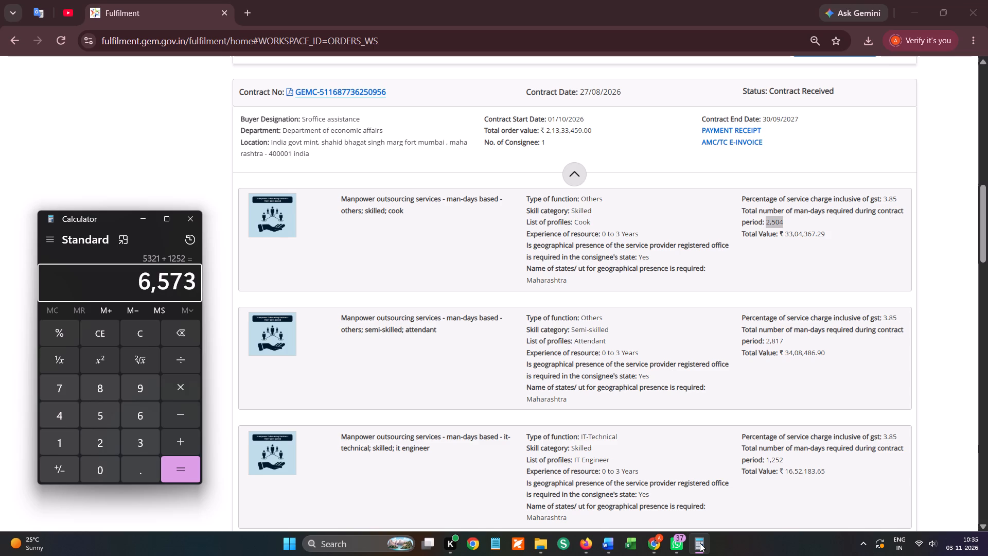
Return to the GEM-ORDER-FILE-NANDAL document in Word, complete row 14's quantity as 6573, and start a new line beneath it in the cell.
{"action": "key", "text": "alt+Tab"}
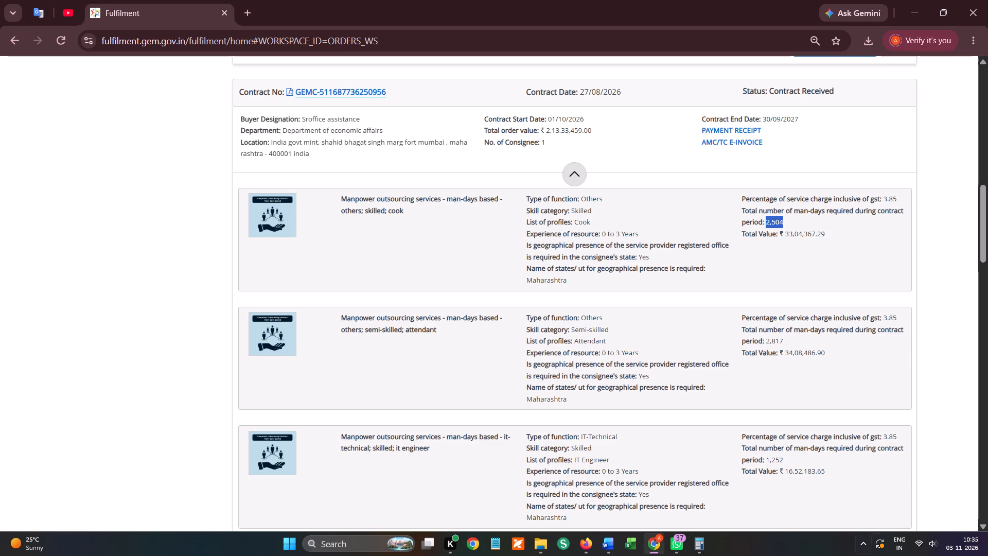
{"action": "left_click", "coordinate": [616, 546]}
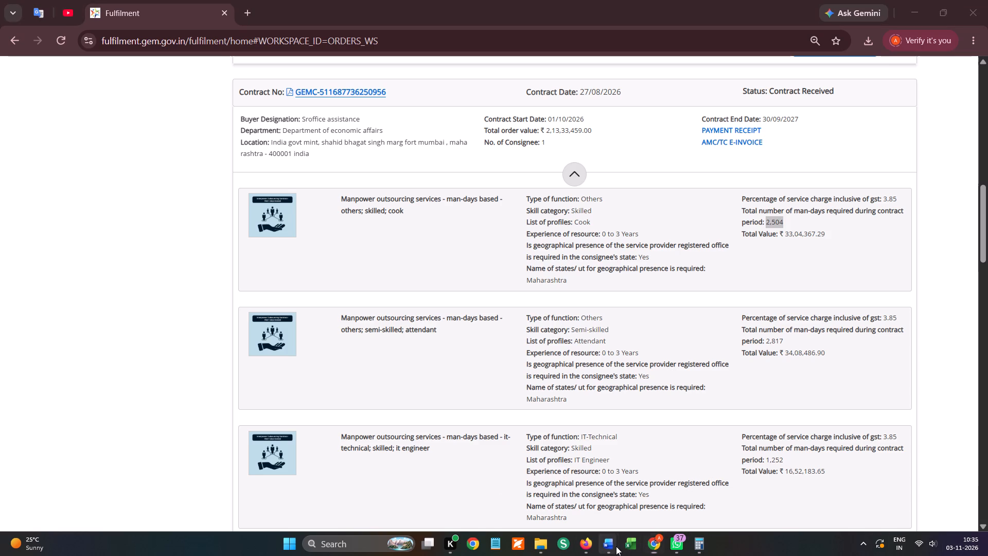
{"action": "left_click", "coordinate": [649, 497]}
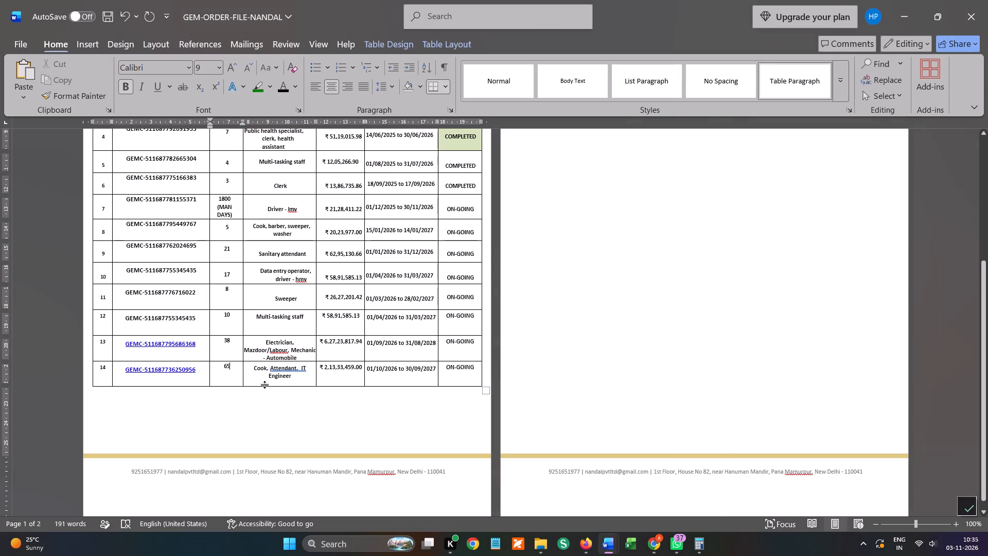
{"action": "type", "text": "73"}
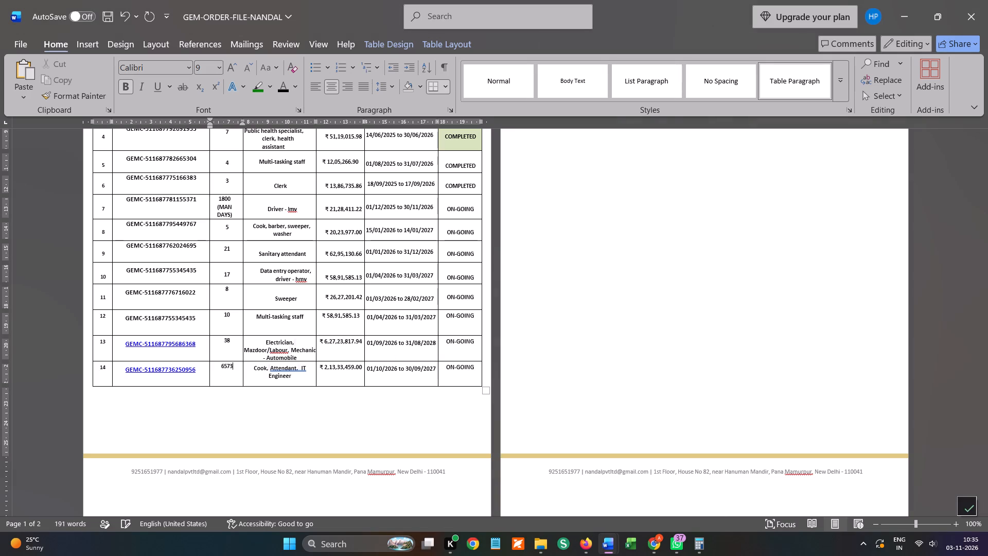
{"action": "key", "text": "Return"}
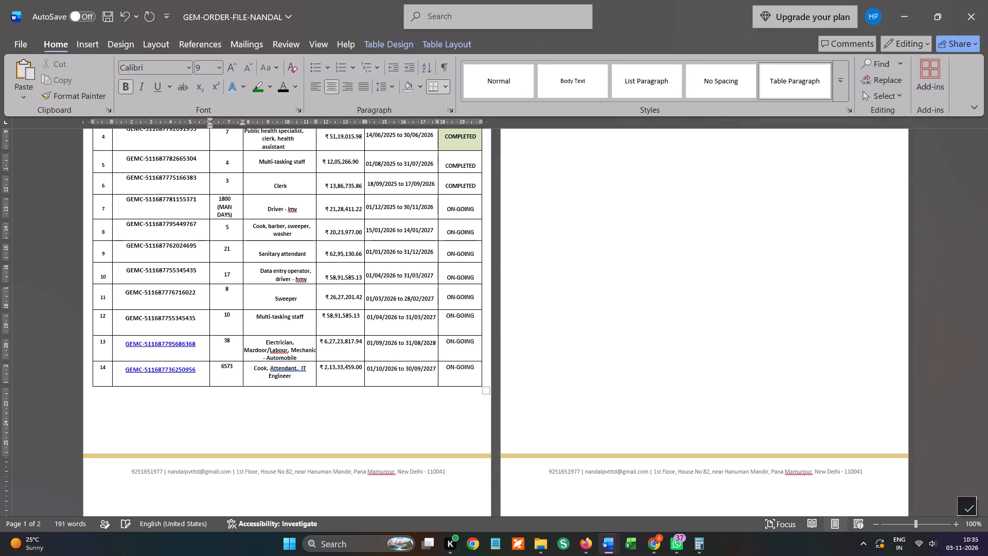
Add the label (MANDAYS) beneath 6573 in row 14's quantity cell.
{"action": "type", "text": "()"}
{"action": "key", "text": "Left"}
{"action": "type", "text": "man"}
{"action": "key", "text": "BackSpace"}
{"action": "key", "text": "BackSpace"}
{"action": "key", "text": "BackSpace"}
{"action": "type", "text": "MANDAYS"}
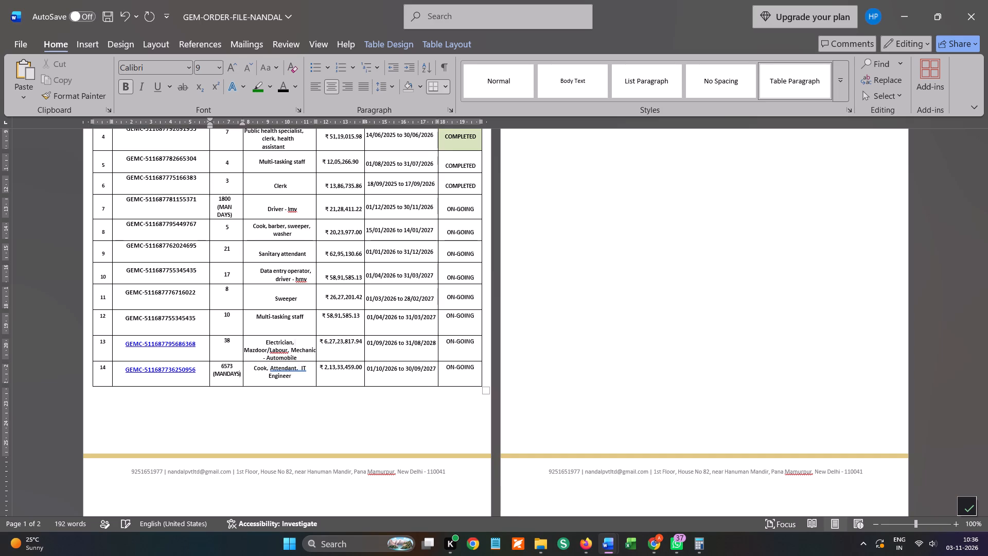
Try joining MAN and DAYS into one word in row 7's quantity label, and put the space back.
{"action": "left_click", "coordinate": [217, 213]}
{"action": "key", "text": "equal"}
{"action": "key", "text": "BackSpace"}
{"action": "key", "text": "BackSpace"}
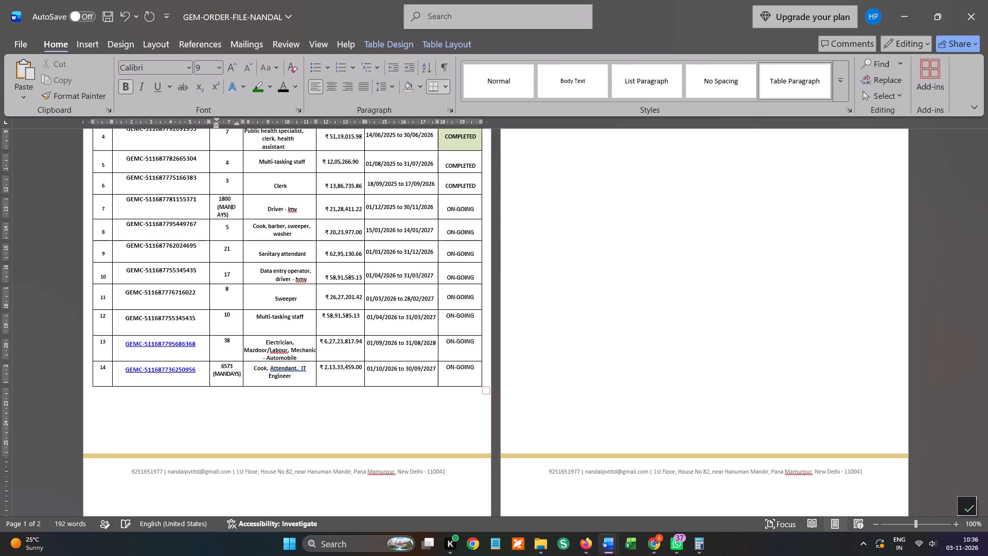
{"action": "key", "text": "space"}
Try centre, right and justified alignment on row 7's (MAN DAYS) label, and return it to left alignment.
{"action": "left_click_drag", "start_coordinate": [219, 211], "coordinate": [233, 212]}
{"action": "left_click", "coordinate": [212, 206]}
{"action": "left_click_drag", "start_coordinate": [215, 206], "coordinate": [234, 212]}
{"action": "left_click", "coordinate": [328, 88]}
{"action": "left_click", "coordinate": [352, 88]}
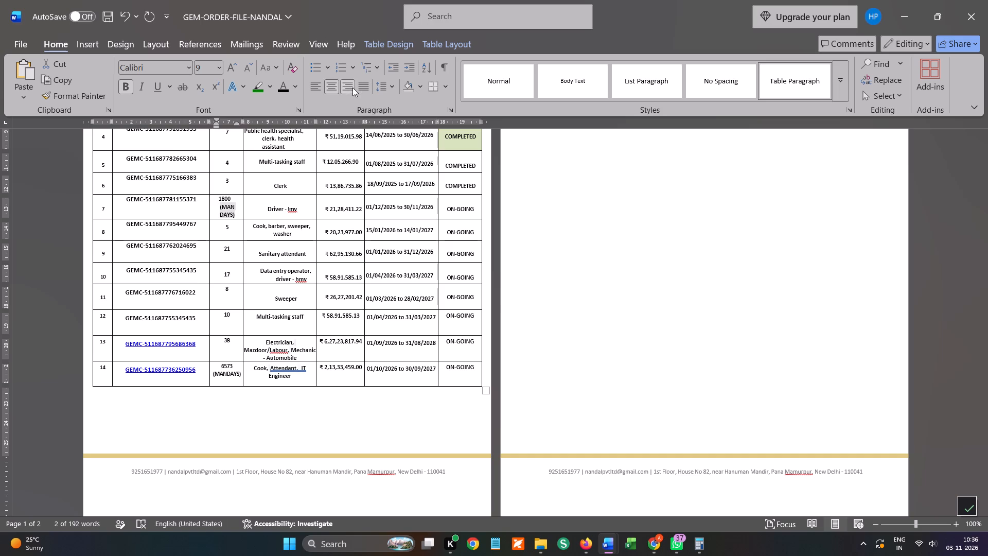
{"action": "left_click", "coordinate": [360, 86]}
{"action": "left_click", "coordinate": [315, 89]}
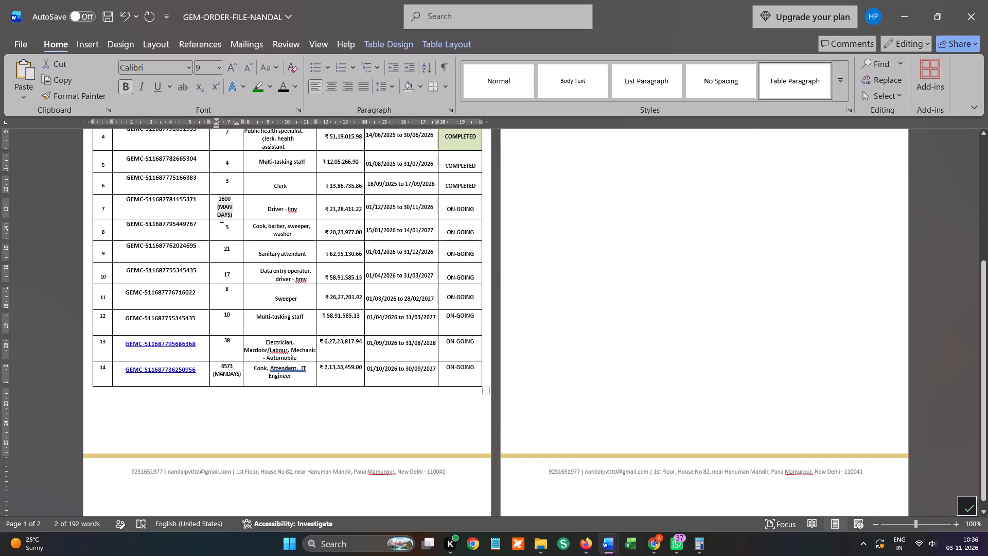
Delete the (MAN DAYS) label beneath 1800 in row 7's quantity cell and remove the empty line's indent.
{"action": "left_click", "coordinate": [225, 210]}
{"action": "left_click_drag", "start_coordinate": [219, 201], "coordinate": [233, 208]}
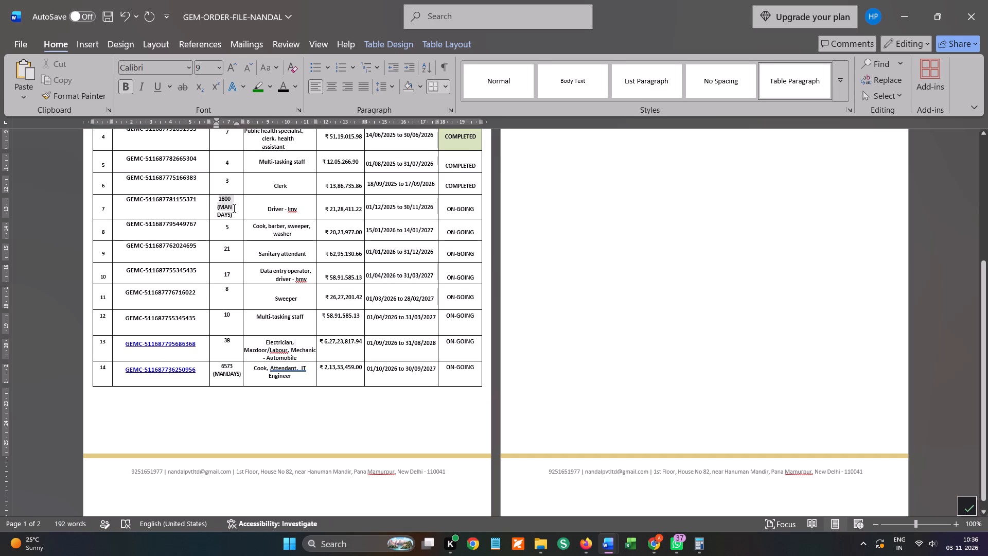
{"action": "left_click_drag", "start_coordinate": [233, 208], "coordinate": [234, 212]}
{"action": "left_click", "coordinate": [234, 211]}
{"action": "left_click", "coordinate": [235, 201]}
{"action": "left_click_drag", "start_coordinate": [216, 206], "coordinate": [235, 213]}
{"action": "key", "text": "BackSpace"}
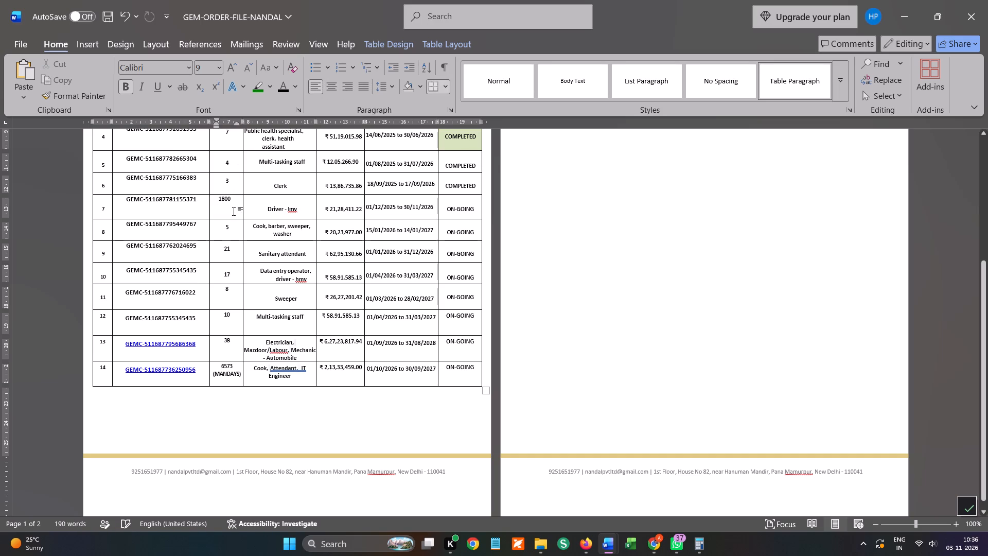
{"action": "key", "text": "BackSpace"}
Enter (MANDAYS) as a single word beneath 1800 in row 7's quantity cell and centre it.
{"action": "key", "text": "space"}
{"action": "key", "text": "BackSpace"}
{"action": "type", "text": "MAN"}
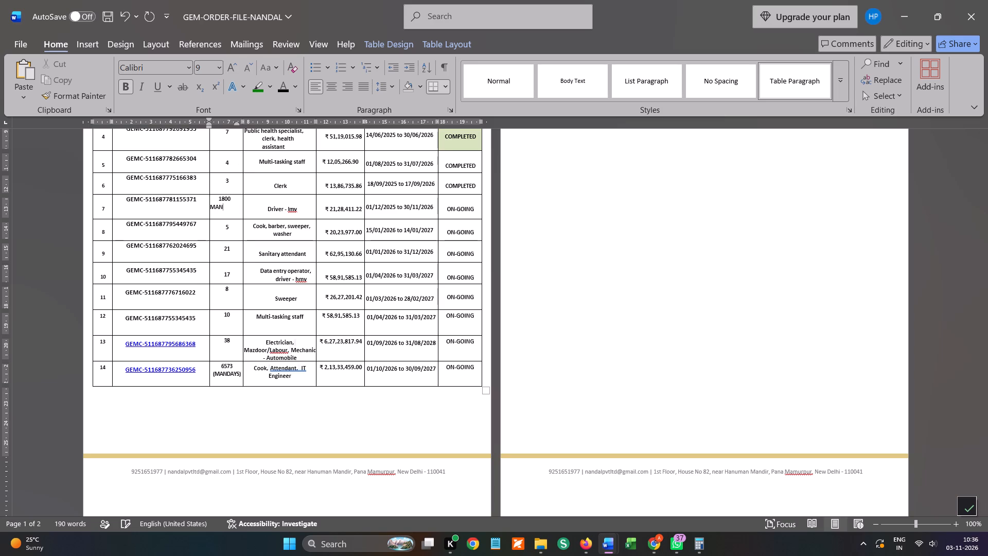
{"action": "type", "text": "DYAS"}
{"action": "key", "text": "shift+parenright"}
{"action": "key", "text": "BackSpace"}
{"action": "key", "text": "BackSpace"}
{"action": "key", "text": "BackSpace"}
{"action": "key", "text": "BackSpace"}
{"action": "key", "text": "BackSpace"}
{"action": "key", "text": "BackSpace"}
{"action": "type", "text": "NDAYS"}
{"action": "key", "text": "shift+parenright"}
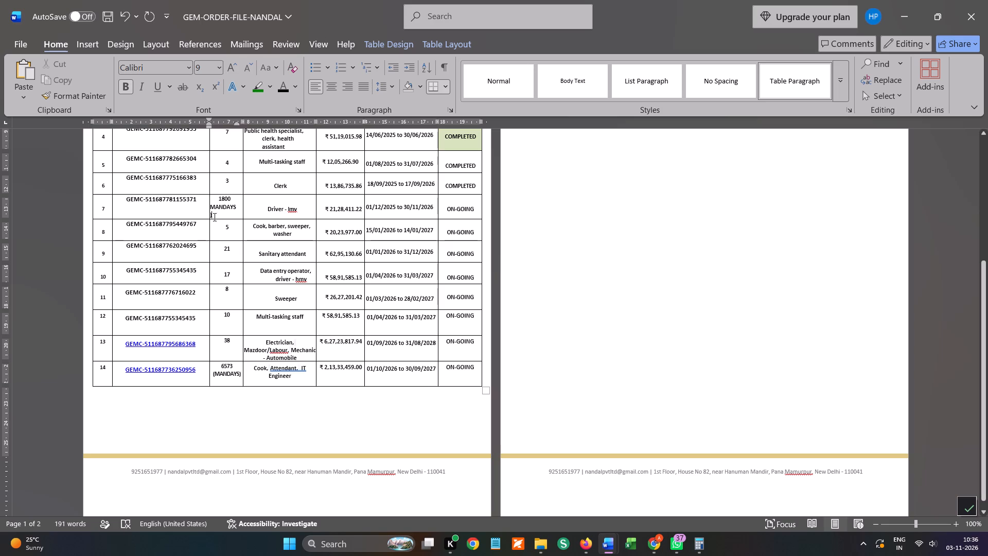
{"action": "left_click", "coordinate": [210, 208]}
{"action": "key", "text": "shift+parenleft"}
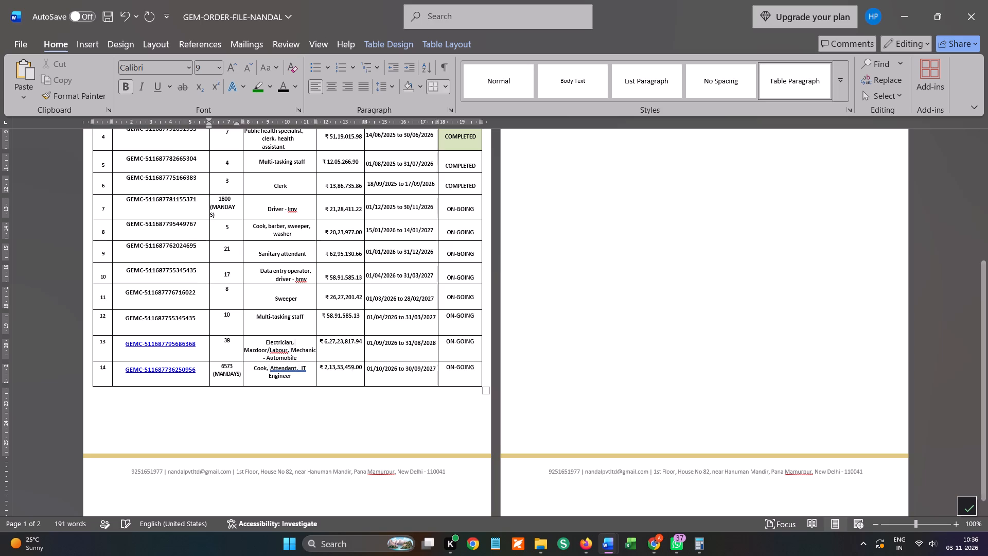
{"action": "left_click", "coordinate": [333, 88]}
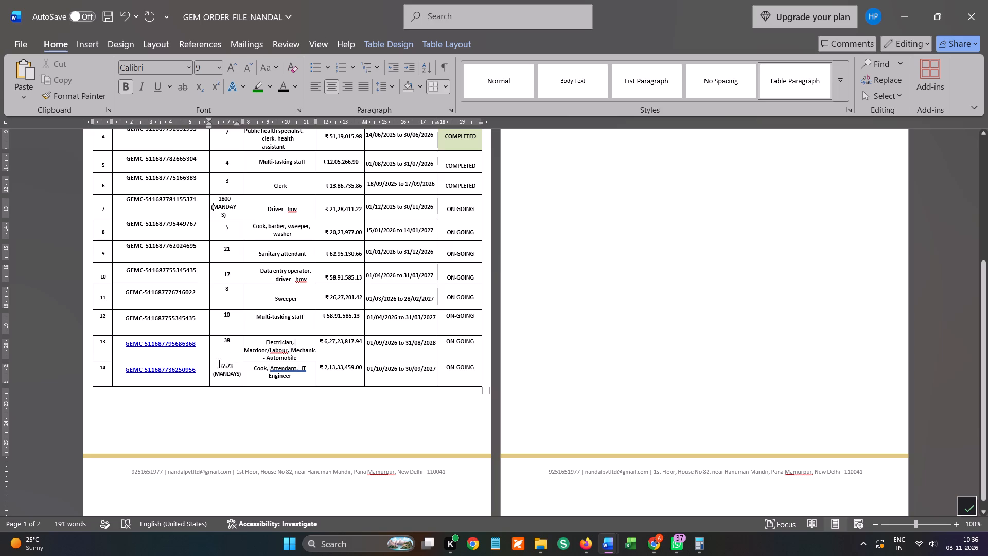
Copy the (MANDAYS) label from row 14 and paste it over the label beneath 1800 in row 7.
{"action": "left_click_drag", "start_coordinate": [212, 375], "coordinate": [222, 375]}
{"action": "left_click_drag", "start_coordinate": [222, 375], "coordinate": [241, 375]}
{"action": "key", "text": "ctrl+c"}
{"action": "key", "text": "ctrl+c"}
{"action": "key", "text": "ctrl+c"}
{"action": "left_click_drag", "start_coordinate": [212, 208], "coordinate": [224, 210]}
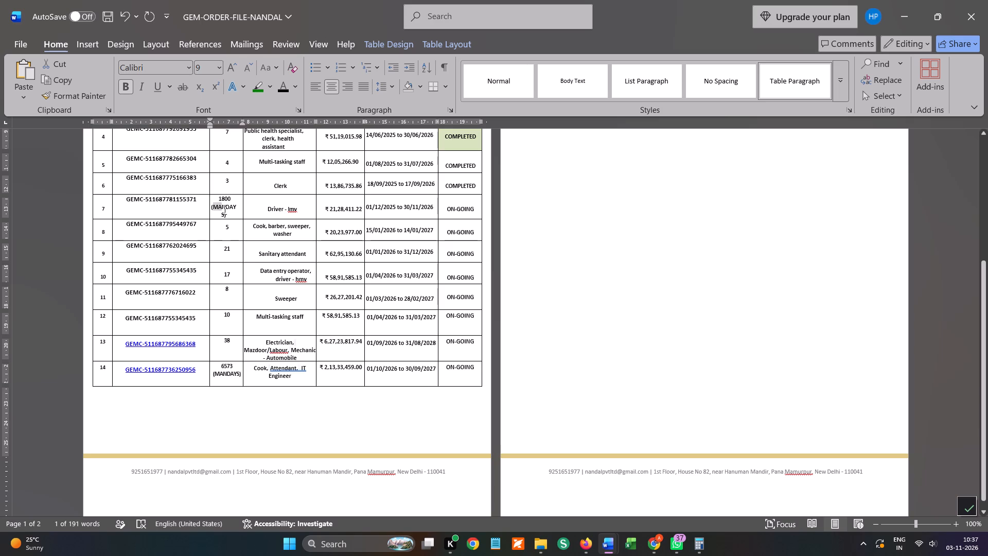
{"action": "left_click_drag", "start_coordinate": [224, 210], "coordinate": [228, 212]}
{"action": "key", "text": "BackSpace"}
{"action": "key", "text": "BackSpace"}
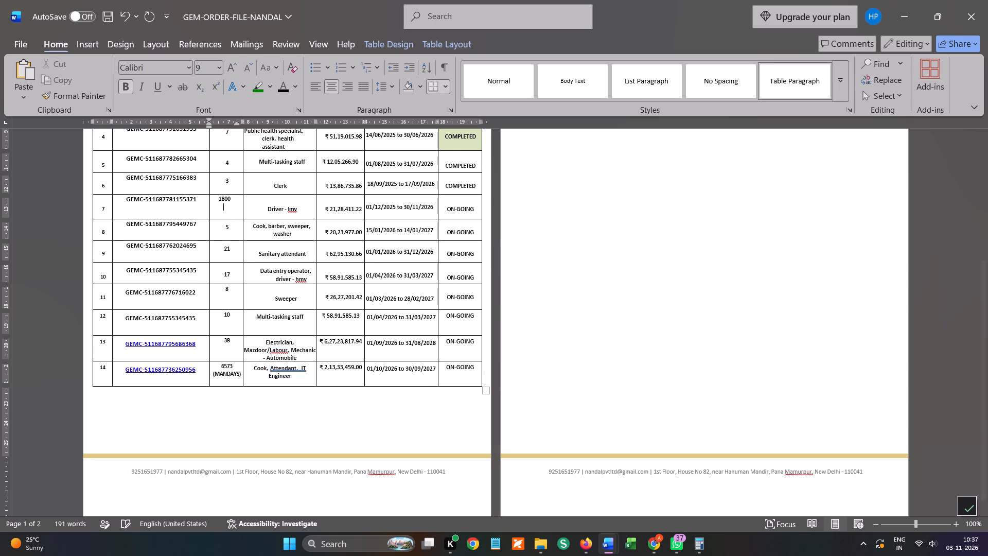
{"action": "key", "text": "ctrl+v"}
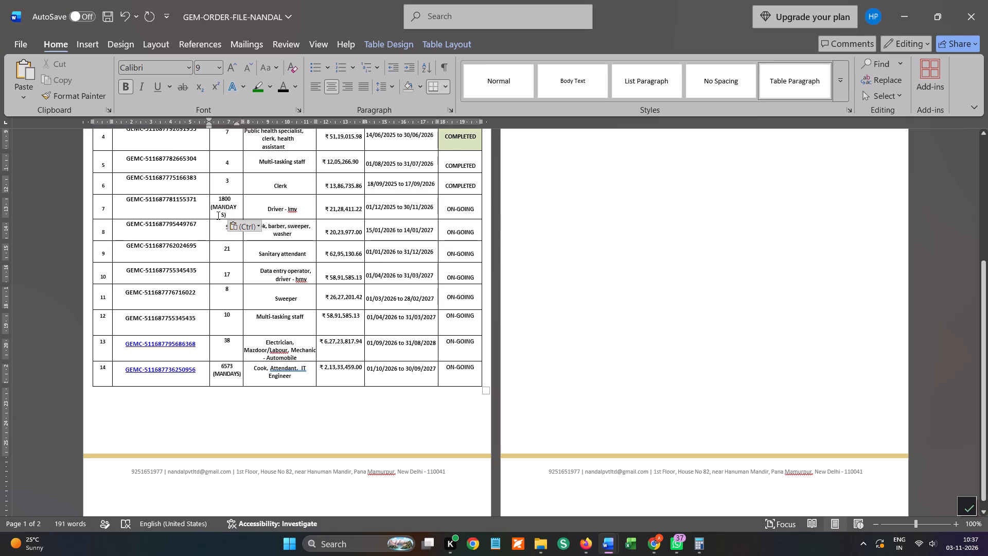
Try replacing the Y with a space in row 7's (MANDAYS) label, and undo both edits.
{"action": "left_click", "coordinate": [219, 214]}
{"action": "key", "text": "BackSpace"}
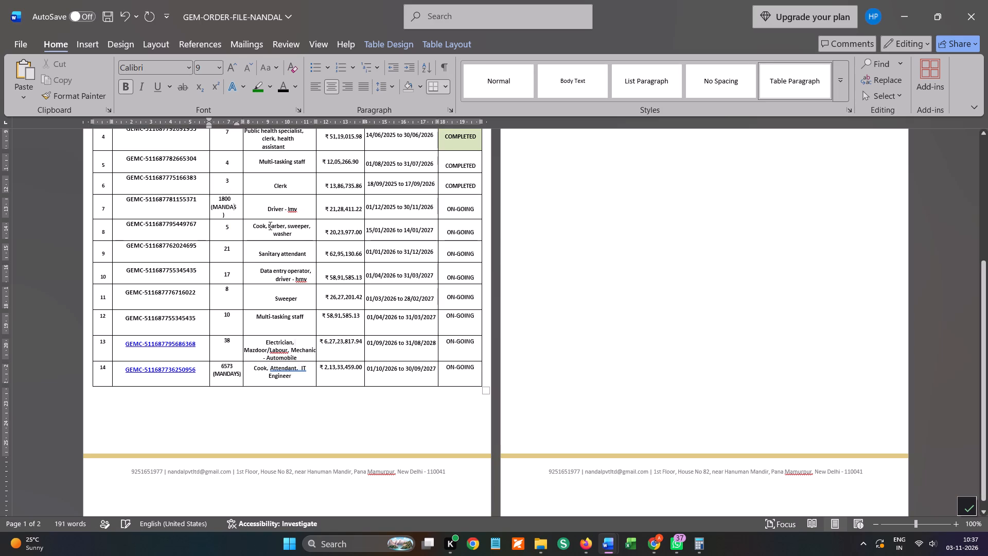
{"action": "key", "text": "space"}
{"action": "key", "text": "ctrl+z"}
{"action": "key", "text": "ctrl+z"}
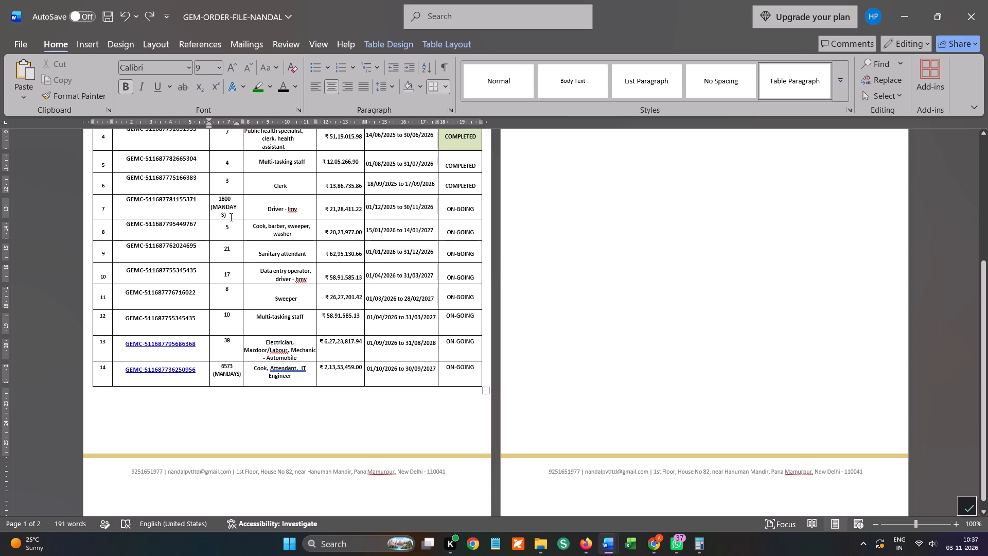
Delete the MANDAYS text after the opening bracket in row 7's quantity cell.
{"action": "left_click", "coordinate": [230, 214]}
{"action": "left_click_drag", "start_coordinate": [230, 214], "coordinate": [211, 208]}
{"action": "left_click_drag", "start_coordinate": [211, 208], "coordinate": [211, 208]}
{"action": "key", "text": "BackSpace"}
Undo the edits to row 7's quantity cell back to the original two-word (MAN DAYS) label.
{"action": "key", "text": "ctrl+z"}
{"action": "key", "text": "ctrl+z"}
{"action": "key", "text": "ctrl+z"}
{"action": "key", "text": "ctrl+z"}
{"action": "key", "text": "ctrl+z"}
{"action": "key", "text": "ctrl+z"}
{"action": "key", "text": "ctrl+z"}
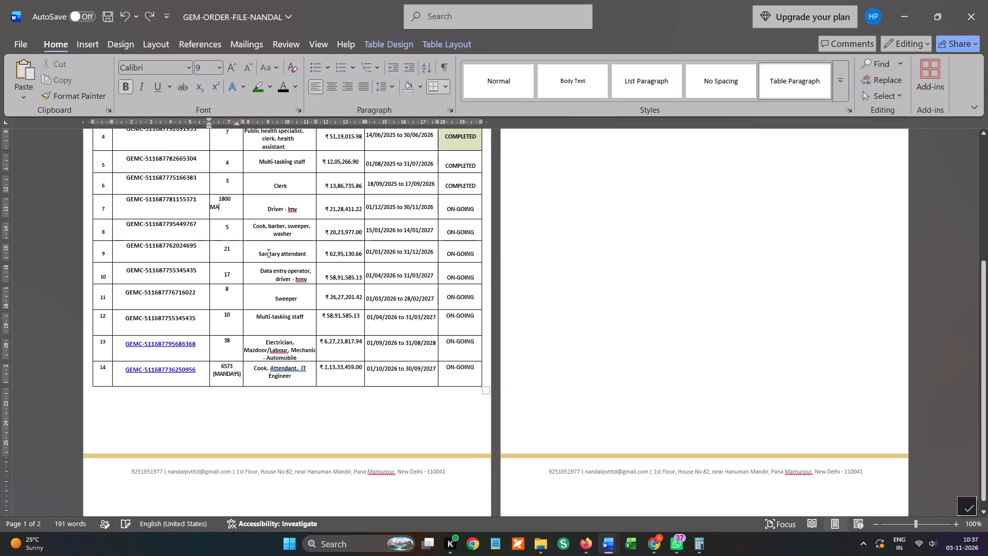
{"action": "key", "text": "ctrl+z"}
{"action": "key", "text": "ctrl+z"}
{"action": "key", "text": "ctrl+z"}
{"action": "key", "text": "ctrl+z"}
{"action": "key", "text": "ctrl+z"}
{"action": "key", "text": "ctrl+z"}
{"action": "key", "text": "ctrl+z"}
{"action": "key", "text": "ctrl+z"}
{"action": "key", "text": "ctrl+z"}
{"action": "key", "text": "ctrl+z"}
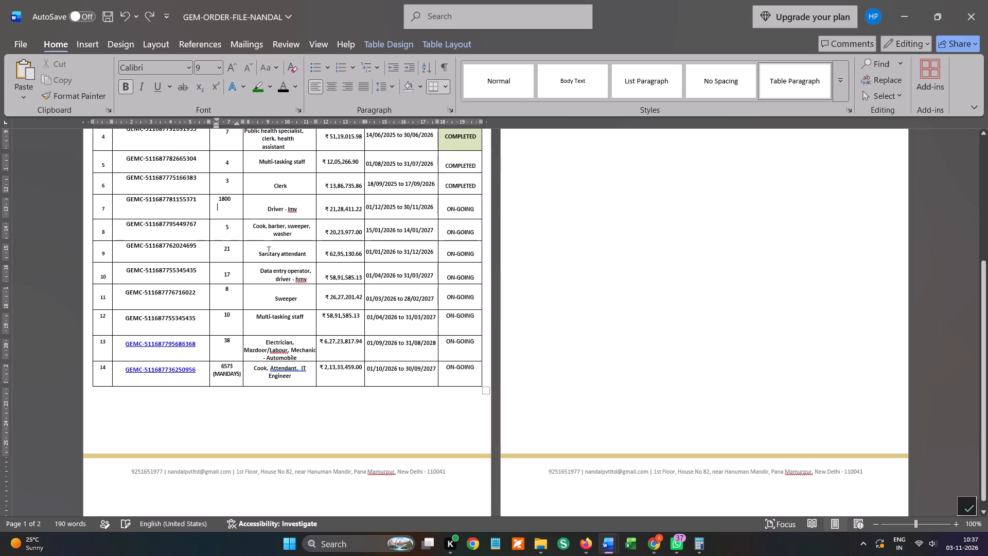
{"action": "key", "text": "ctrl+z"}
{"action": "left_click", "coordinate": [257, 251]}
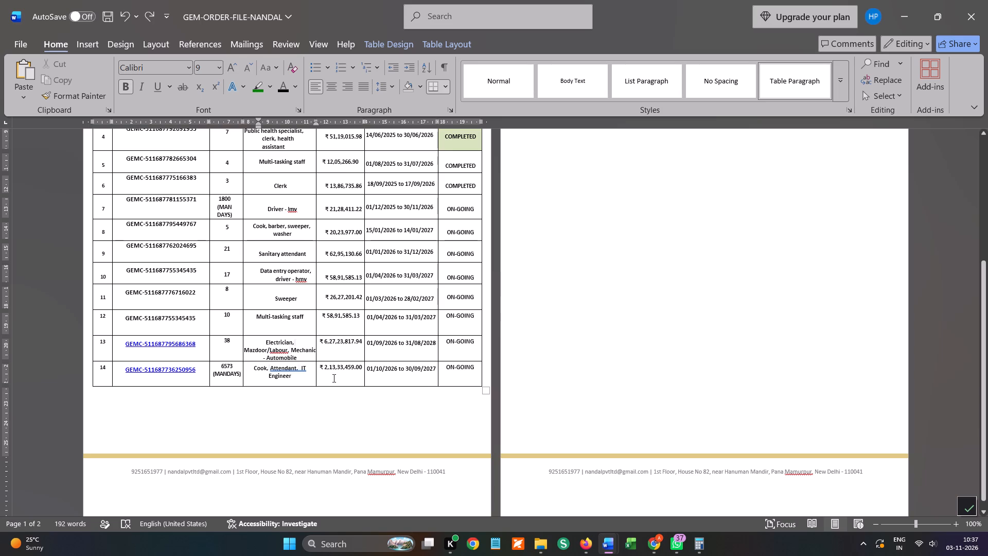
Add a new blank row to the end of the contract table, beneath row 14.
{"action": "left_click", "coordinate": [463, 380]}
{"action": "key", "text": "Tab"}
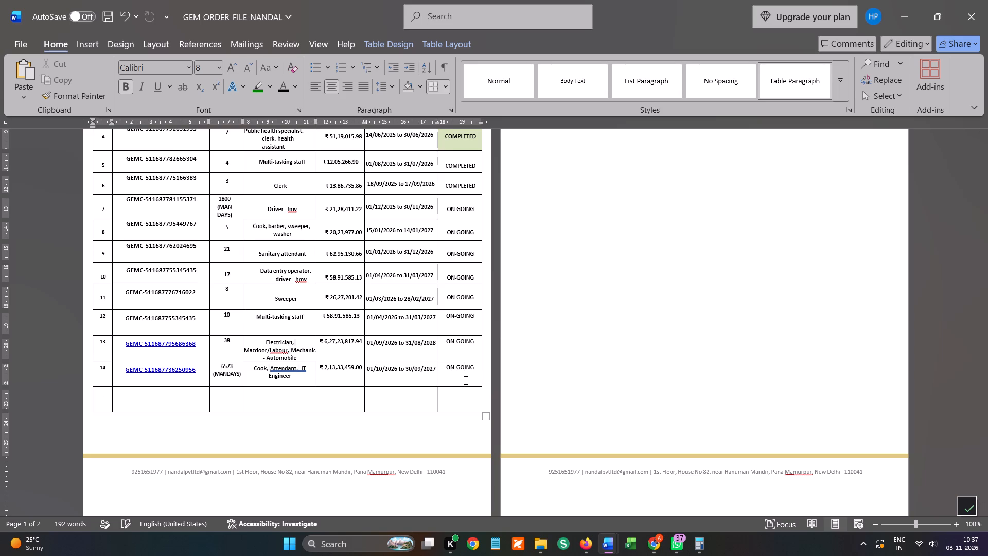
{"action": "key", "text": "Tab"}
{"action": "left_click", "coordinate": [104, 400]}
{"action": "key", "text": "alt+Tab"}
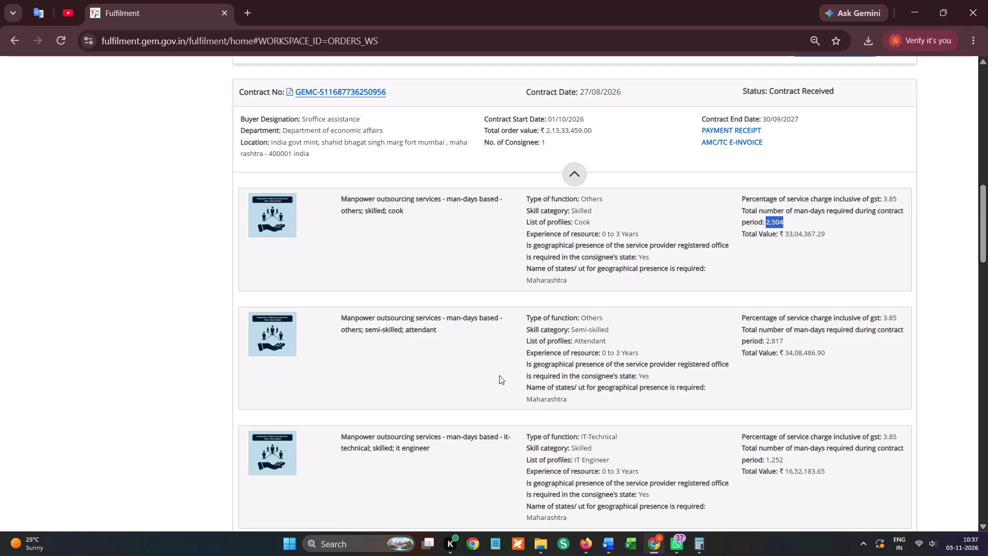
{"action": "left_click", "coordinate": [735, 260]}
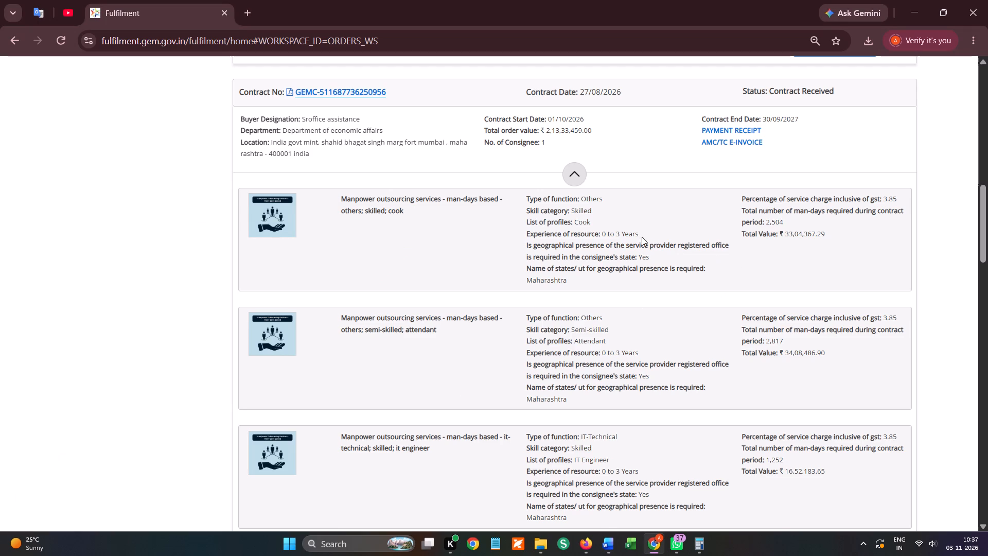
{"action": "left_click", "coordinate": [577, 177]}
{"action": "scroll", "coordinate": [576, 233], "scroll_direction": "up", "scroll_amount": 1}
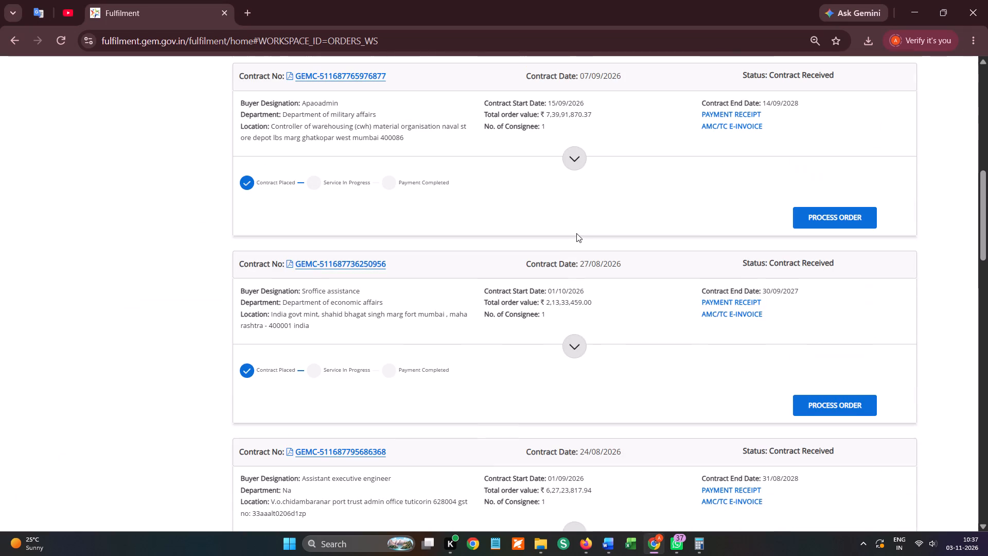
{"action": "scroll", "coordinate": [558, 210], "scroll_direction": "up", "scroll_amount": 1}
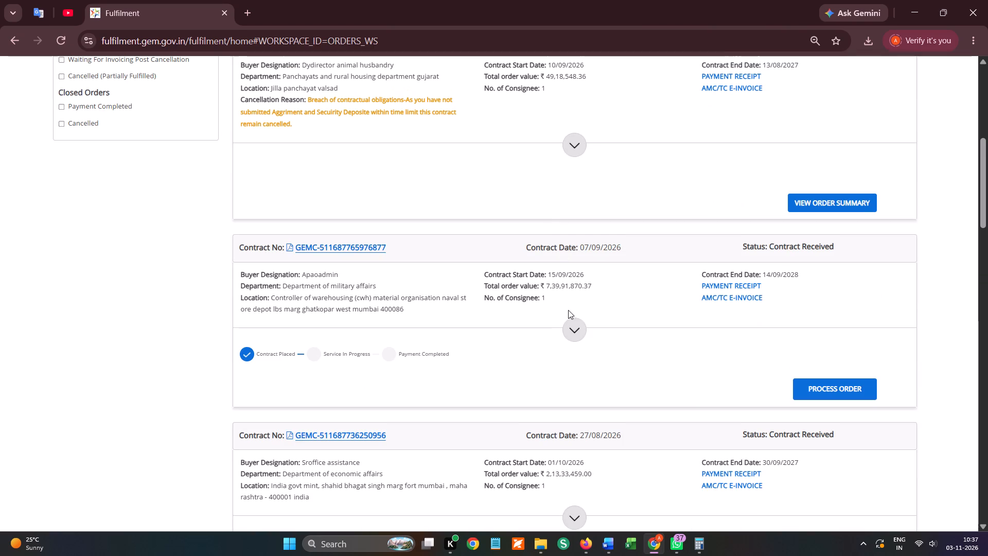
{"action": "left_click_drag", "start_coordinate": [393, 245], "coordinate": [293, 251]}
{"action": "key", "text": "ctrl+c"}
{"action": "key", "text": "ctrl+c"}
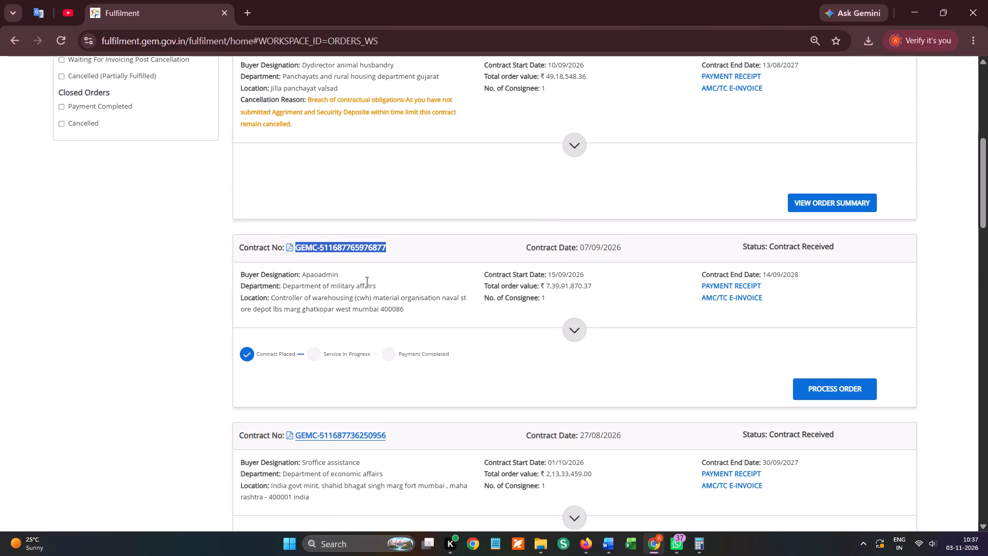
{"action": "key", "text": "alt+Tab"}
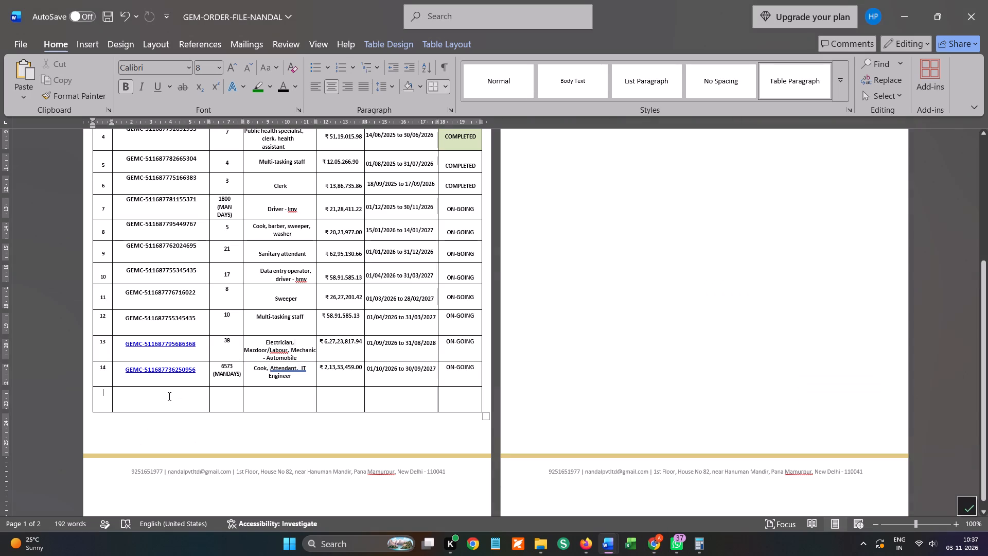
{"action": "type", "text": "15"}
{"action": "key", "text": "Tab"}
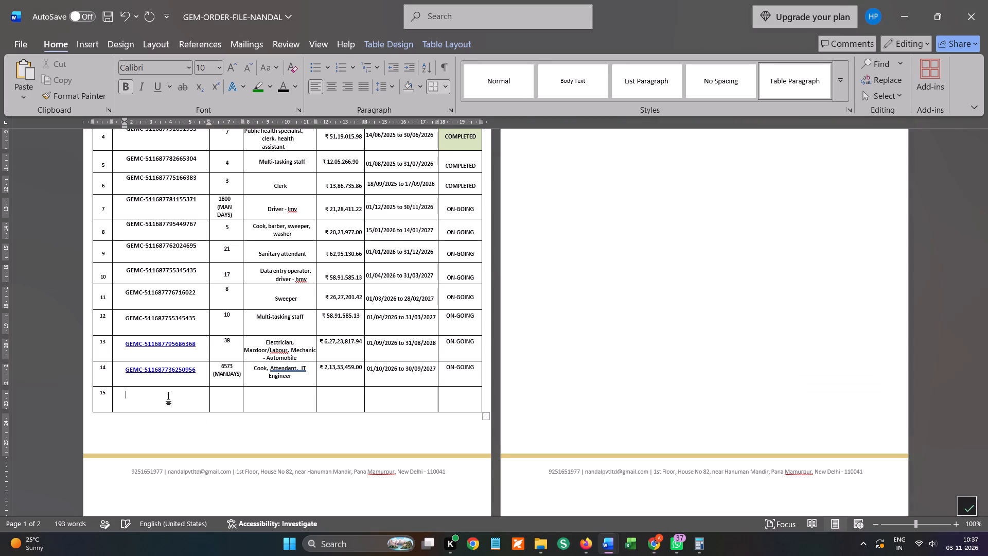
{"action": "key", "text": "ctrl+v"}
{"action": "key", "text": "alt+Tab"}
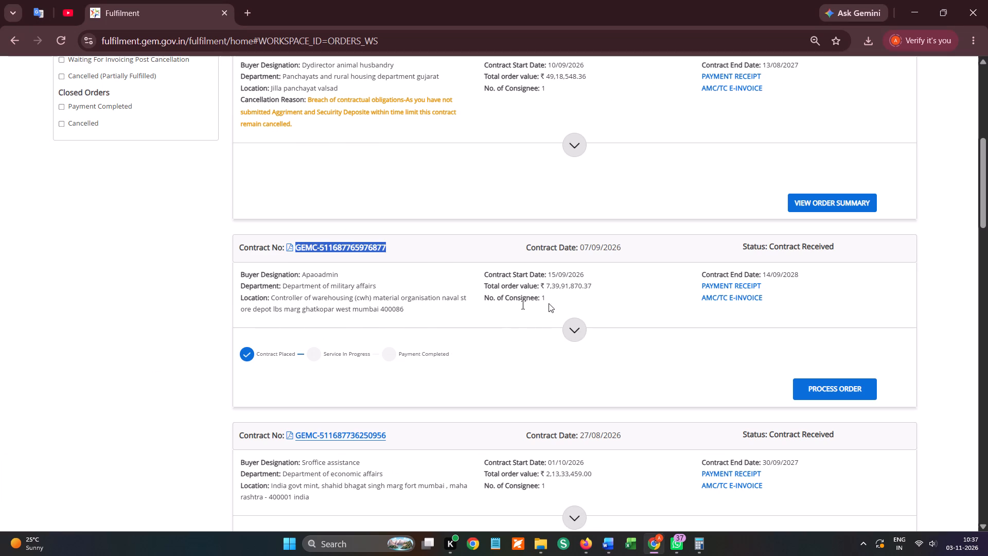
{"action": "left_click_drag", "start_coordinate": [541, 286], "coordinate": [594, 287]}
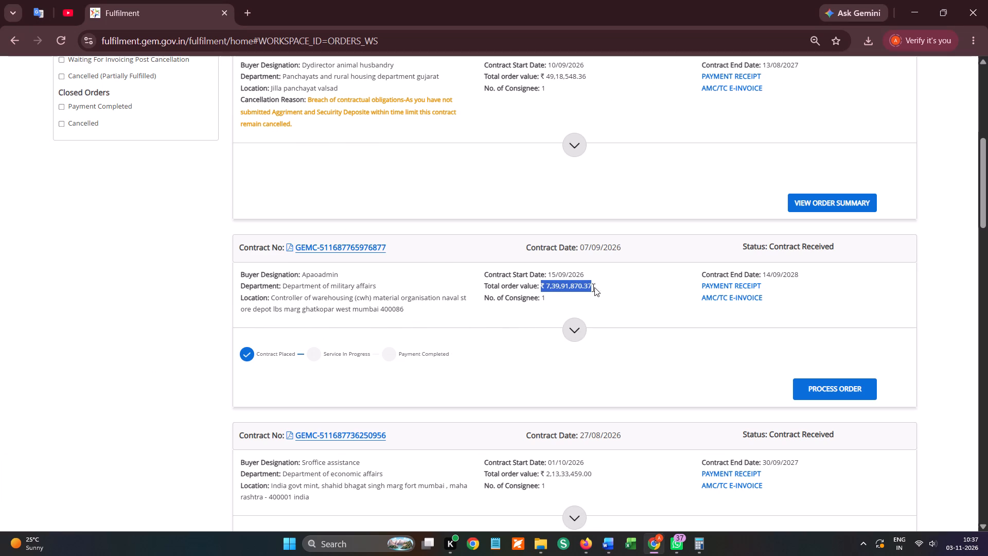
{"action": "left_click_drag", "start_coordinate": [594, 287], "coordinate": [599, 287]}
{"action": "key", "text": "ctrl+c"}
{"action": "key", "text": "alt+Tab"}
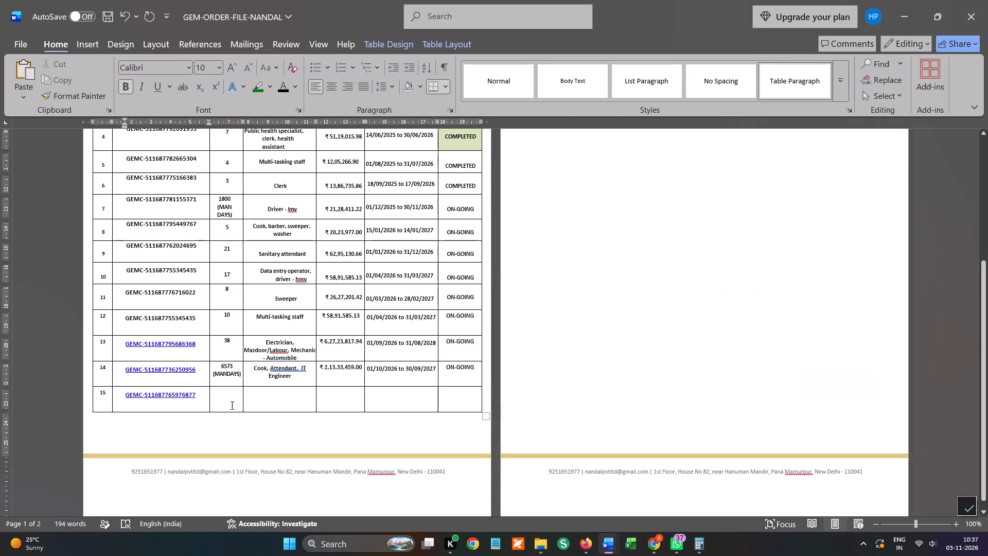
{"action": "left_click", "coordinate": [350, 393]}
{"action": "key", "text": "ctrl+v"}
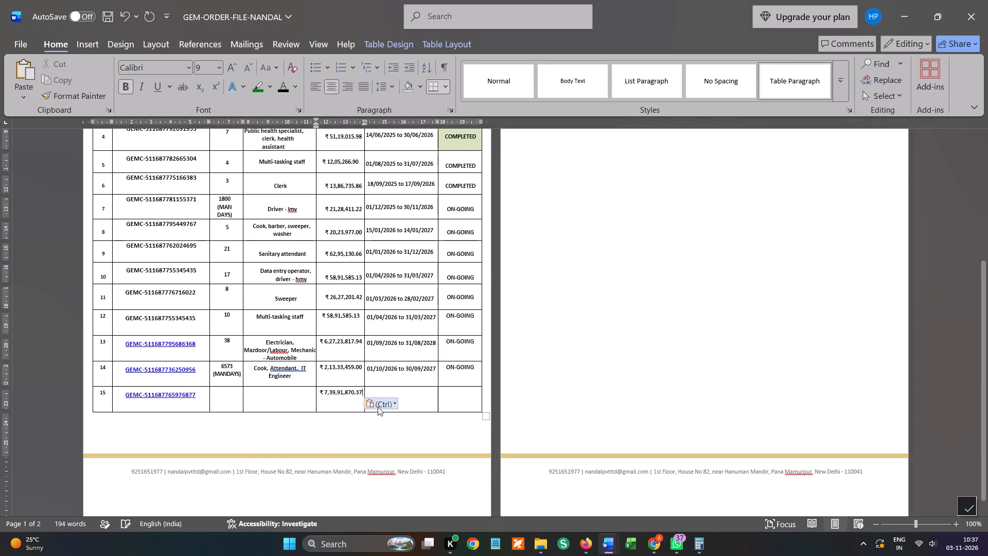
{"action": "key", "text": "alt+Tab"}
{"action": "left_click_drag", "start_coordinate": [546, 274], "coordinate": [550, 274]}
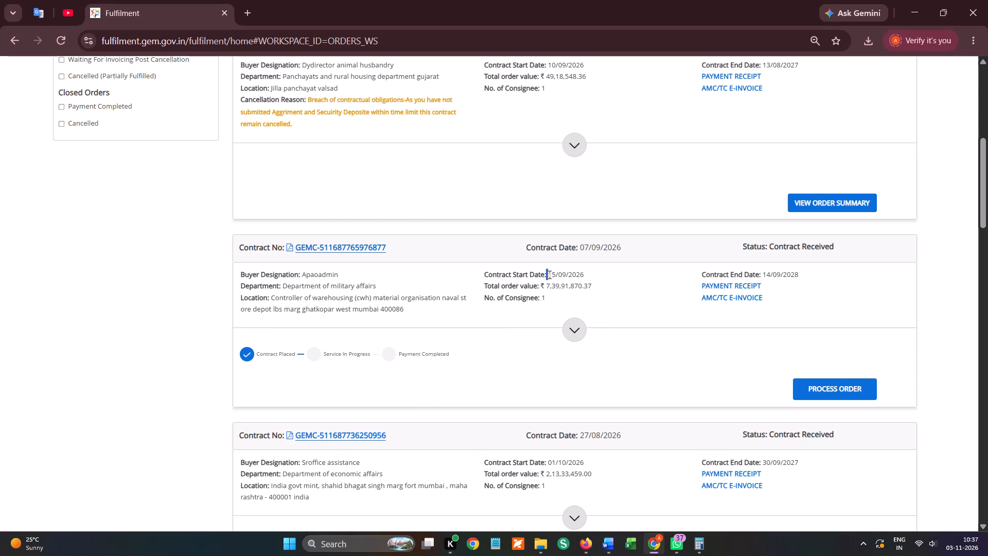
{"action": "left_click_drag", "start_coordinate": [550, 274], "coordinate": [574, 273]}
{"action": "left_click", "coordinate": [576, 274]}
{"action": "left_click_drag", "start_coordinate": [592, 276], "coordinate": [549, 277]}
{"action": "key", "text": "ctrl+c"}
{"action": "key", "text": "alt+Tab"}
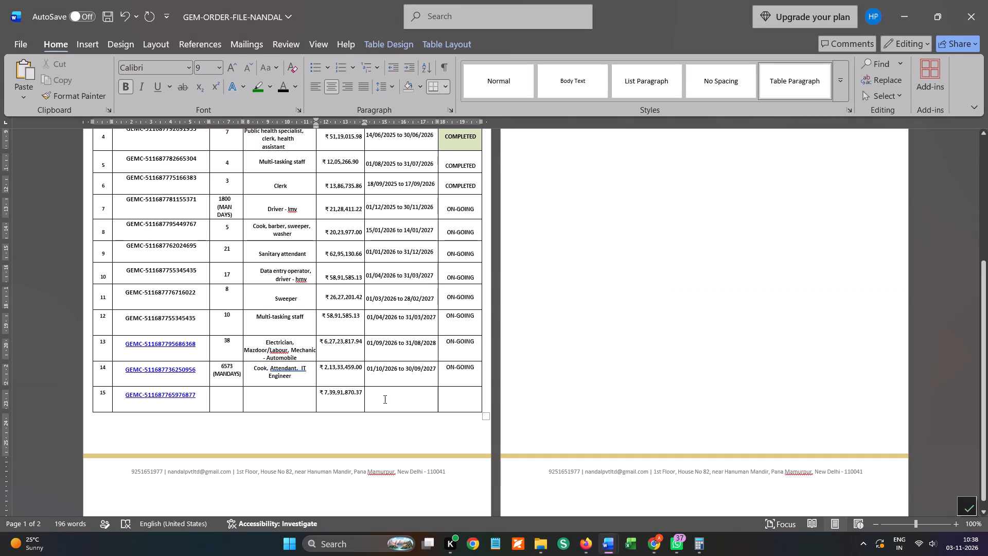
{"action": "left_click", "coordinate": [388, 395]}
{"action": "key", "text": "ctrl+v"}
Complete row 15's period in Word with lowercase "to" and the contract end date 14/09/2028 copied from the GeM page.
{"action": "key", "text": "alt+Tab"}
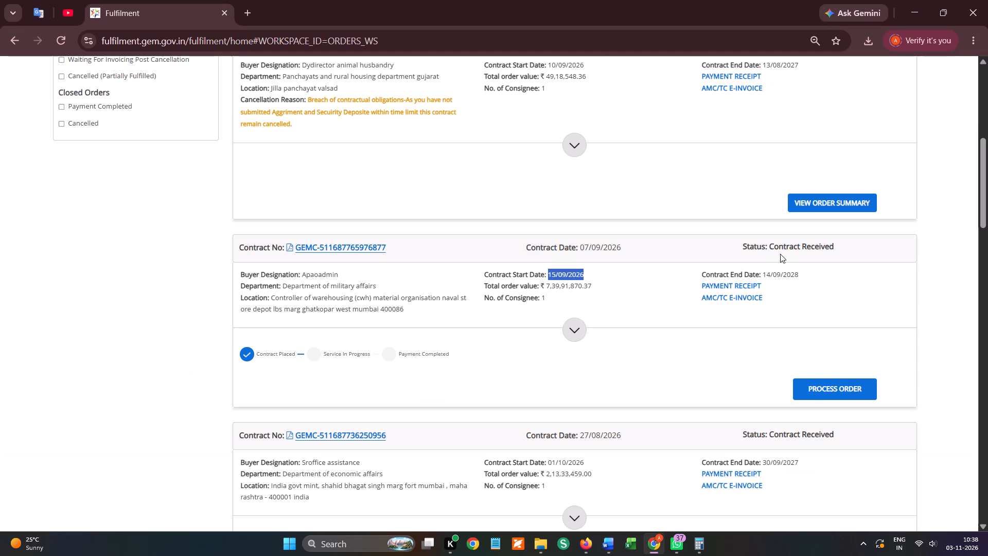
{"action": "left_click_drag", "start_coordinate": [763, 274], "coordinate": [798, 270]}
{"action": "key", "text": "ctrl+c"}
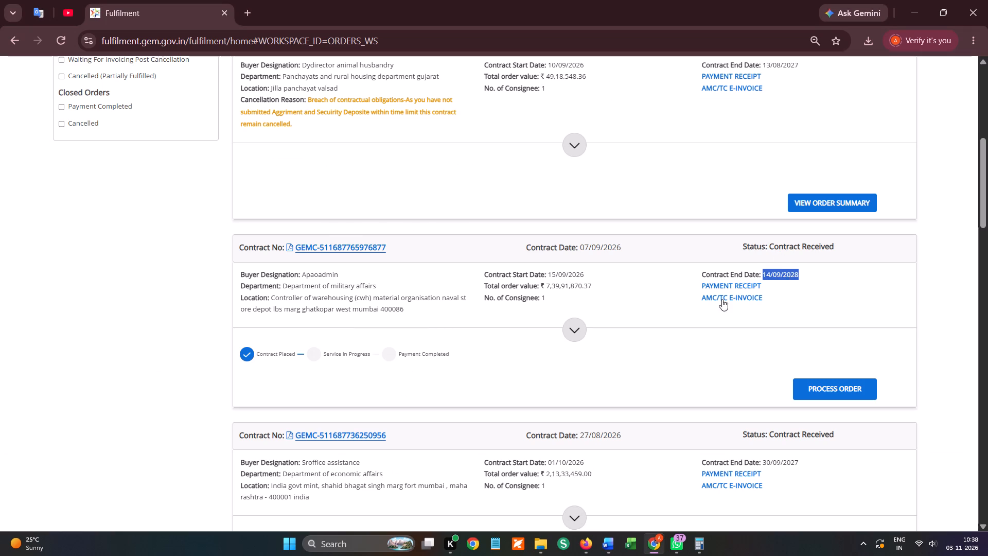
{"action": "key", "text": "alt+Tab"}
{"action": "key", "text": "space"}
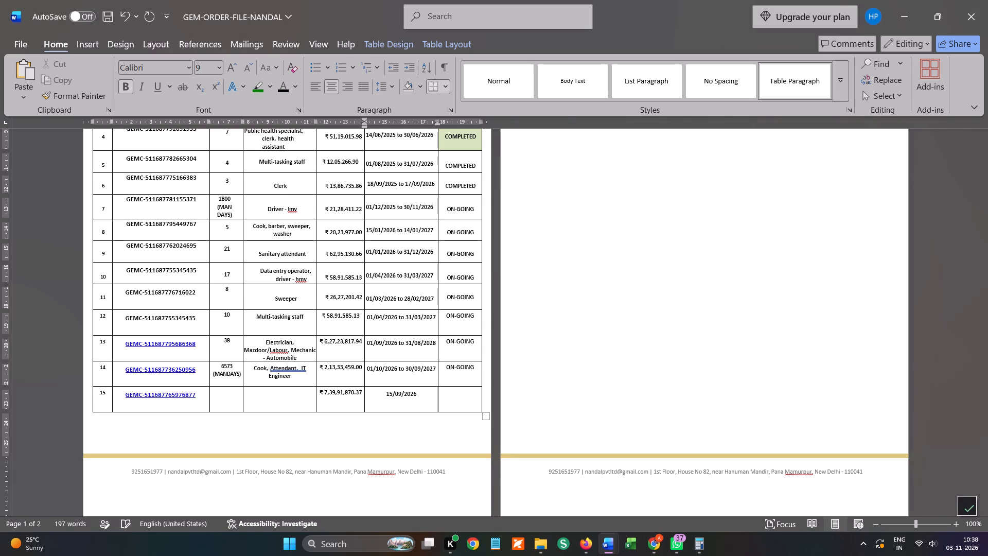
{"action": "type", "text": "TO"}
{"action": "key", "text": "BackSpace"}
{"action": "key", "text": "BackSpace"}
{"action": "key", "text": "t"}
{"action": "key", "text": "BackSpace"}
{"action": "type", "text": "to"}
{"action": "key", "text": "space"}
{"action": "key", "text": "ctrl+v"}
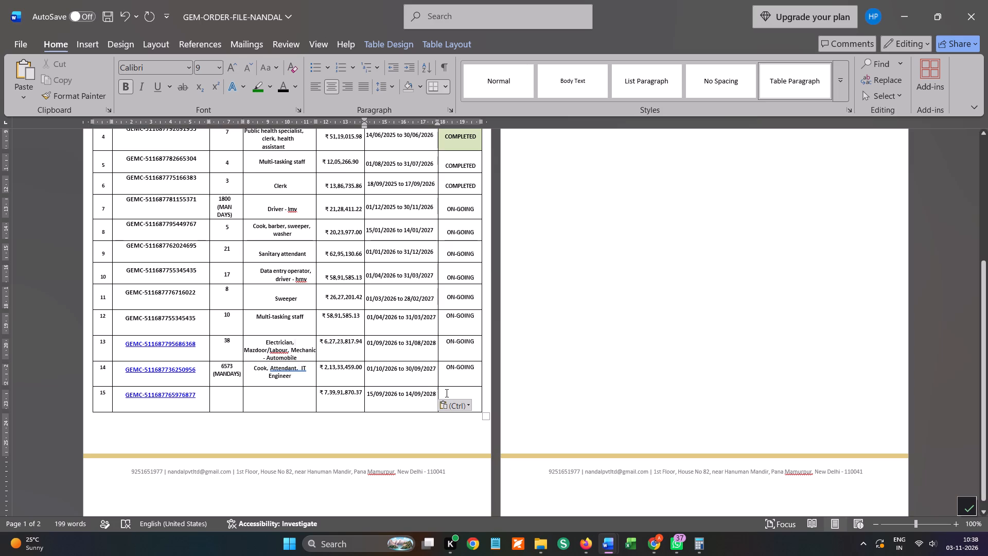
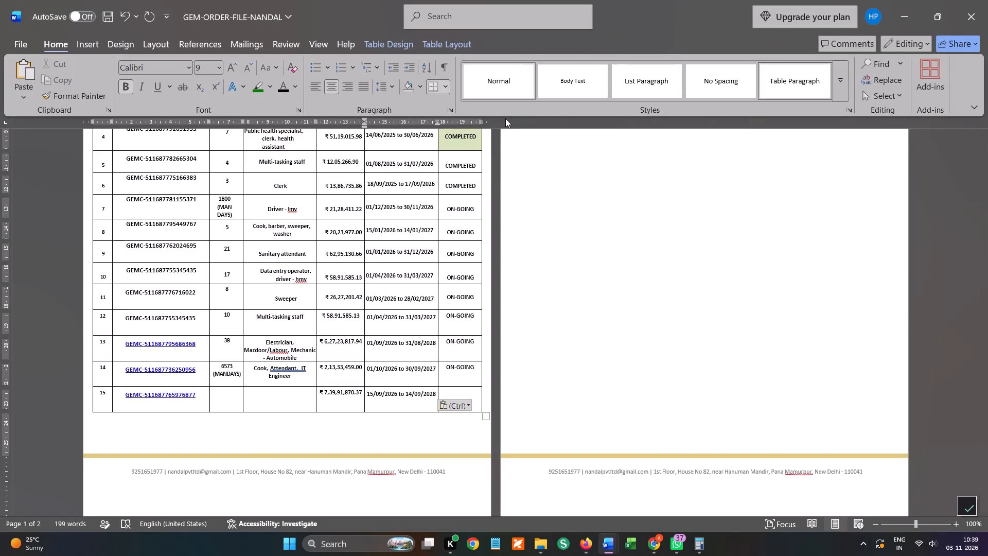
Copy the status ON-GOING from row 14 into row 15's status cell in the Word table.
{"action": "key", "text": "alt+Tab"}
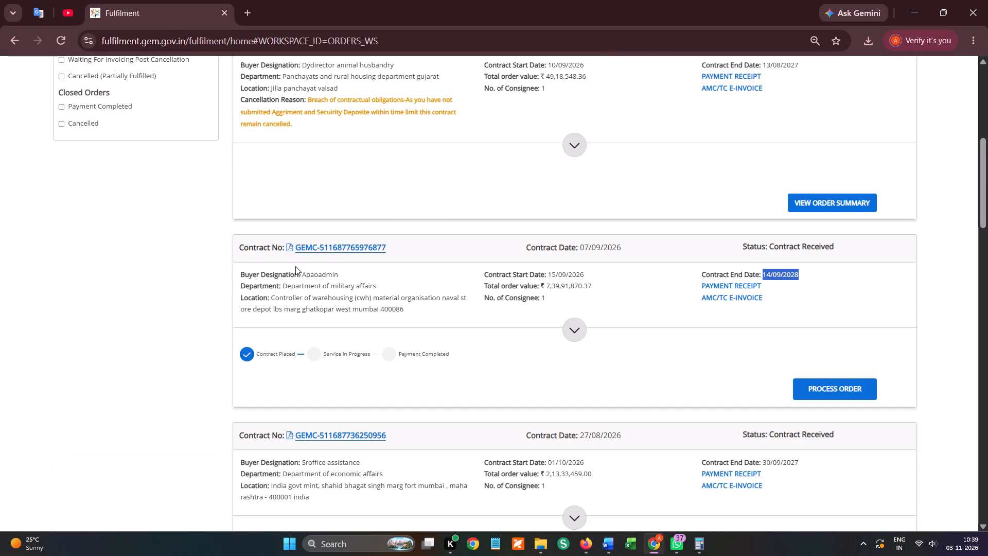
{"action": "key", "text": "alt+Tab"}
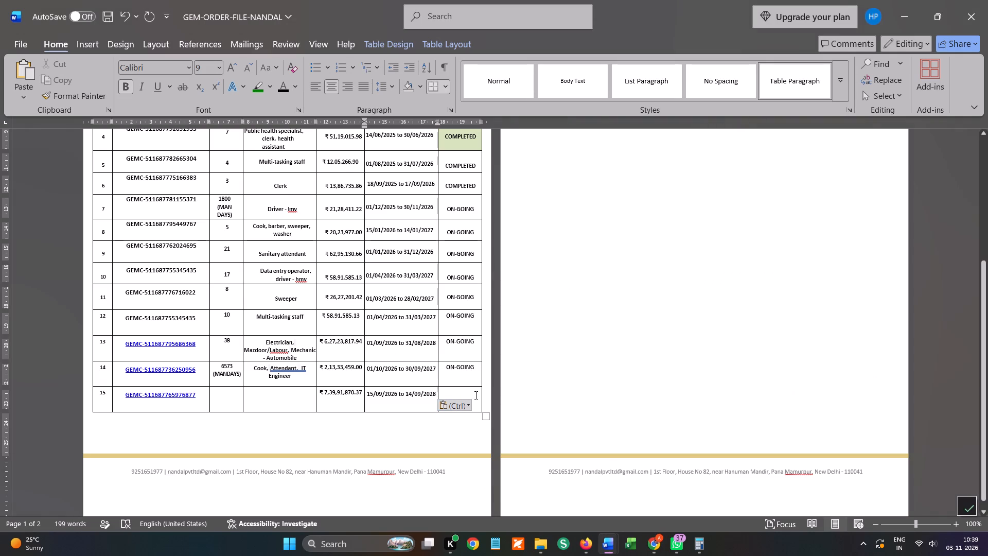
{"action": "left_click", "coordinate": [466, 394]}
{"action": "left_click_drag", "start_coordinate": [448, 369], "coordinate": [478, 368]}
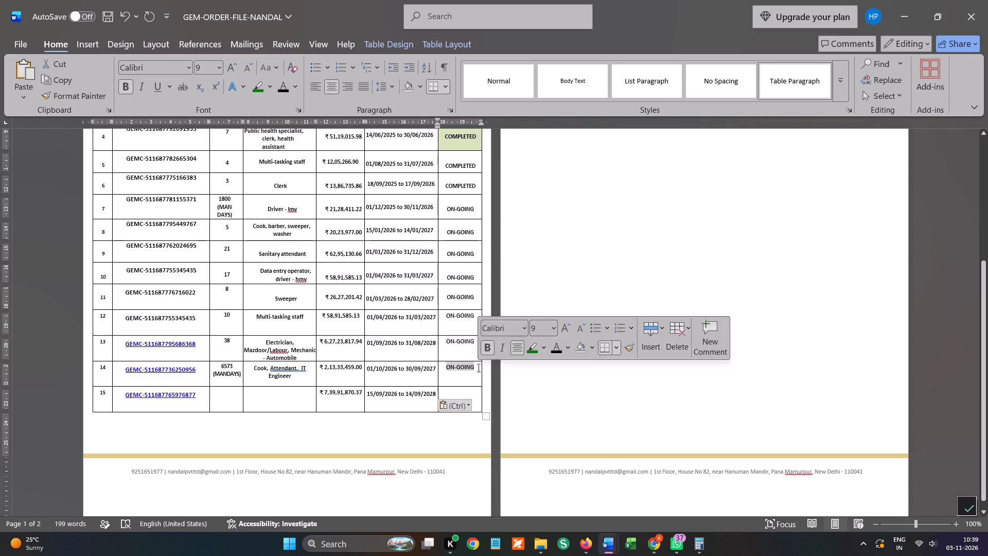
{"action": "key", "text": "ctrl+c"}
{"action": "left_click", "coordinate": [455, 393]}
{"action": "key", "text": "ctrl+v"}
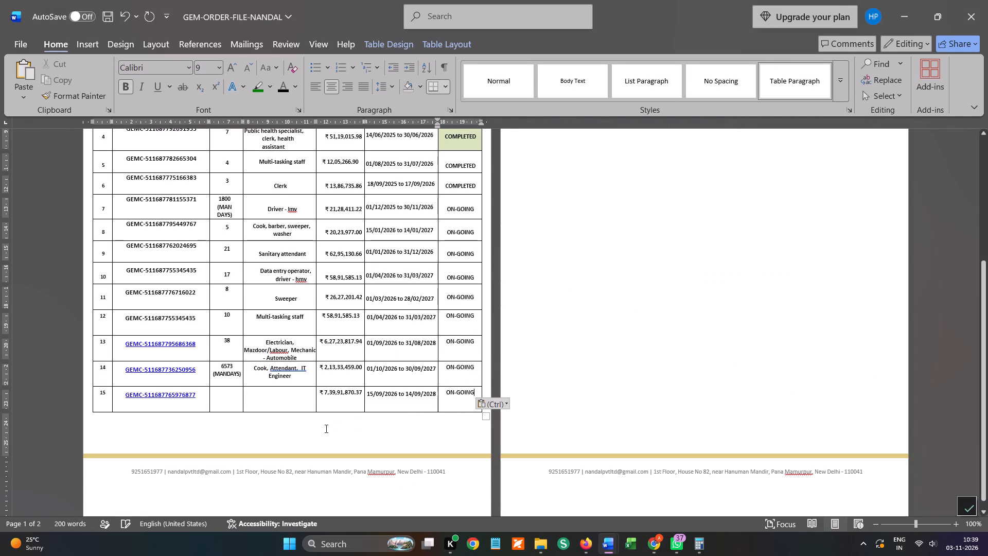
{"action": "scroll", "coordinate": [325, 428], "scroll_direction": "up", "scroll_amount": 4}
{"action": "scroll", "coordinate": [332, 427], "scroll_direction": "down", "scroll_amount": 5}
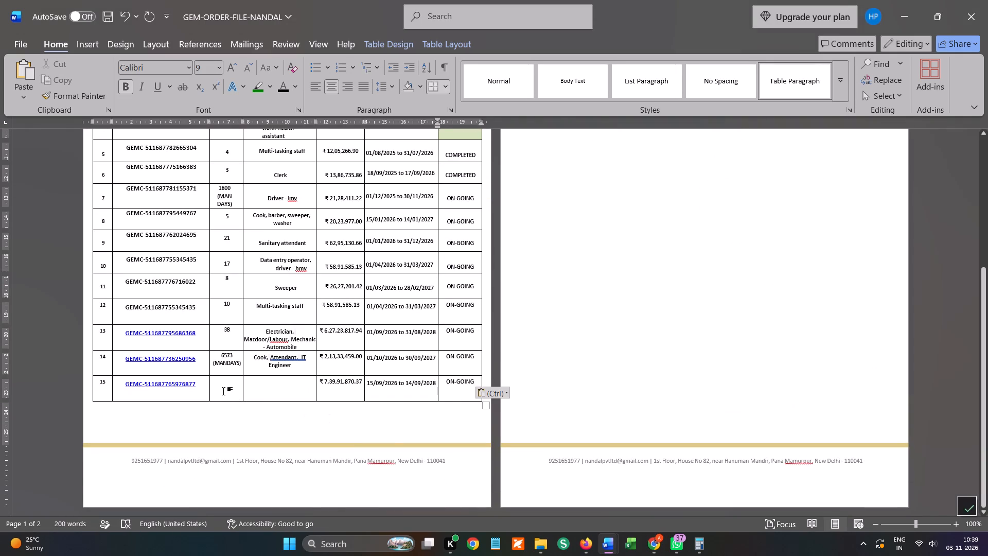
{"action": "left_click", "coordinate": [223, 390]}
{"action": "key", "text": "alt+Tab"}
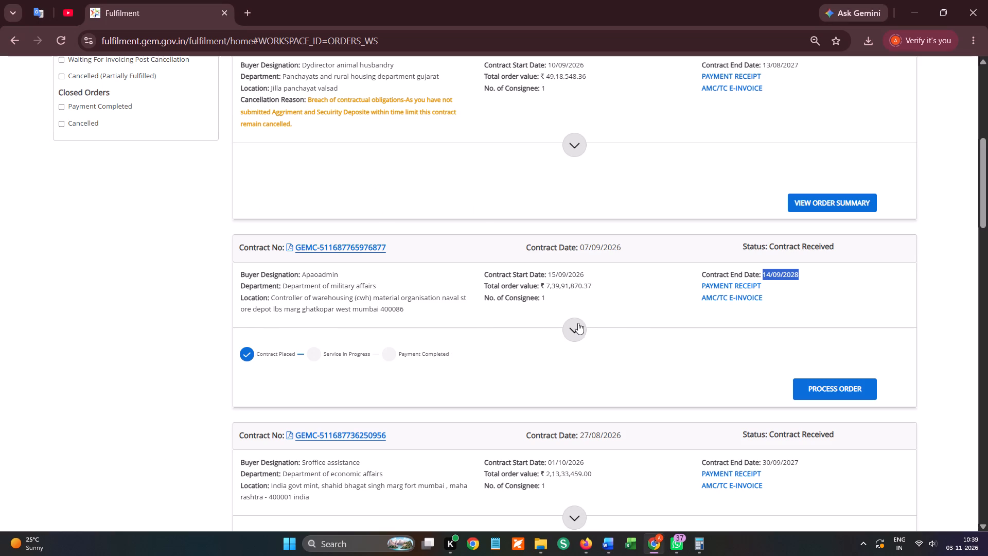
{"action": "left_click", "coordinate": [621, 309]}
{"action": "key", "text": "alt+Tab"}
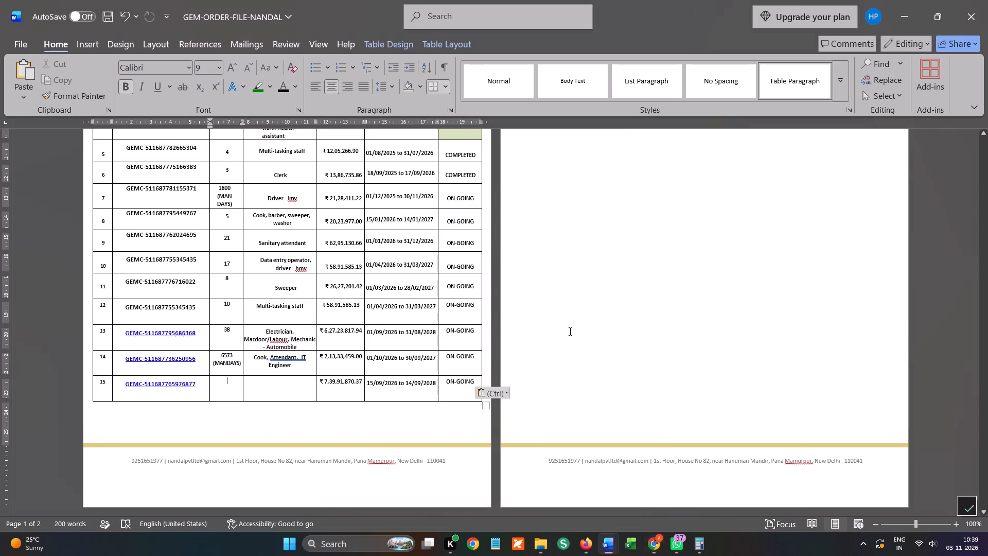
{"action": "key", "text": "alt+Tab"}
{"action": "left_click", "coordinate": [570, 330]}
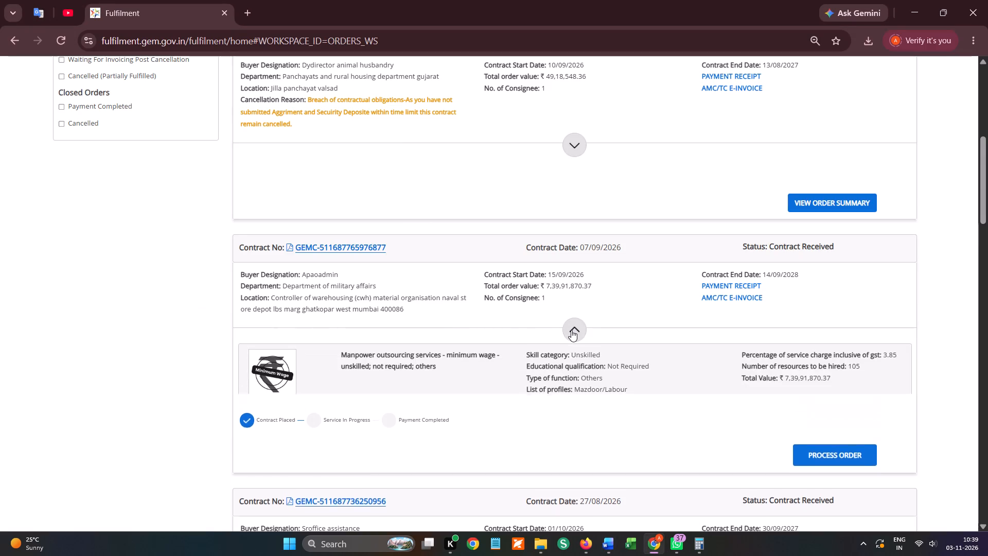
{"action": "key", "text": "alt+Tab"}
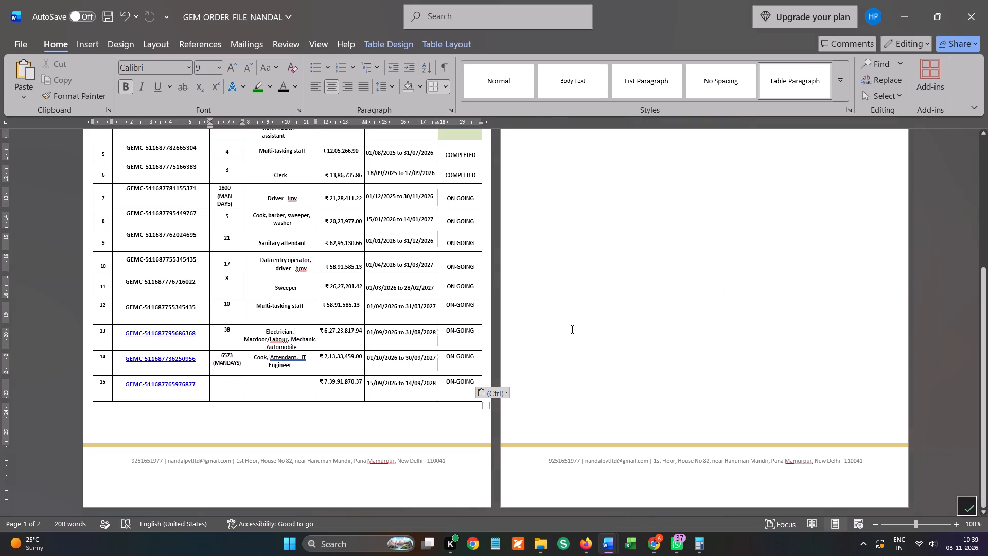
{"action": "key", "text": "alt+Tab"}
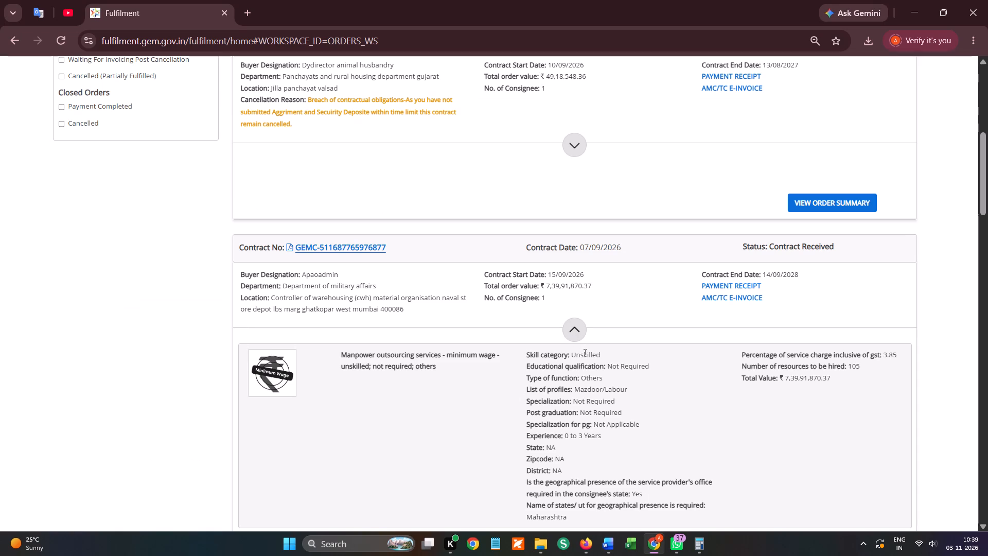
{"action": "left_click_drag", "start_coordinate": [577, 389], "coordinate": [601, 389]}
{"action": "left_click_drag", "start_coordinate": [601, 389], "coordinate": [628, 388]}
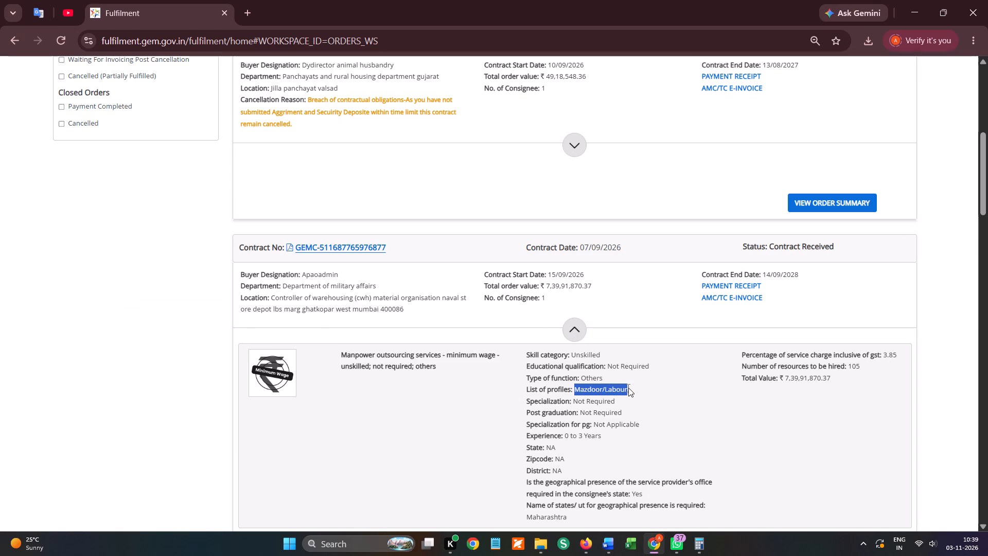
{"action": "key", "text": "ctrl+c"}
{"action": "key", "text": "ctrl+c"}
{"action": "key", "text": "ctrl+c"}
{"action": "key", "text": "alt+Tab"}
{"action": "key", "text": "ctrl+v"}
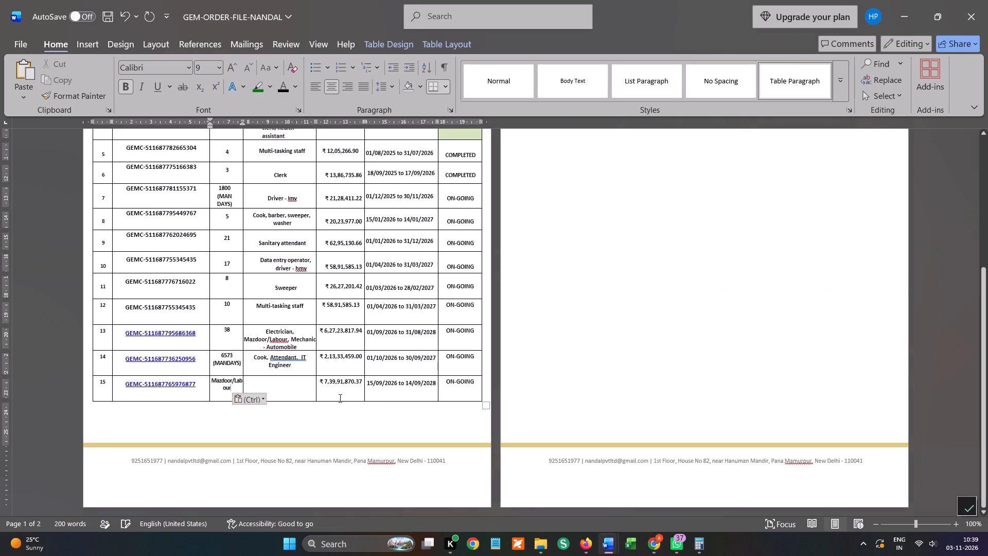
{"action": "key", "text": "ctrl+z"}
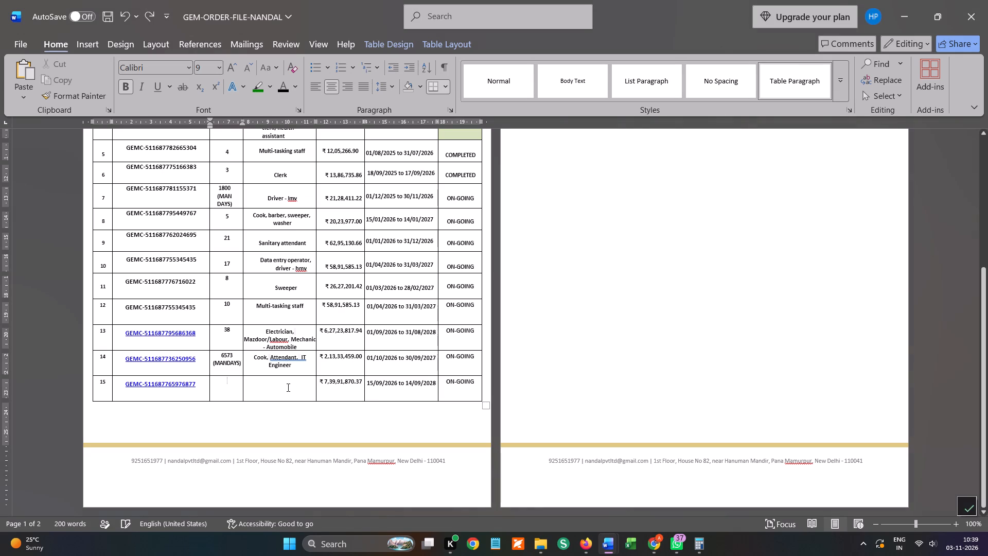
{"action": "left_click", "coordinate": [287, 387]}
{"action": "key", "text": "ctrl+v"}
Copy the number of resources to be hired, 105, from the GeM contract details into row 15's manpower count cell in Word.
{"action": "key", "text": "alt+Tab"}
{"action": "scroll", "coordinate": [652, 374], "scroll_direction": "down", "scroll_amount": 1}
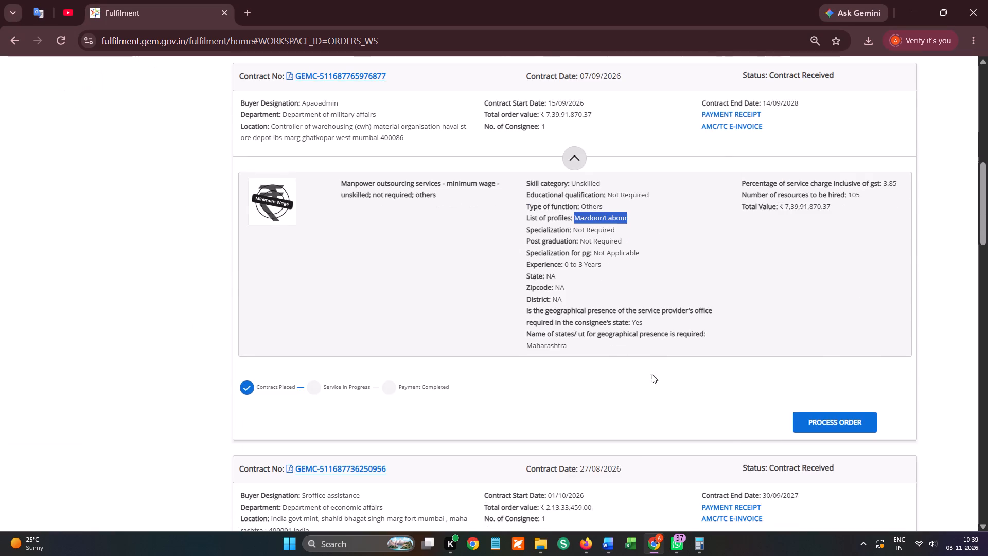
{"action": "scroll", "coordinate": [615, 352], "scroll_direction": "down", "scroll_amount": 1}
{"action": "scroll", "coordinate": [619, 342], "scroll_direction": "up", "scroll_amount": 1}
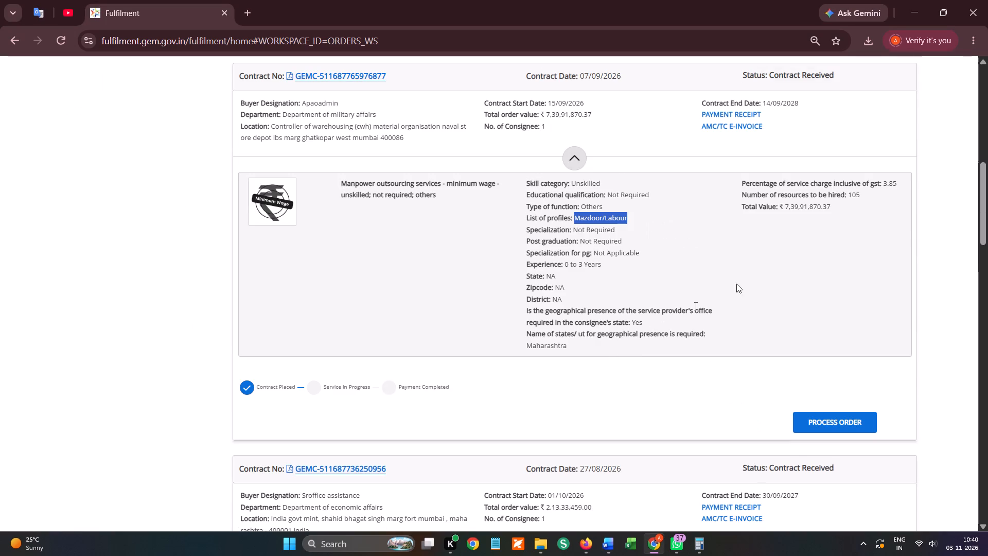
{"action": "double_click", "coordinate": [854, 193]}
{"action": "key", "text": "ctrl+c"}
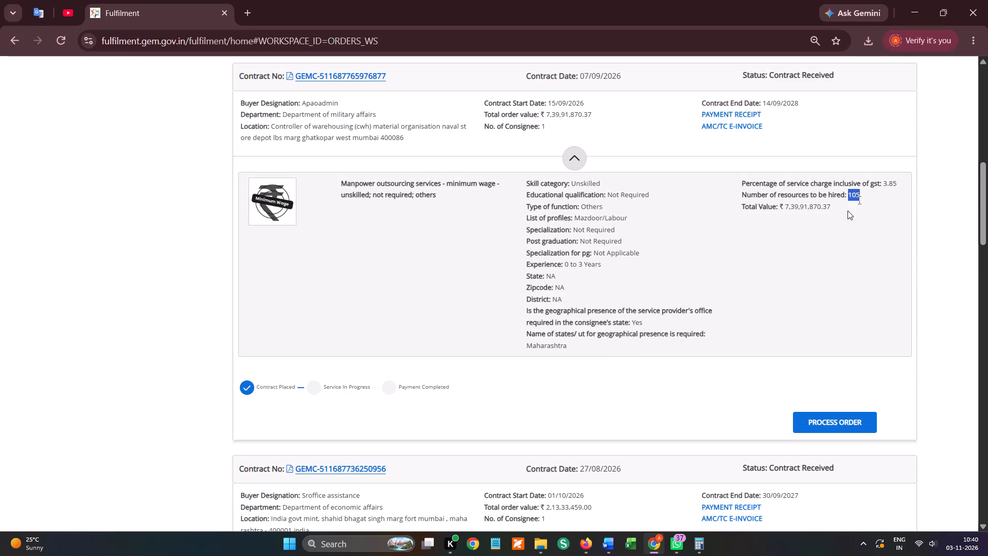
{"action": "key", "text": "alt+Tab"}
{"action": "left_click", "coordinate": [225, 386]}
{"action": "key", "text": "ctrl+v"}
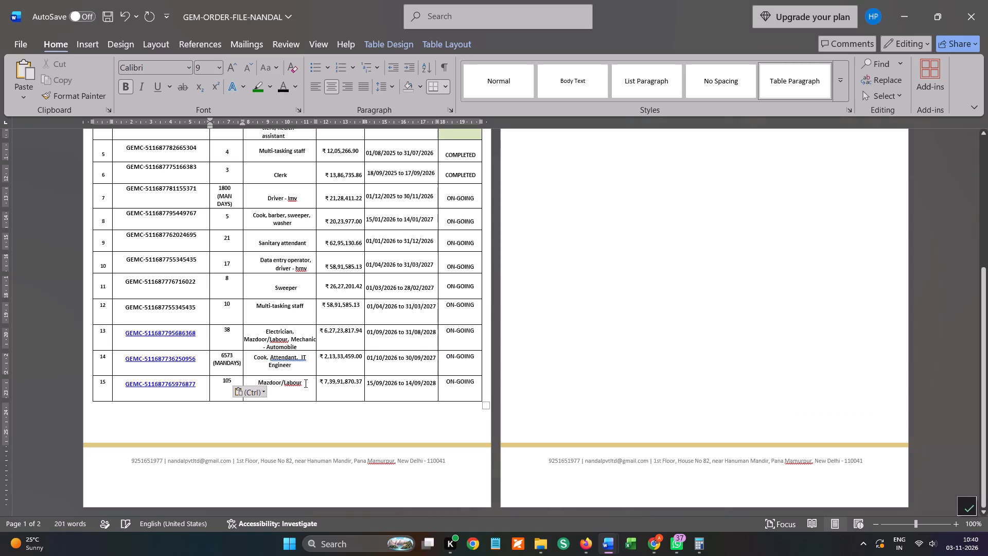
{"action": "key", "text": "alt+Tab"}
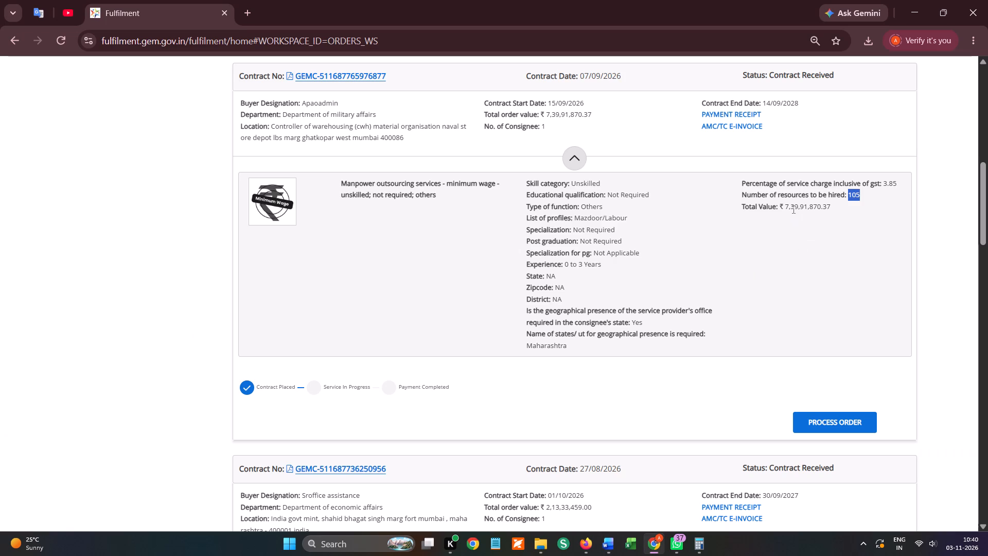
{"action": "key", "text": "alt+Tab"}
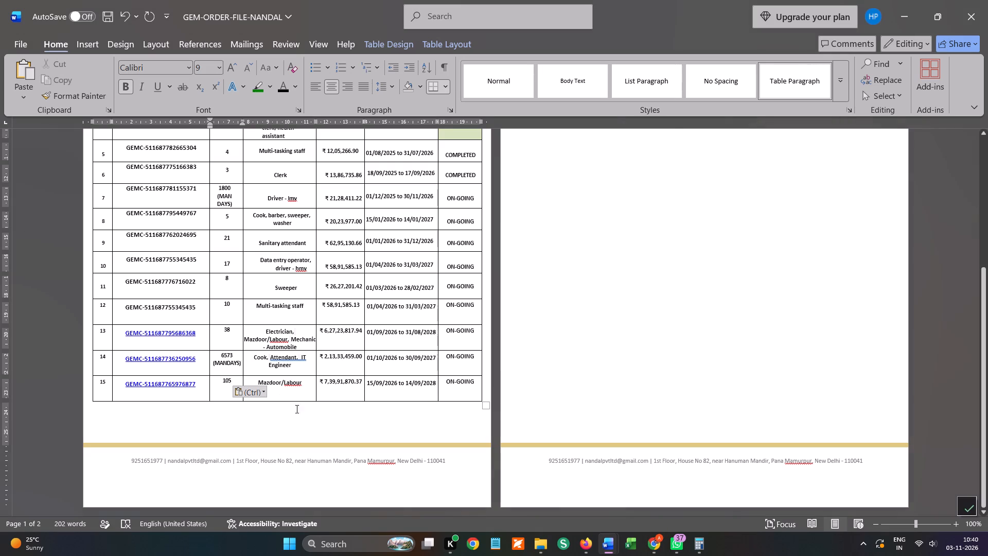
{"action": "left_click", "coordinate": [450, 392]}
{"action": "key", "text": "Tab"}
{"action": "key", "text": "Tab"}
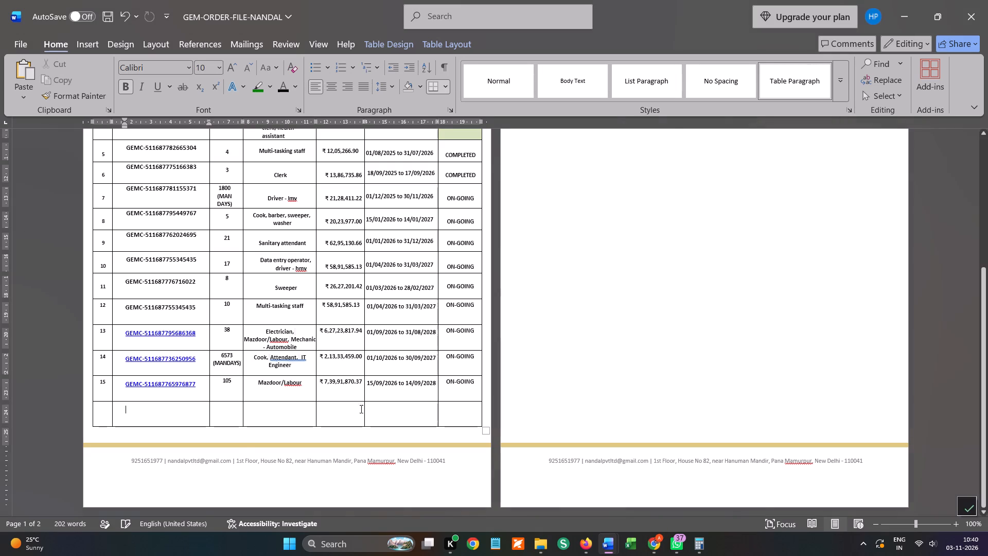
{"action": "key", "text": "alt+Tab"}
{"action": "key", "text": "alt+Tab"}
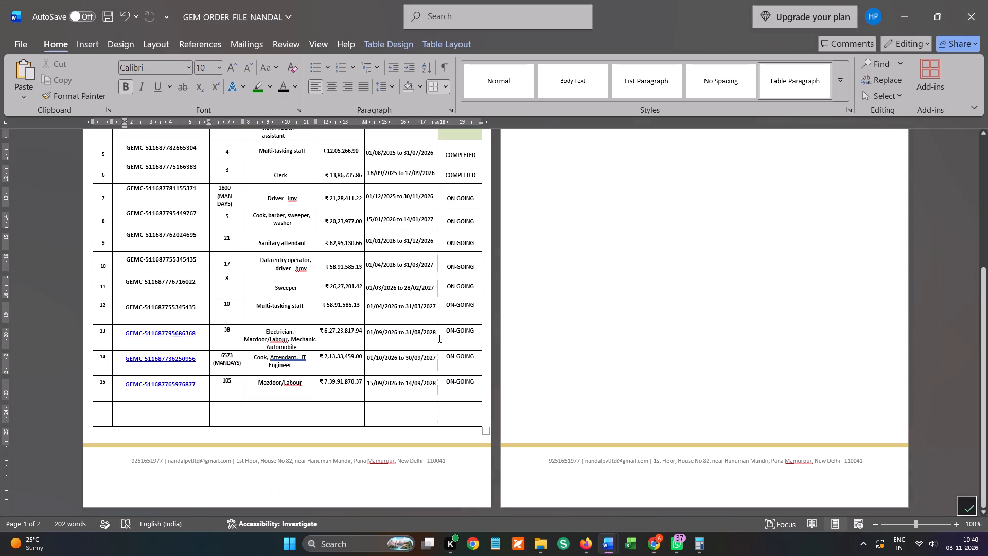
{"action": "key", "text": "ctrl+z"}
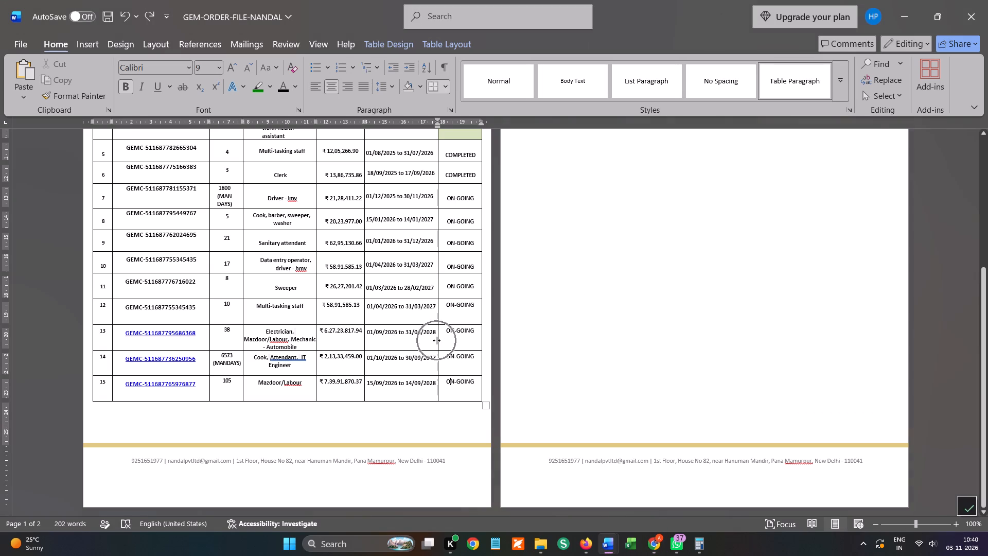
Add a new row below row 15 in the Word table and number it 16.
{"action": "key", "text": "Tab"}
{"action": "type", "text": "16"}
{"action": "key", "text": "alt+Tab"}
{"action": "key", "text": "alt+Tab"}
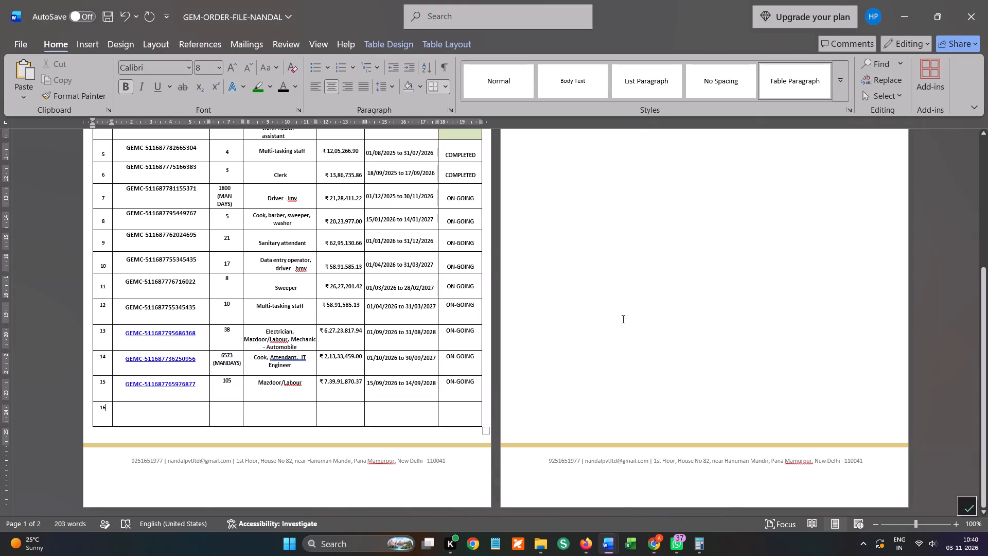
{"action": "key", "text": "Tab"}
{"action": "key", "text": "alt+Tab"}
{"action": "scroll", "coordinate": [611, 269], "scroll_direction": "up", "scroll_amount": 1}
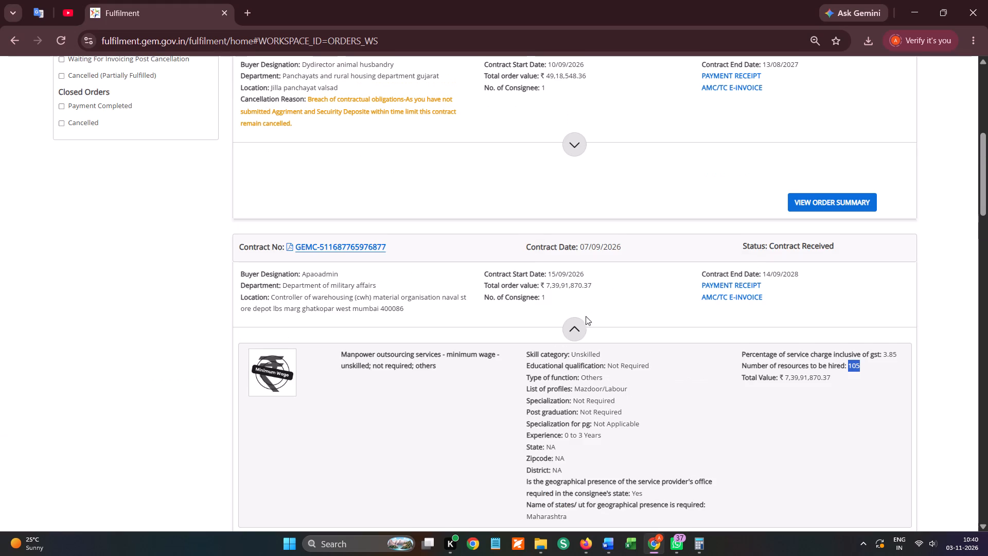
{"action": "left_click", "coordinate": [576, 326]}
{"action": "scroll", "coordinate": [575, 326], "scroll_direction": "up", "scroll_amount": 1}
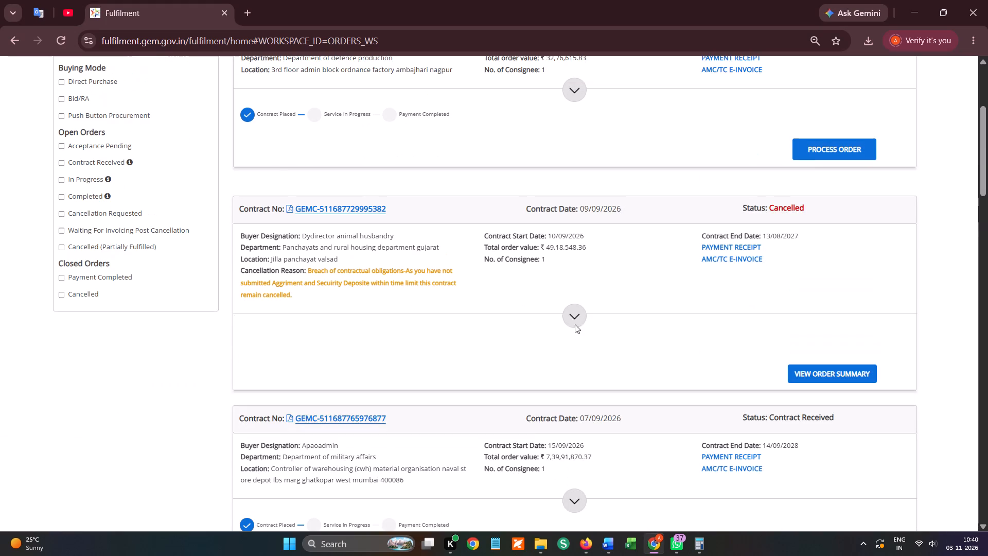
{"action": "scroll", "coordinate": [575, 314], "scroll_direction": "up", "scroll_amount": 1}
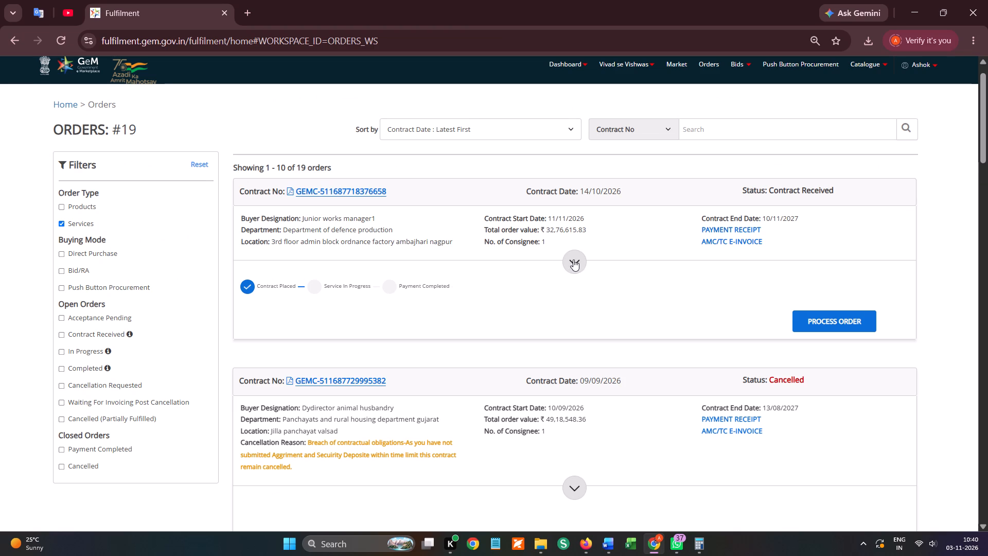
{"action": "left_click", "coordinate": [571, 264]}
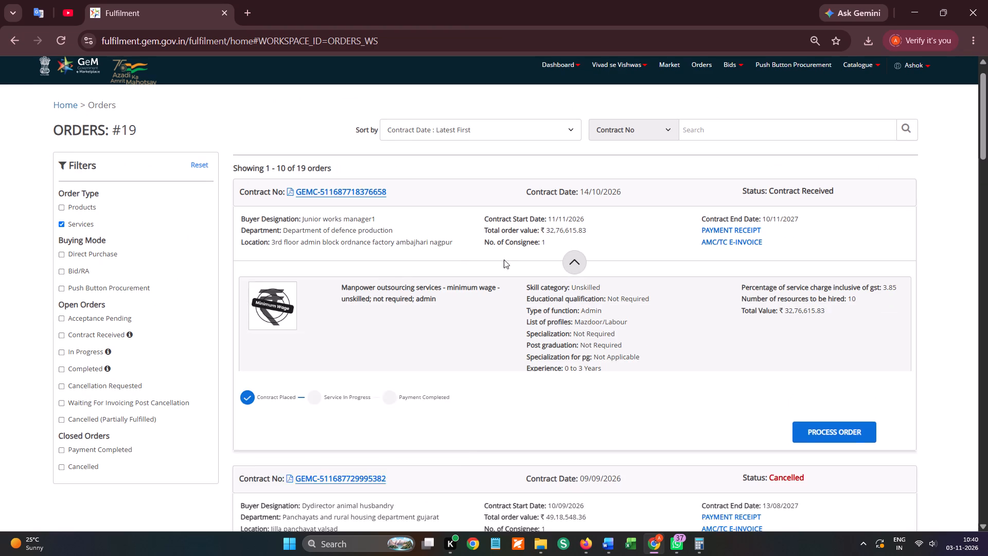
{"action": "left_click_drag", "start_coordinate": [394, 194], "coordinate": [305, 197]}
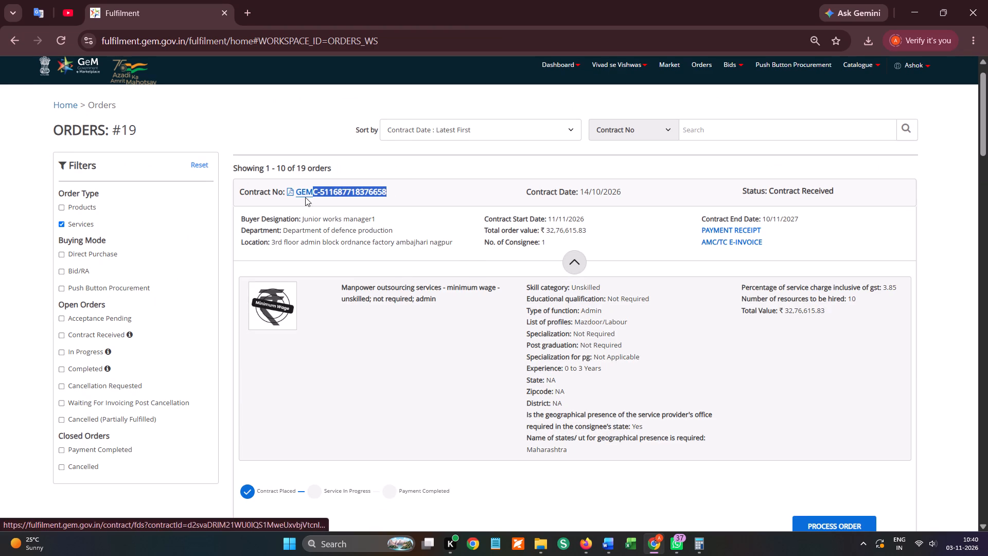
{"action": "left_click_drag", "start_coordinate": [305, 197], "coordinate": [296, 198]}
{"action": "key", "text": "ctrl+c"}
{"action": "key", "text": "alt+Tab"}
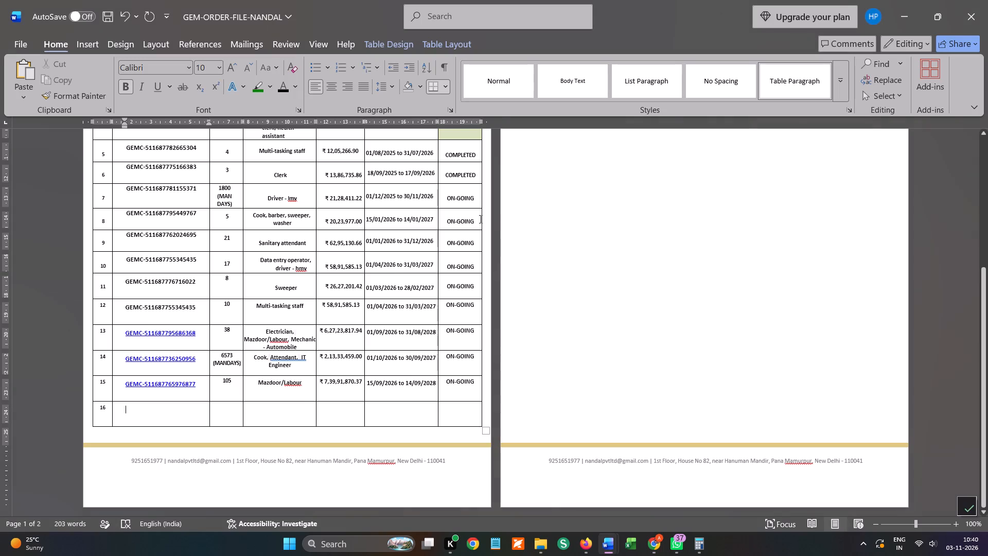
{"action": "key", "text": "ctrl+v"}
Return to the GeM orders page in Chrome and answer No to the session timeout message.
{"action": "key", "text": "alt+Tab"}
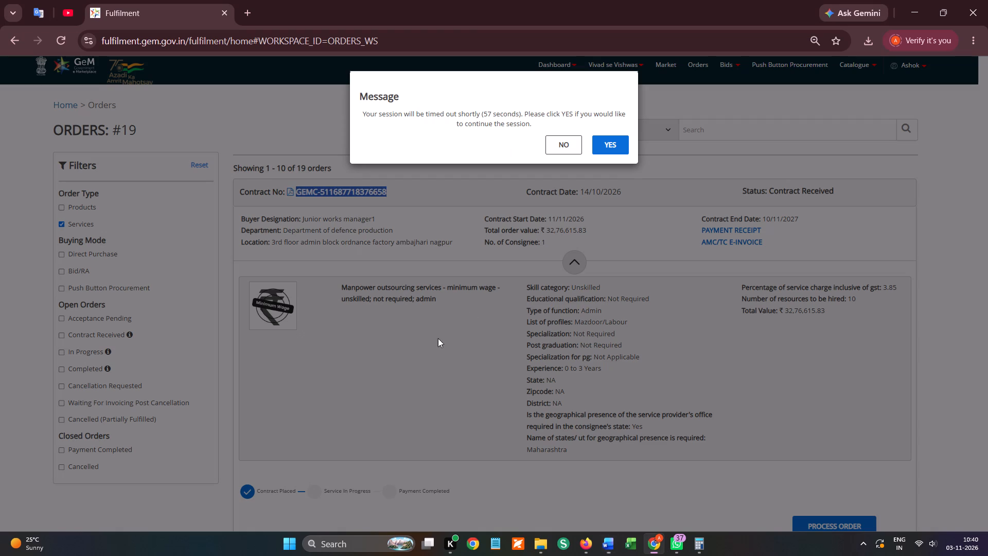
{"action": "left_click", "coordinate": [559, 145]}
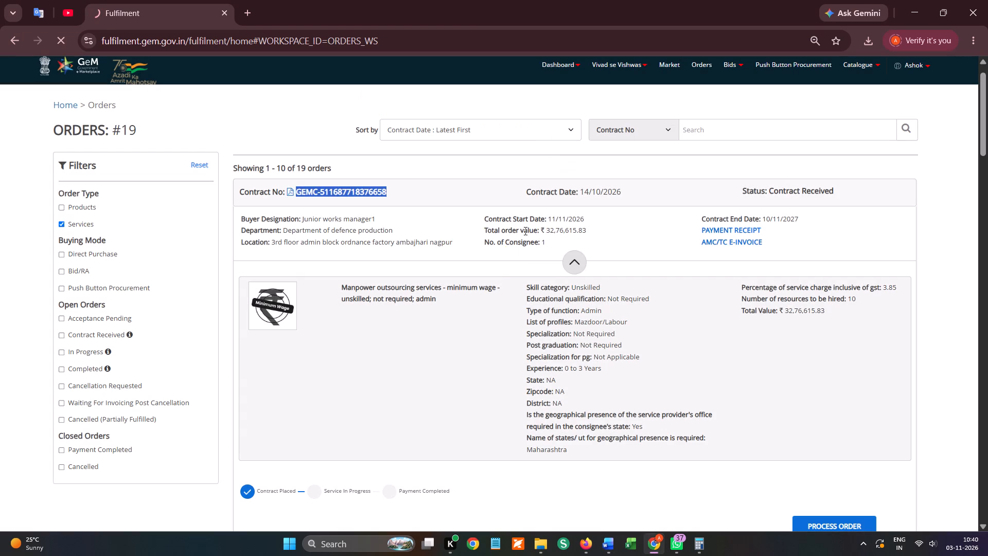
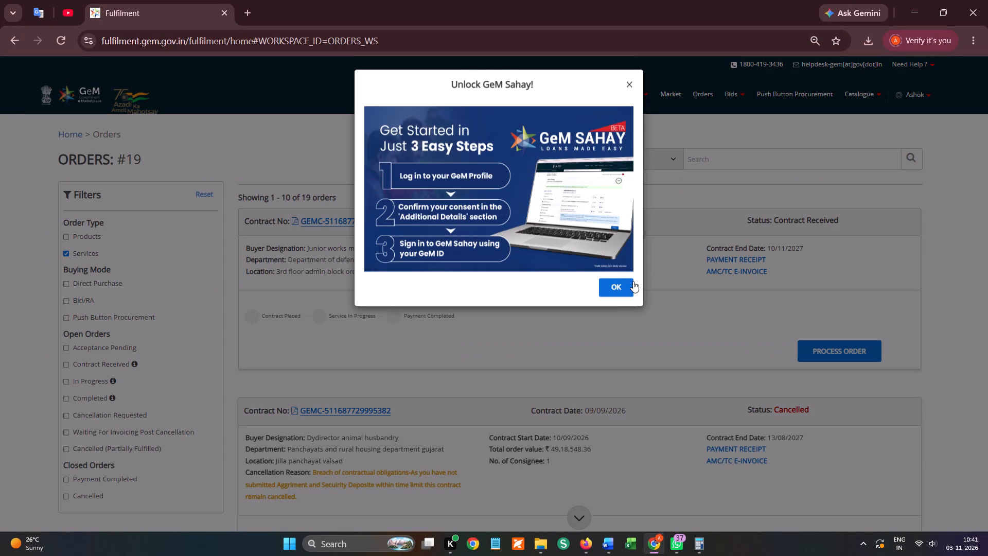
{"action": "left_click", "coordinate": [635, 86]}
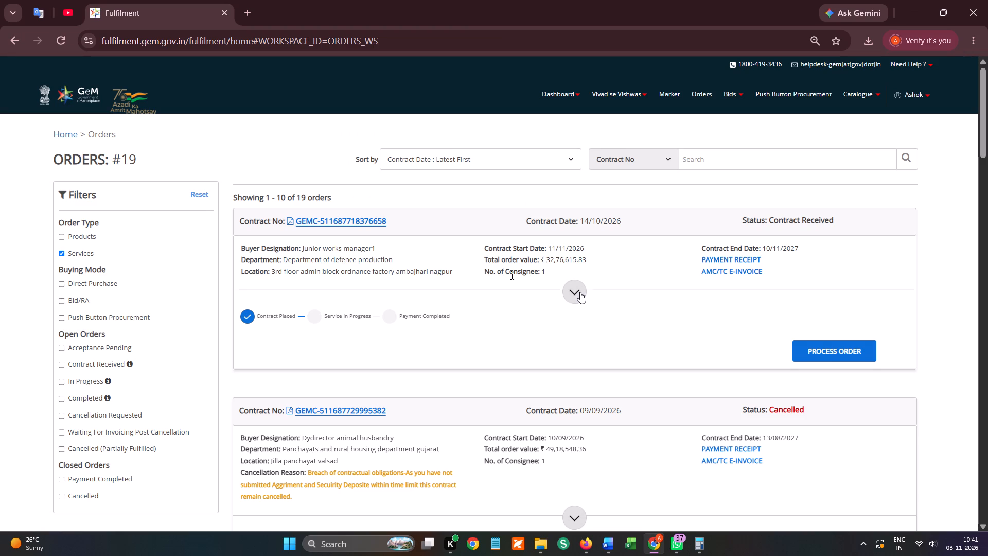
{"action": "left_click", "coordinate": [580, 291]}
Copy the number of resources to be hired, 10, from the GeM order into row 16's QTY cell in Word.
{"action": "key", "text": "alt+Tab"}
{"action": "key", "text": "alt+Tab"}
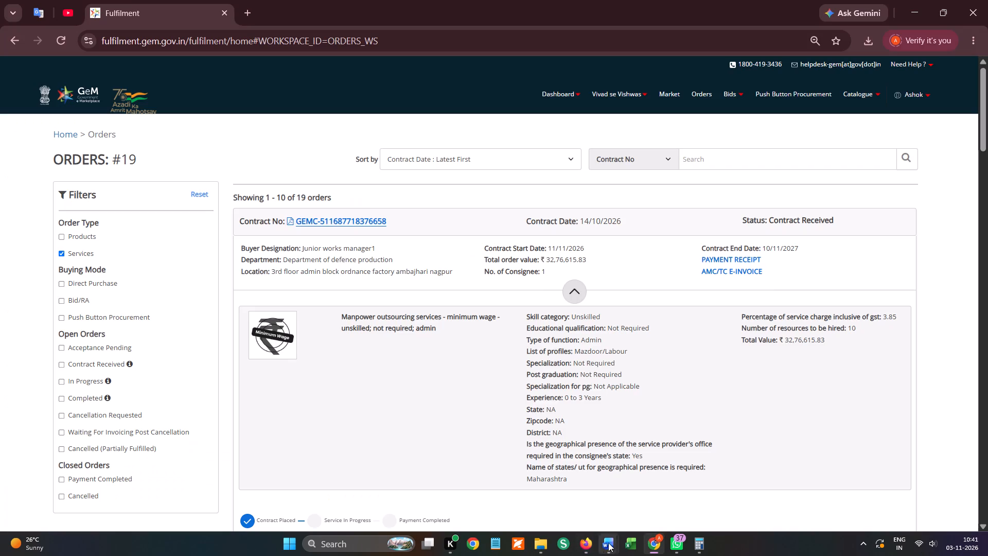
{"action": "left_click", "coordinate": [605, 541]}
{"action": "left_click", "coordinate": [699, 502]}
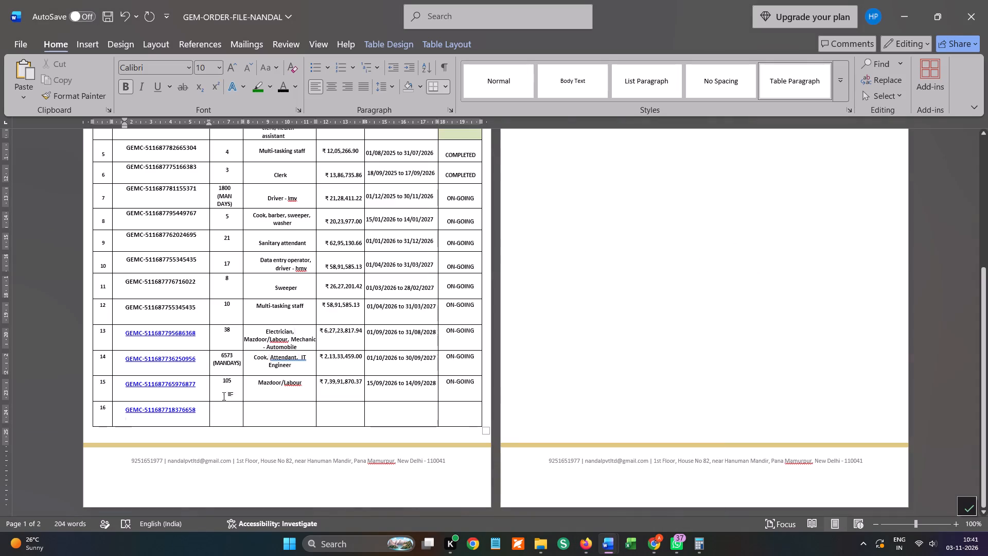
{"action": "left_click", "coordinate": [239, 411]}
{"action": "key", "text": "alt+Tab"}
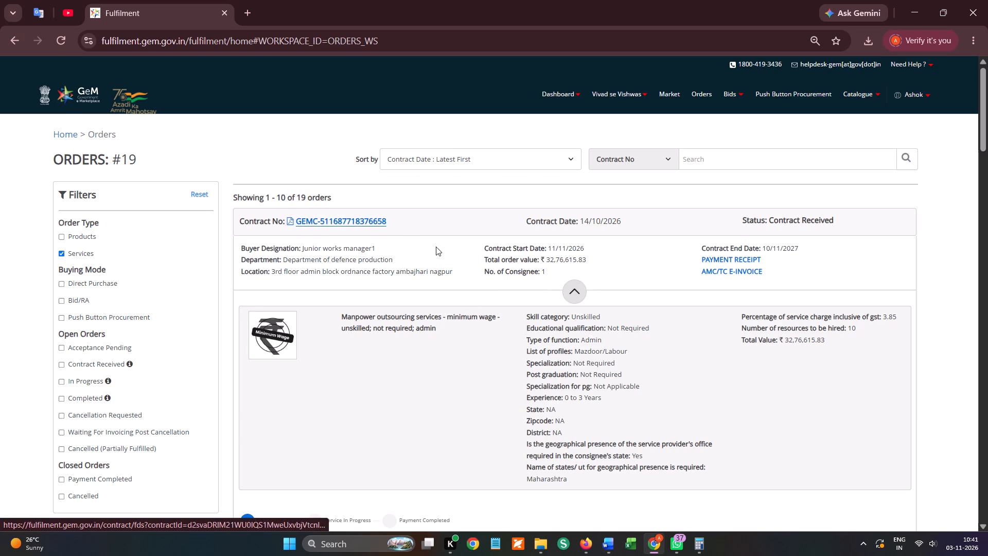
{"action": "key", "text": "alt+Tab"}
{"action": "key", "text": "alt+Tab"}
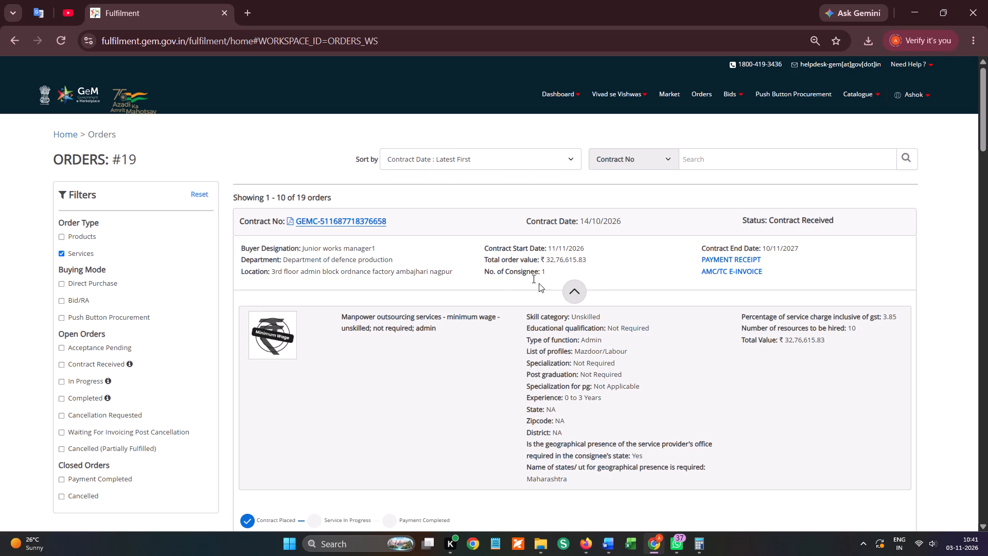
{"action": "scroll", "coordinate": [628, 399], "scroll_direction": "down", "scroll_amount": 1}
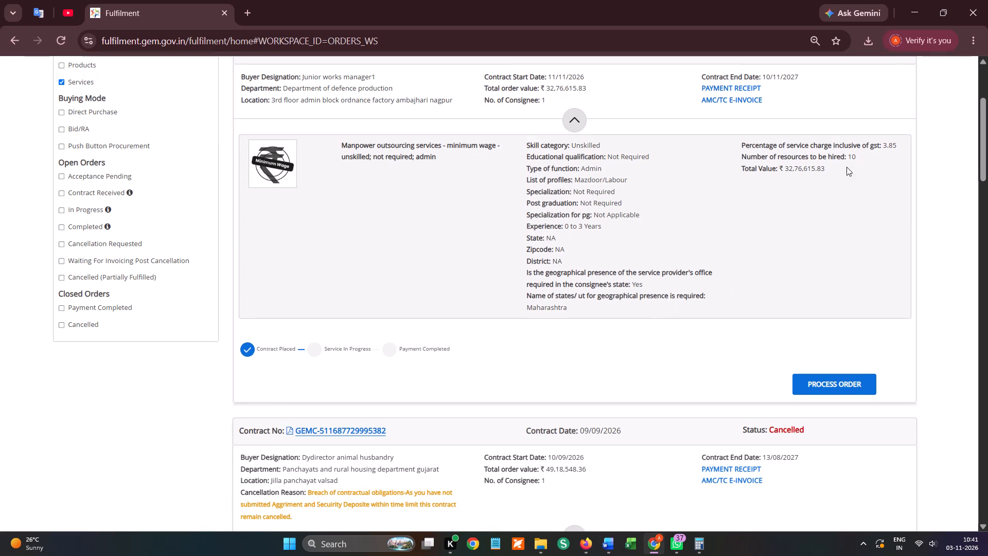
{"action": "double_click", "coordinate": [852, 157]}
{"action": "key", "text": "ctrl+c"}
{"action": "key", "text": "alt+Tab"}
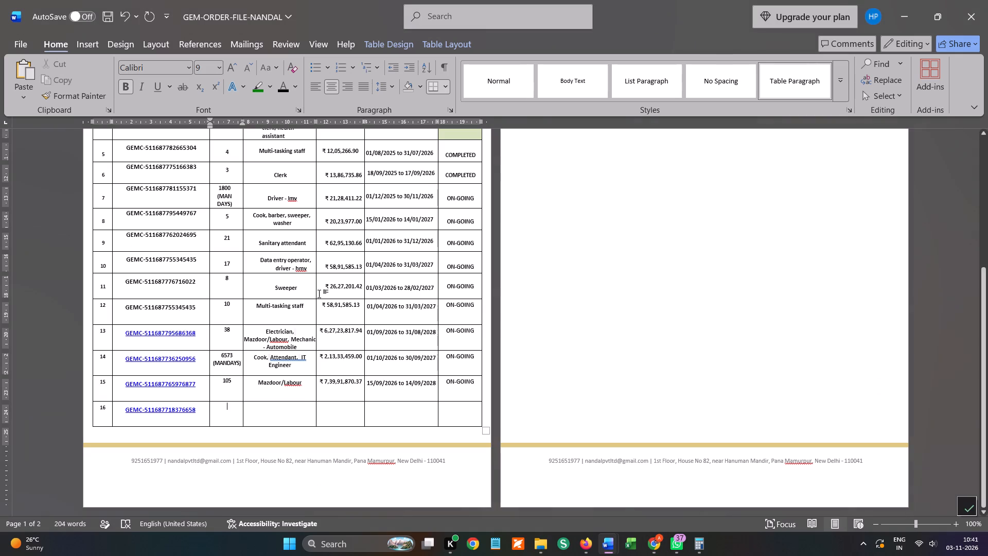
{"action": "key", "text": "ctrl+v"}
Copy the profile Mazdoor/Labour from row 15 into row 16's PROFILE cell.
{"action": "key", "text": "alt+Tab"}
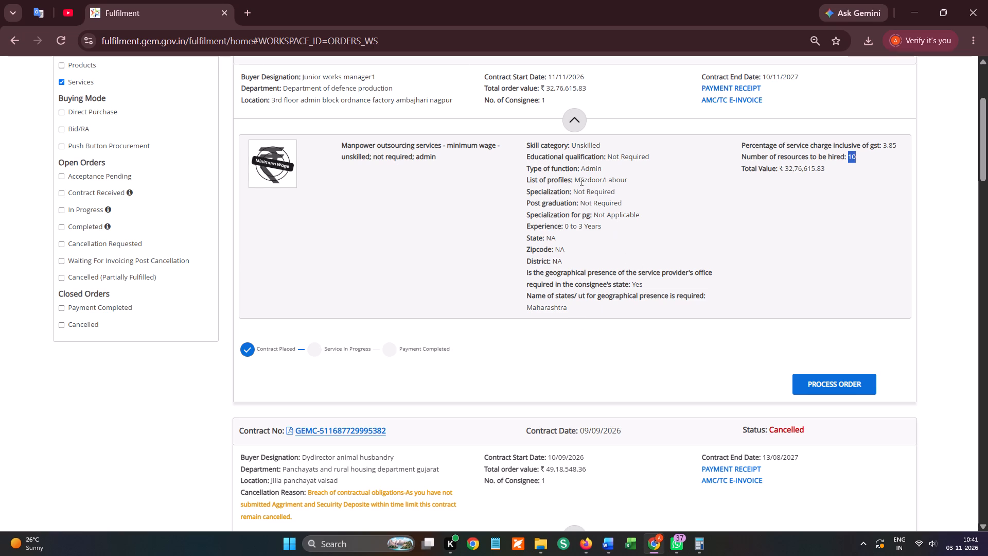
{"action": "key", "text": "alt+Tab"}
{"action": "left_click_drag", "start_coordinate": [257, 381], "coordinate": [310, 381]}
{"action": "key", "text": "ctrl+c"}
{"action": "left_click", "coordinate": [283, 416]}
{"action": "key", "text": "ctrl+v"}
Collapse the GeM order's details and copy its total order value, ₹ 32,76,615.83, into row 16's ORDER VALUE cell in Word.
{"action": "key", "text": "alt+Tab"}
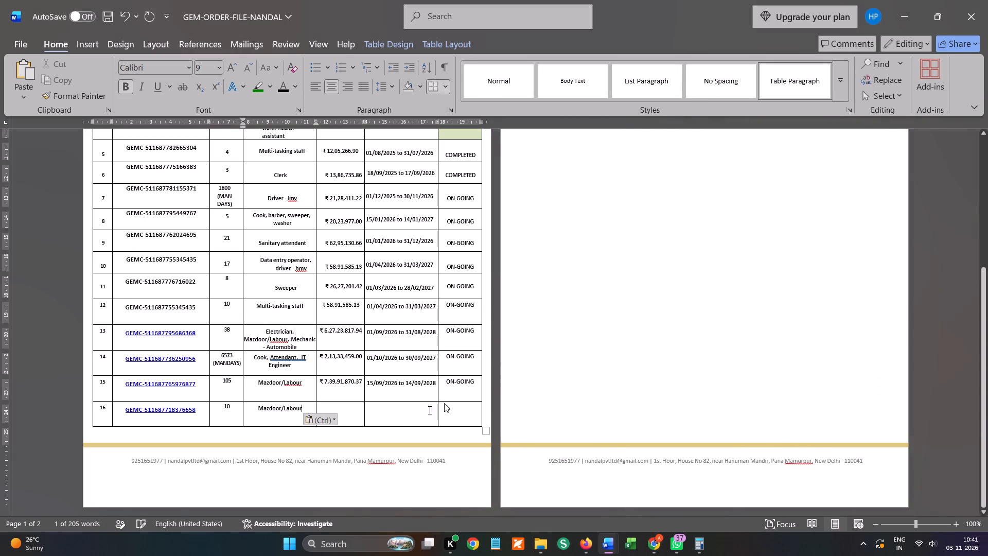
{"action": "left_click", "coordinate": [576, 123]}
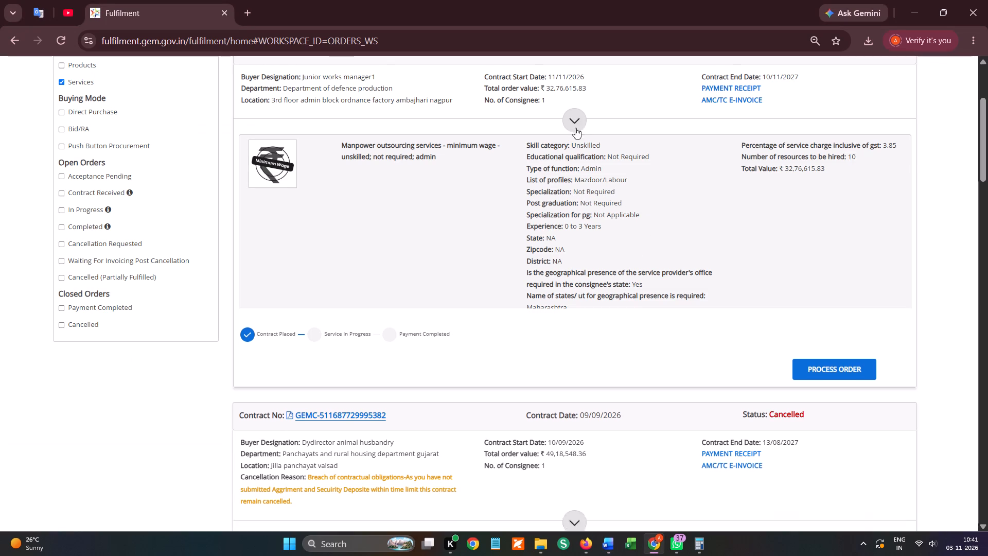
{"action": "scroll", "coordinate": [551, 210], "scroll_direction": "up", "scroll_amount": 1}
{"action": "key", "text": "alt+Tab"}
{"action": "key", "text": "alt+Tab"}
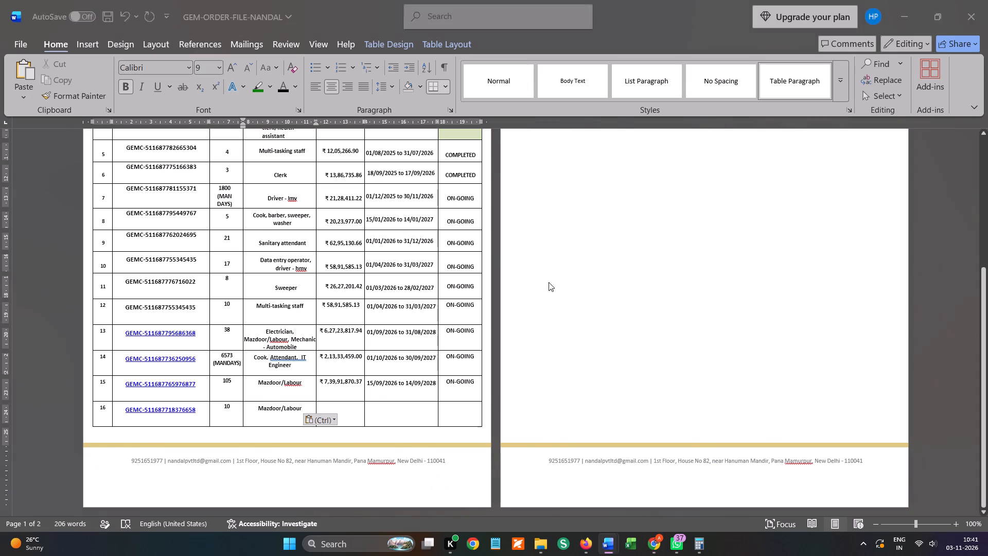
{"action": "left_click_drag", "start_coordinate": [586, 262], "coordinate": [552, 264]}
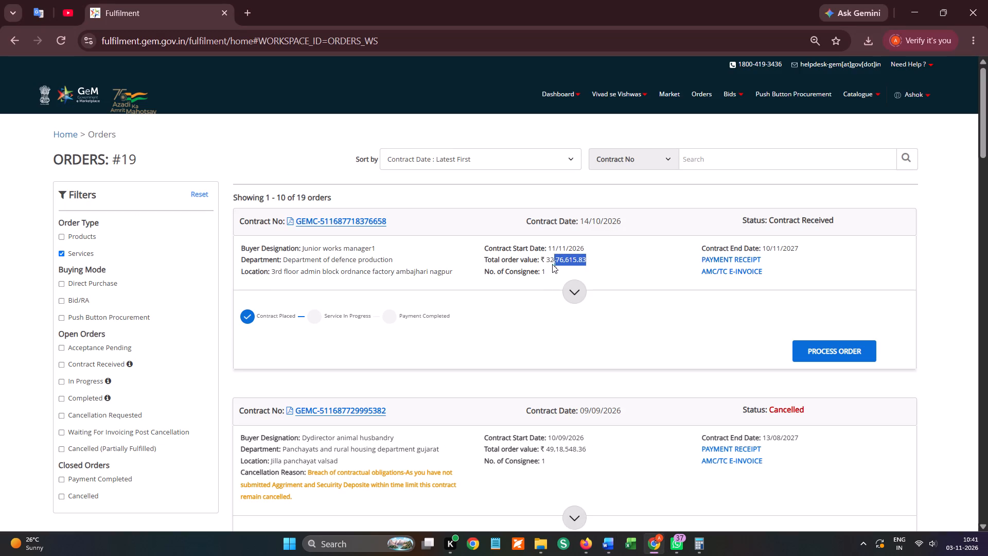
{"action": "left_click_drag", "start_coordinate": [552, 264], "coordinate": [542, 263]}
{"action": "left_click_drag", "start_coordinate": [542, 263], "coordinate": [541, 263]}
{"action": "key", "text": "ctrl+c"}
{"action": "key", "text": "alt+Tab"}
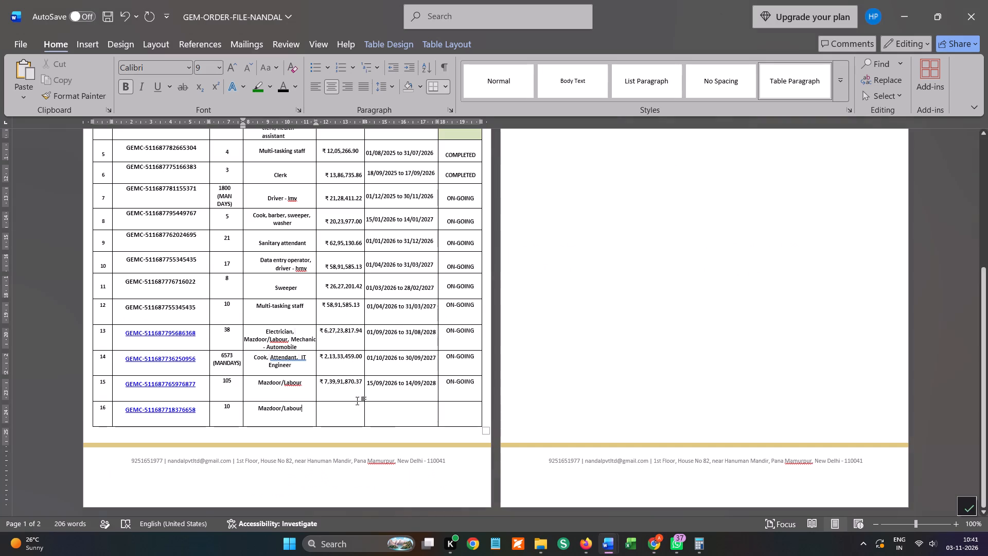
{"action": "left_click", "coordinate": [350, 407]}
{"action": "key", "text": "ctrl+v"}
Copy the contract start date 11/11/2026 from the GeM order into row 16's CONTRACT PERIOD cell in Word.
{"action": "key", "text": "alt+Tab"}
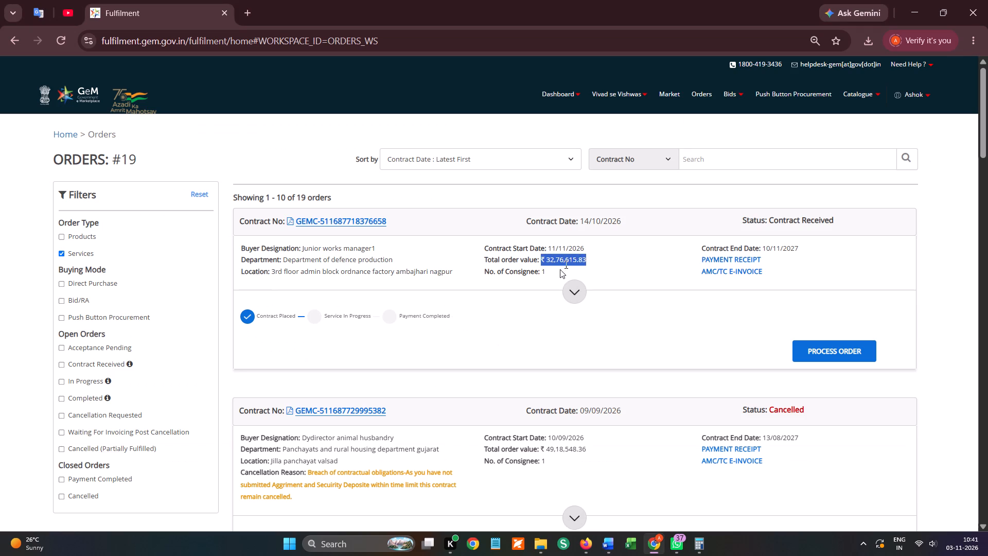
{"action": "key", "text": "alt+Tab"}
{"action": "key", "text": "alt+Tab"}
{"action": "left_click_drag", "start_coordinate": [549, 246], "coordinate": [585, 245]}
{"action": "left_click_drag", "start_coordinate": [585, 245], "coordinate": [586, 245]}
{"action": "key", "text": "ctrl+c"}
{"action": "key", "text": "alt+Tab"}
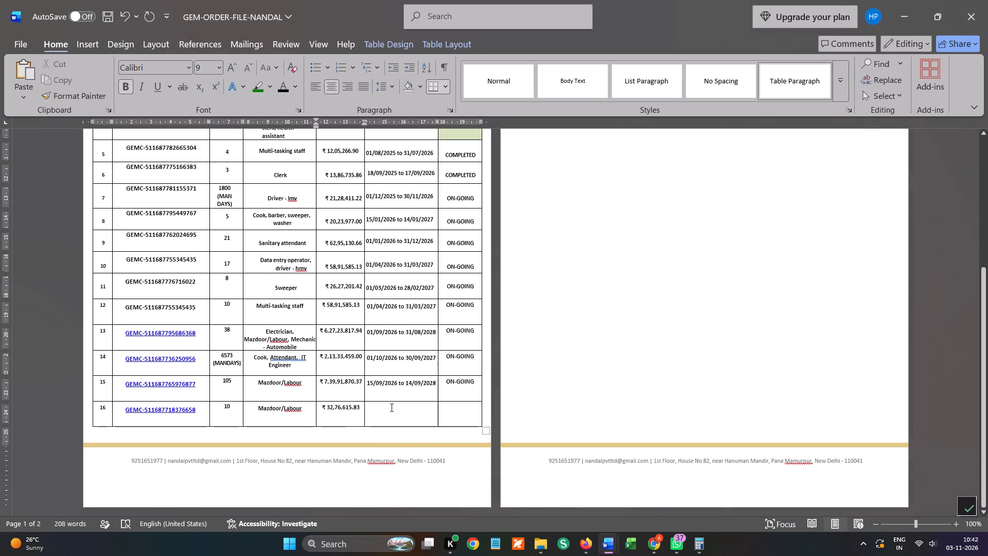
{"action": "left_click", "coordinate": [390, 407]}
{"action": "key", "text": "ctrl+v"}
Copy the contract end date 10/11/2027 from the GeM order and return to the Word table.
{"action": "key", "text": "alt+Tab"}
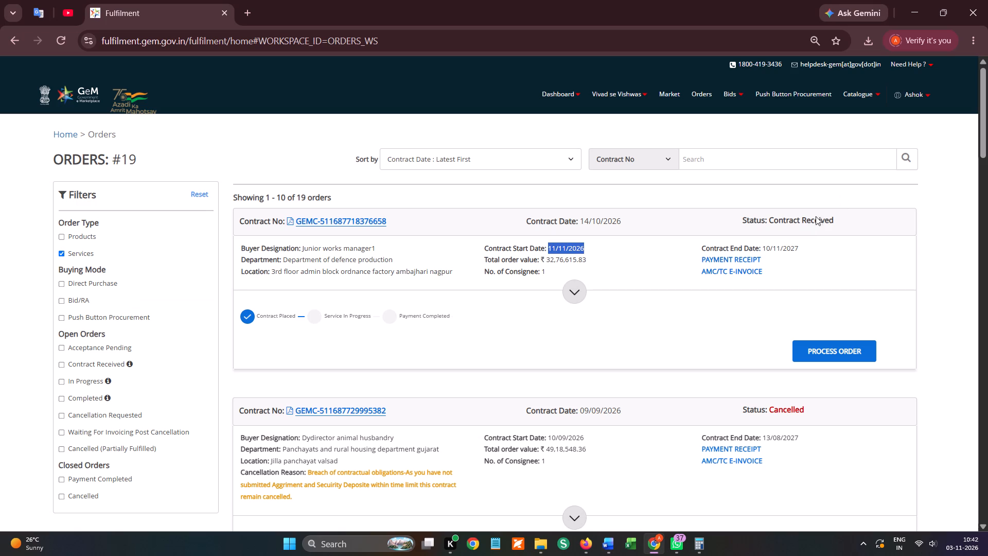
{"action": "left_click_drag", "start_coordinate": [764, 248], "coordinate": [799, 245]}
{"action": "key", "text": "ctrl+c"}
{"action": "key", "text": "ctrl+c"}
{"action": "key", "text": "ctrl+c"}
{"action": "key", "text": "alt+Tab"}
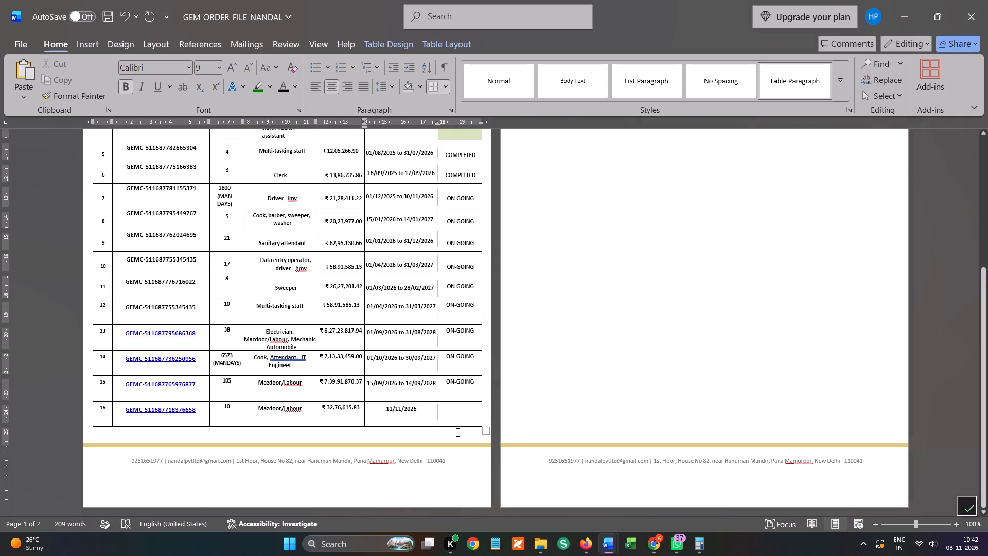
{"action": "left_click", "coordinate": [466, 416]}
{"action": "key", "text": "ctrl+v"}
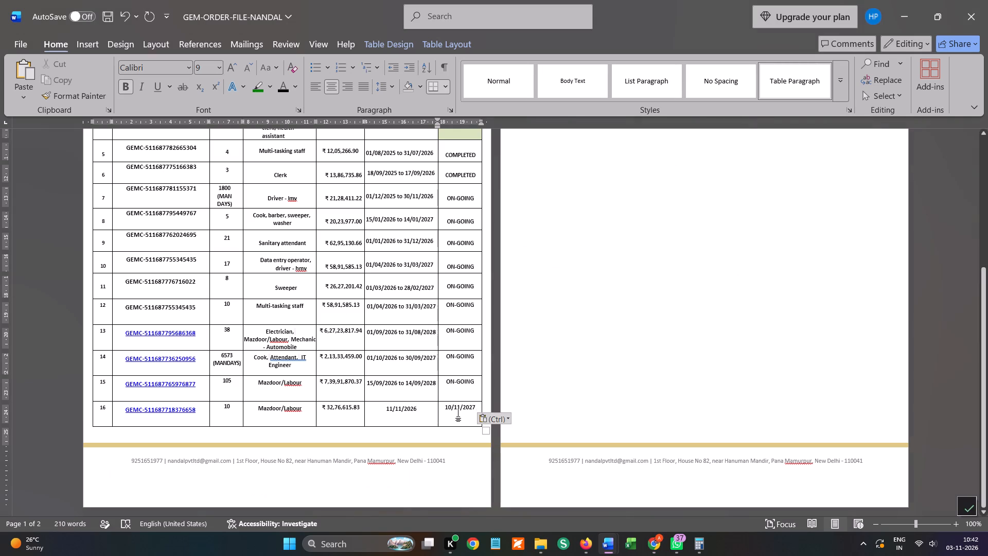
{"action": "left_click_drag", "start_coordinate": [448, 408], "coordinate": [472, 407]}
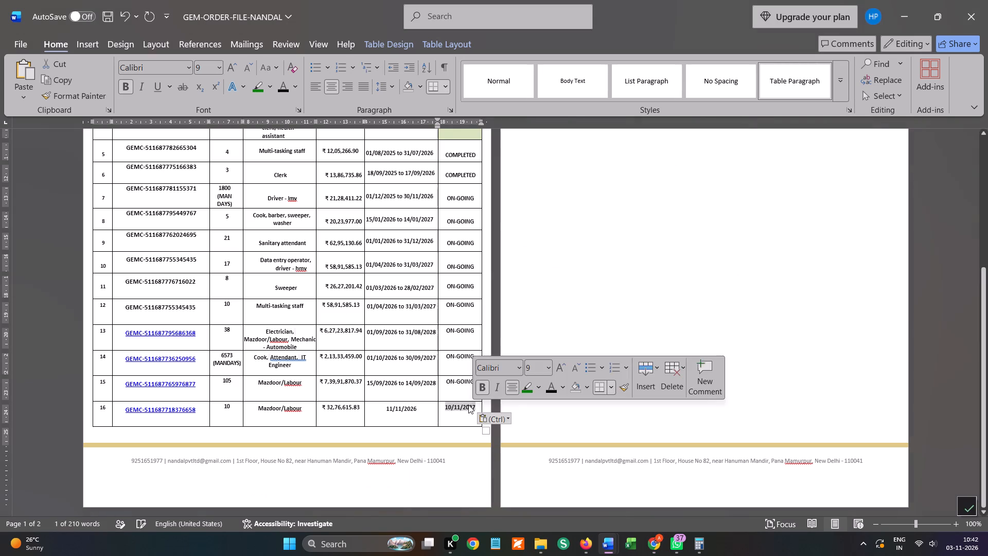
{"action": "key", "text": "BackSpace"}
Complete row 16's contract period by adding "to" and the copied end date 10/11/2027 after the start date.
{"action": "left_click", "coordinate": [421, 408]}
{"action": "key", "text": "space"}
{"action": "type", "text": "T"}
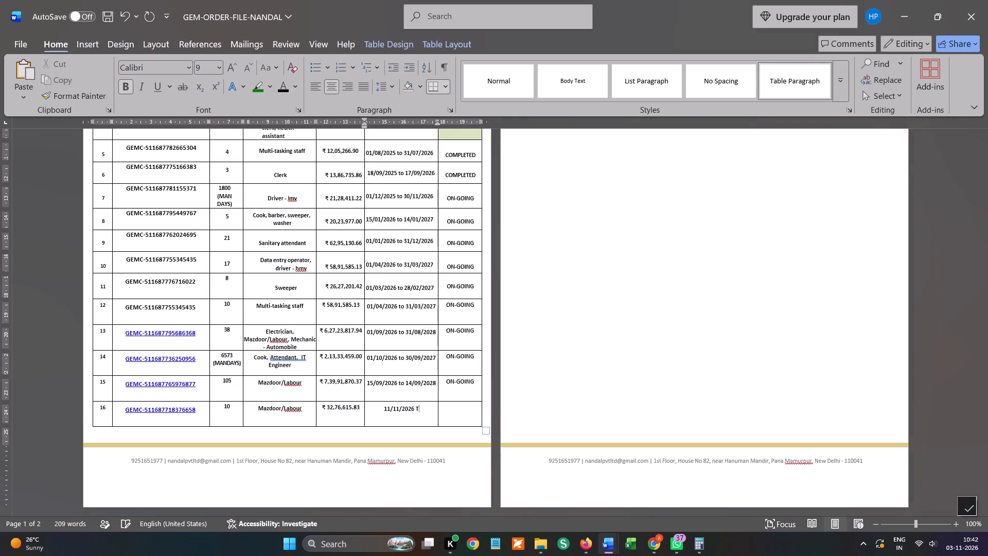
{"action": "key", "text": "BackSpace"}
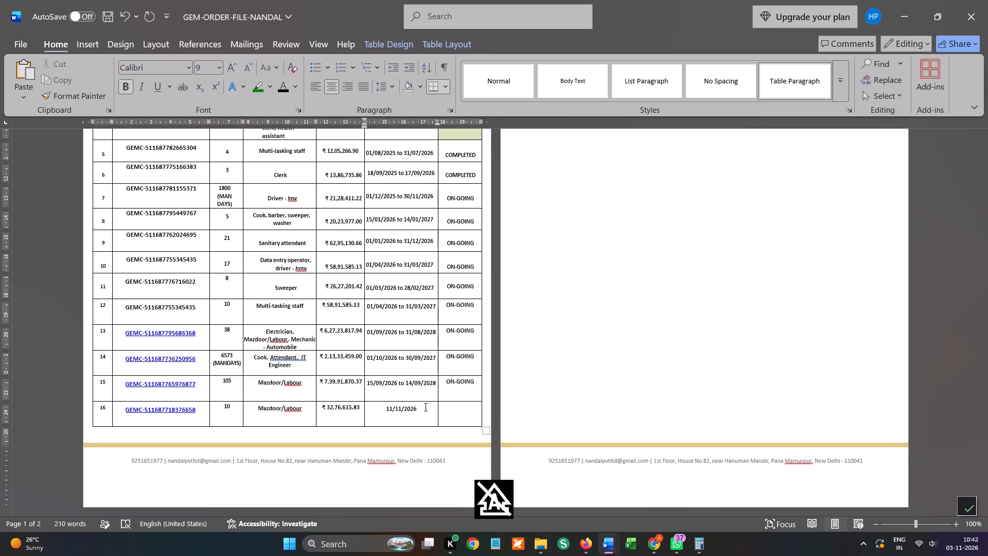
{"action": "type", "text": "to"}
{"action": "key", "text": "space"}
{"action": "key", "text": "ctrl+v"}
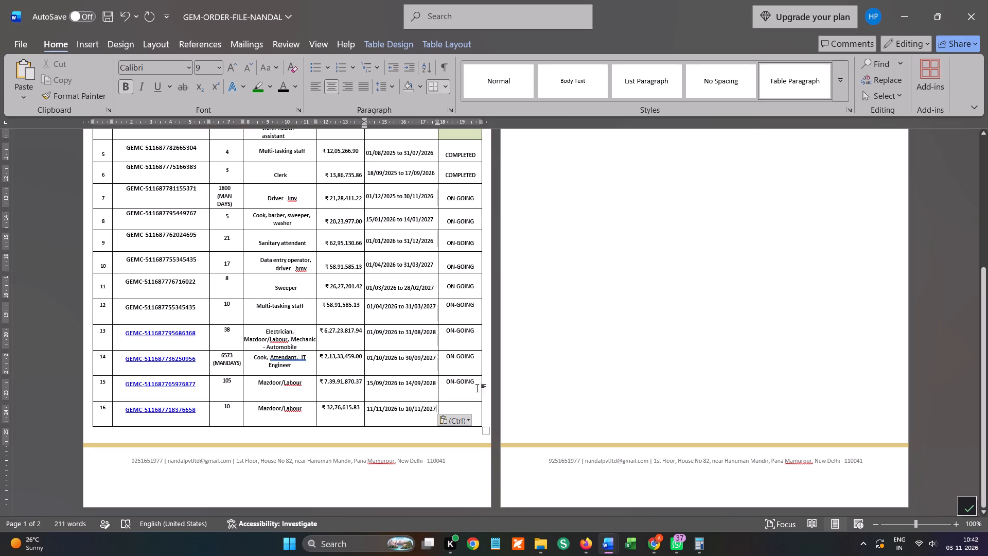
Copy the status ON-GOING from row 15 into row 16's STATUS cell.
{"action": "left_click_drag", "start_coordinate": [446, 383], "coordinate": [469, 384]}
{"action": "key", "text": "ctrl+c"}
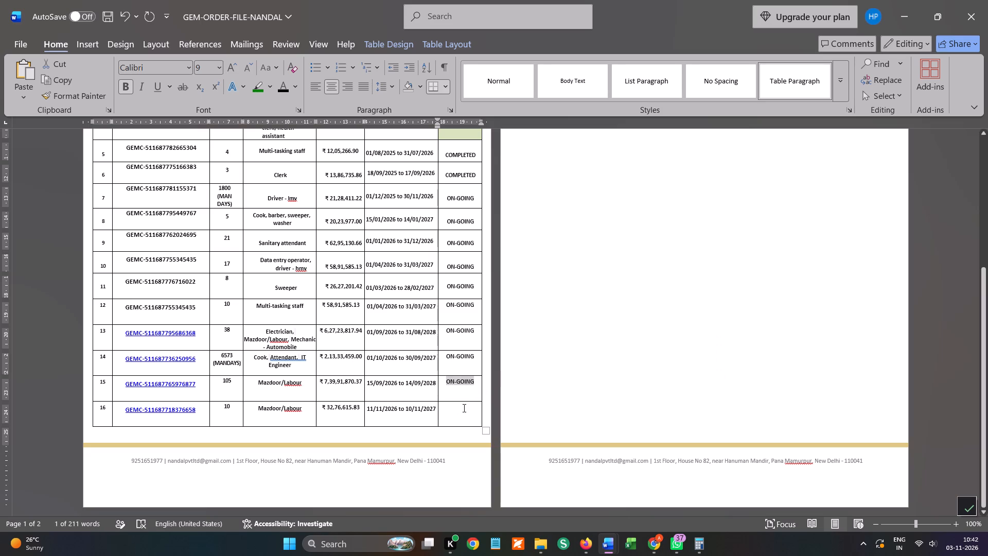
{"action": "left_click", "coordinate": [463, 408]}
{"action": "key", "text": "ctrl+v"}
Review the filled-in contract table in Word and recheck the newest order's details on the GeM page.
{"action": "scroll", "coordinate": [531, 393], "scroll_direction": "down", "scroll_amount": 1}
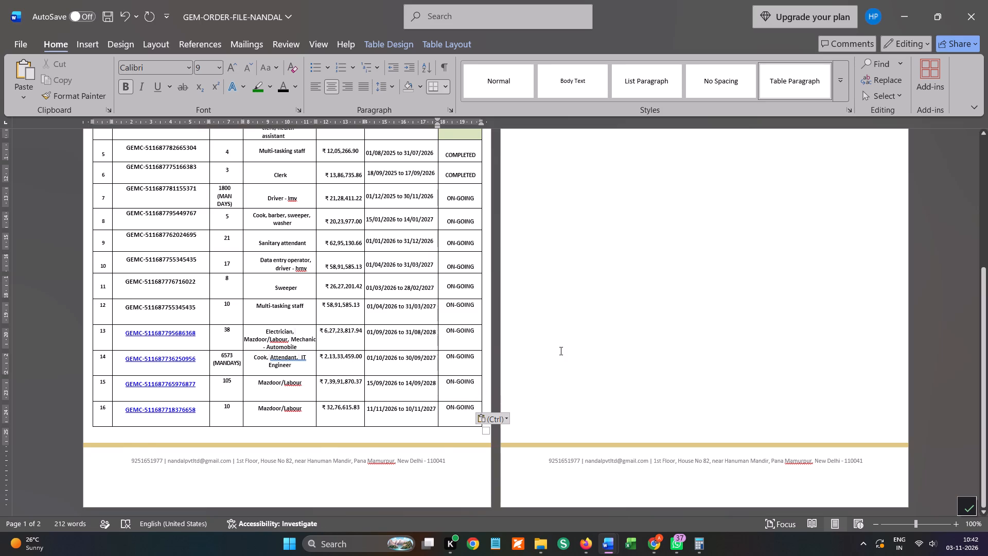
{"action": "scroll", "coordinate": [560, 341], "scroll_direction": "up", "scroll_amount": 2}
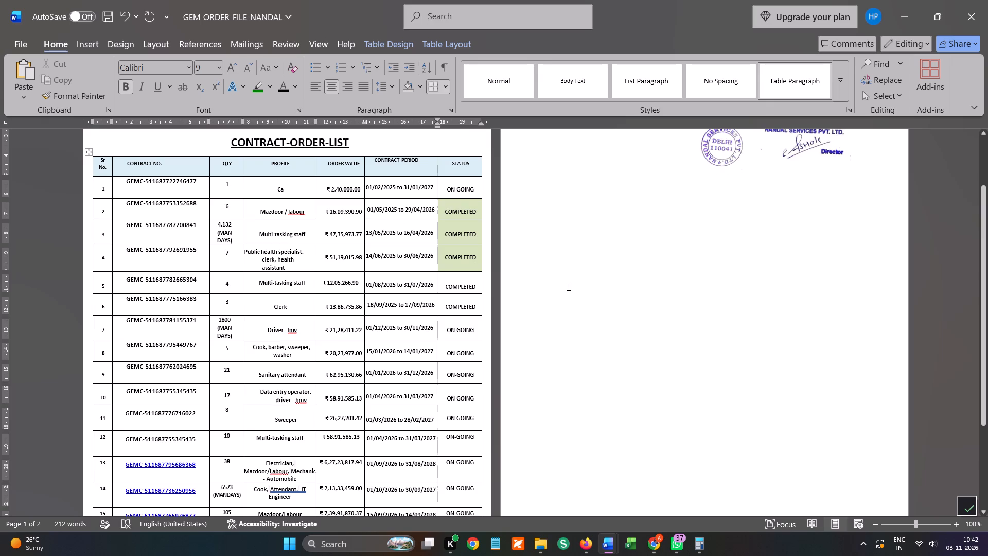
{"action": "scroll", "coordinate": [566, 284], "scroll_direction": "down", "scroll_amount": 5}
{"action": "key", "text": "alt+Tab"}
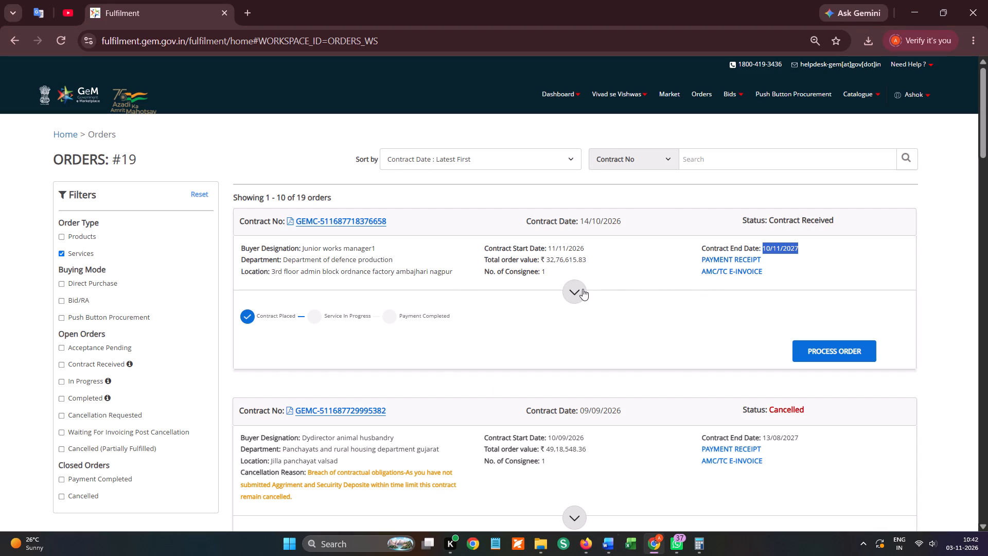
{"action": "left_click", "coordinate": [583, 289]}
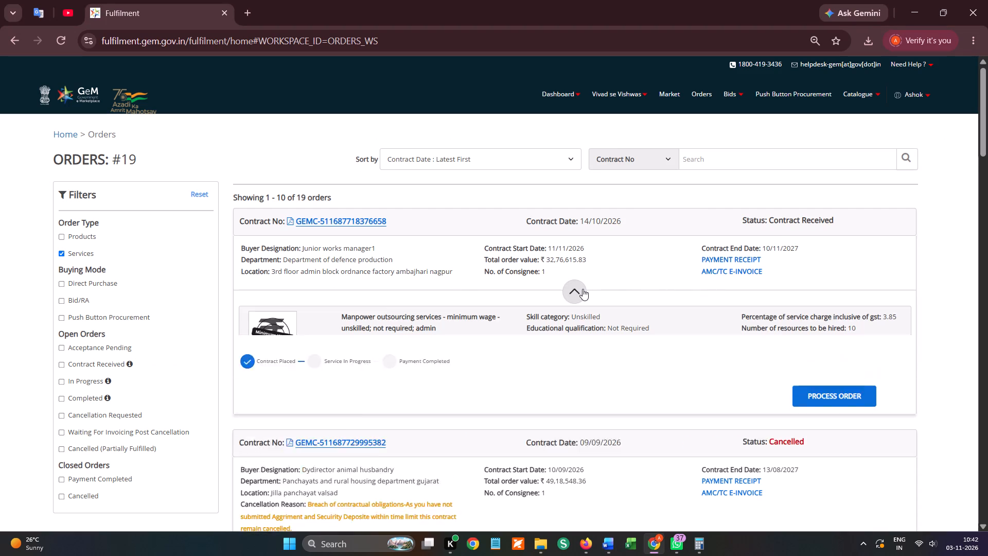
{"action": "left_click", "coordinate": [583, 289]}
{"action": "key", "text": "alt+Tab"}
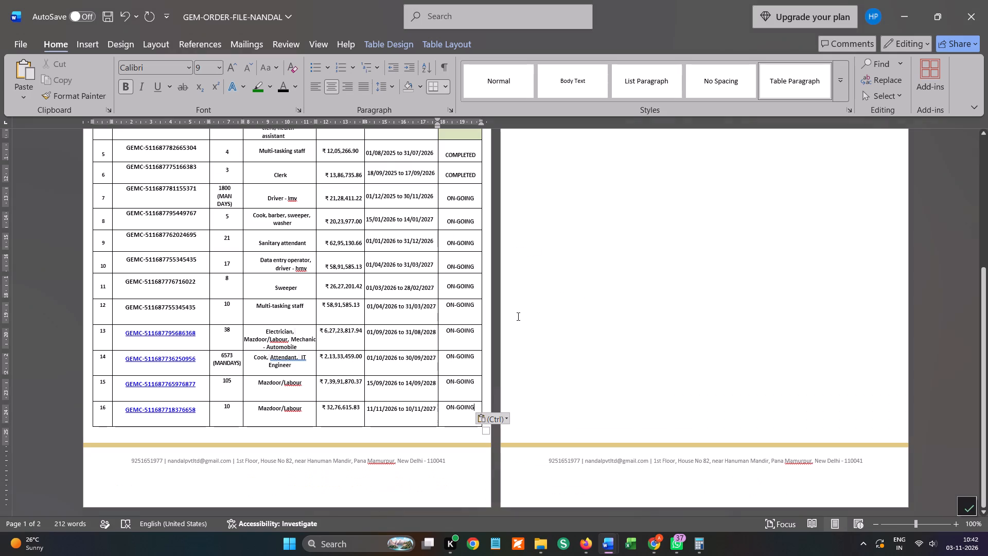
{"action": "left_click", "coordinate": [462, 257]}
{"action": "scroll", "coordinate": [460, 310], "scroll_direction": "down", "scroll_amount": 1}
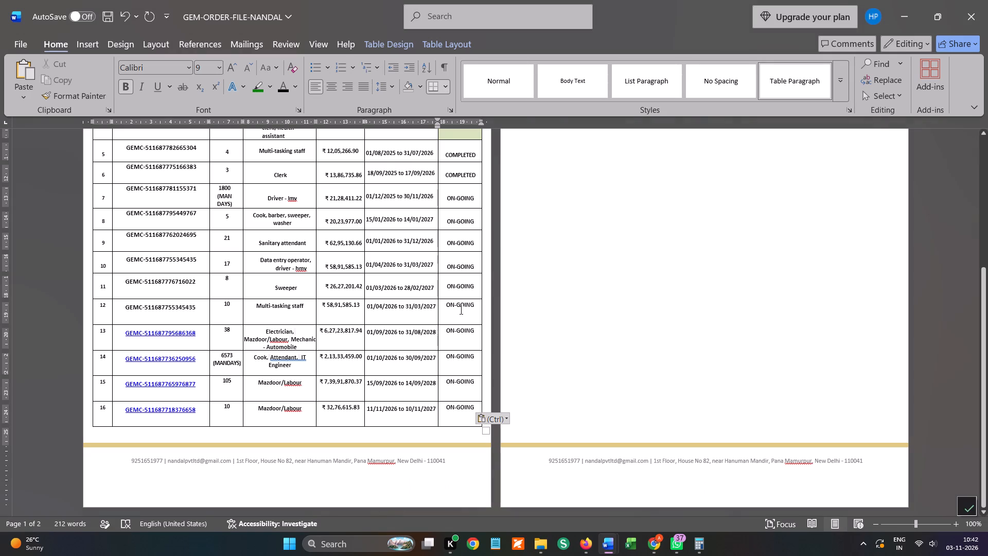
{"action": "scroll", "coordinate": [460, 311], "scroll_direction": "down", "scroll_amount": 2}
Insert a blank line between the CONTRACT-ORDER-LIST title and the table.
{"action": "scroll", "coordinate": [459, 317], "scroll_direction": "up", "scroll_amount": 4}
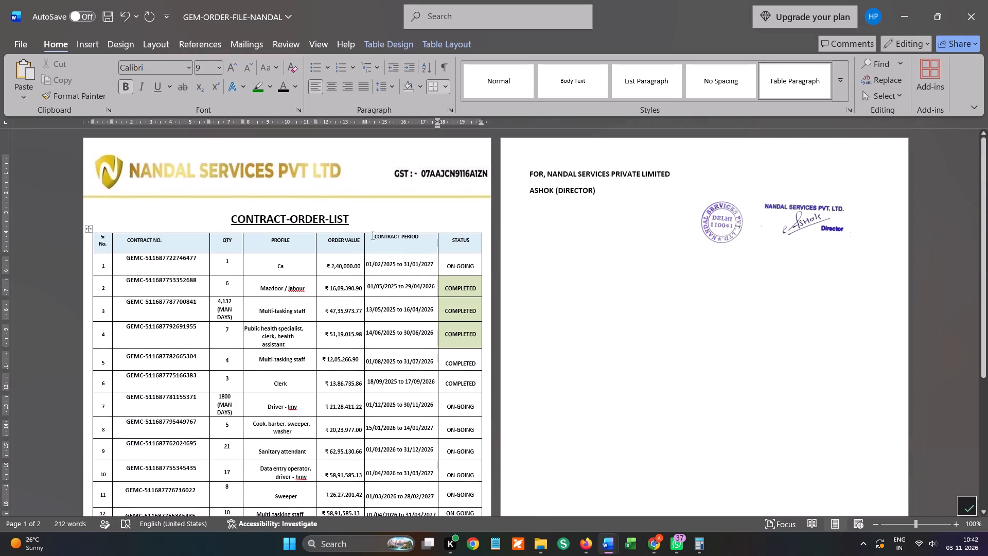
{"action": "left_click", "coordinate": [366, 217]}
{"action": "key", "text": "Return"}
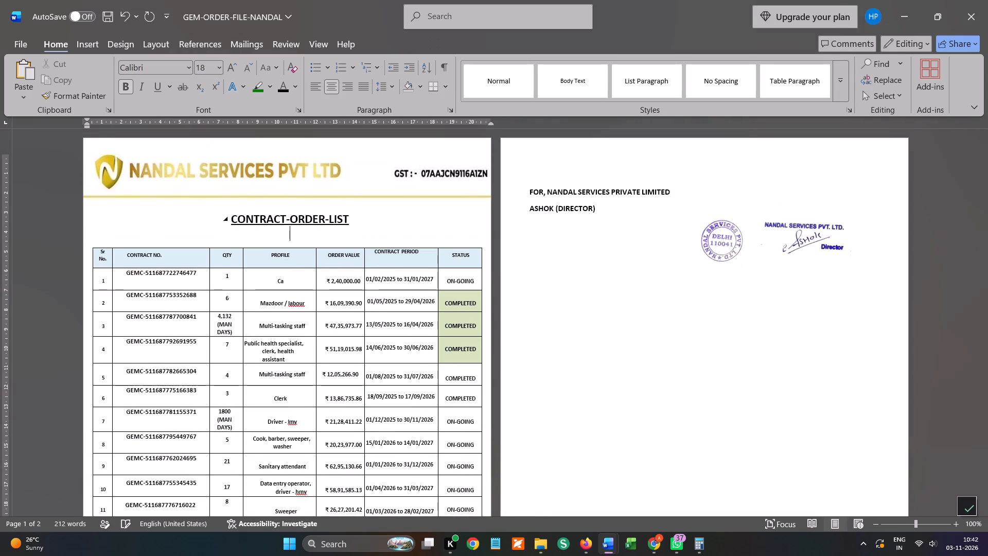
{"action": "scroll", "coordinate": [369, 217], "scroll_direction": "down", "scroll_amount": 10}
{"action": "scroll", "coordinate": [263, 373], "scroll_direction": "down", "scroll_amount": 3}
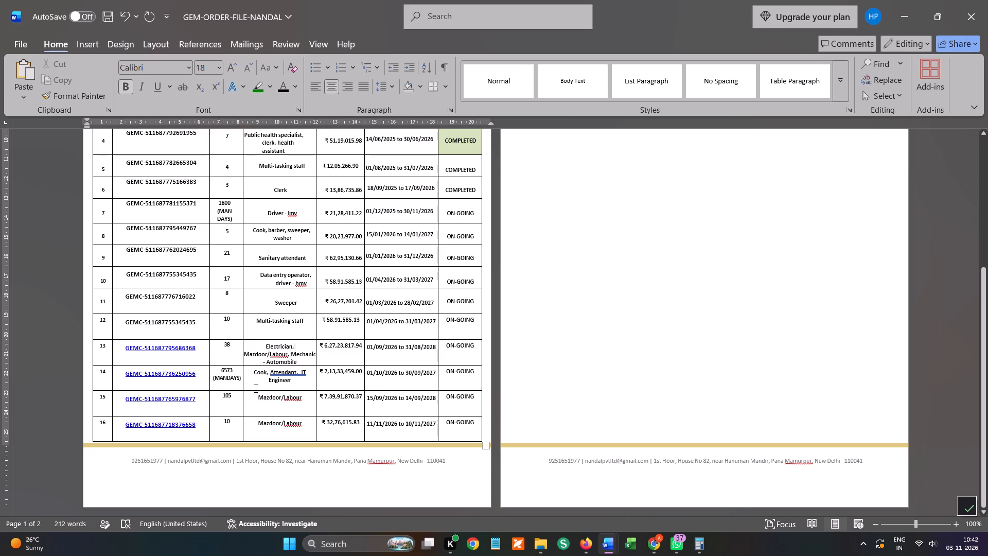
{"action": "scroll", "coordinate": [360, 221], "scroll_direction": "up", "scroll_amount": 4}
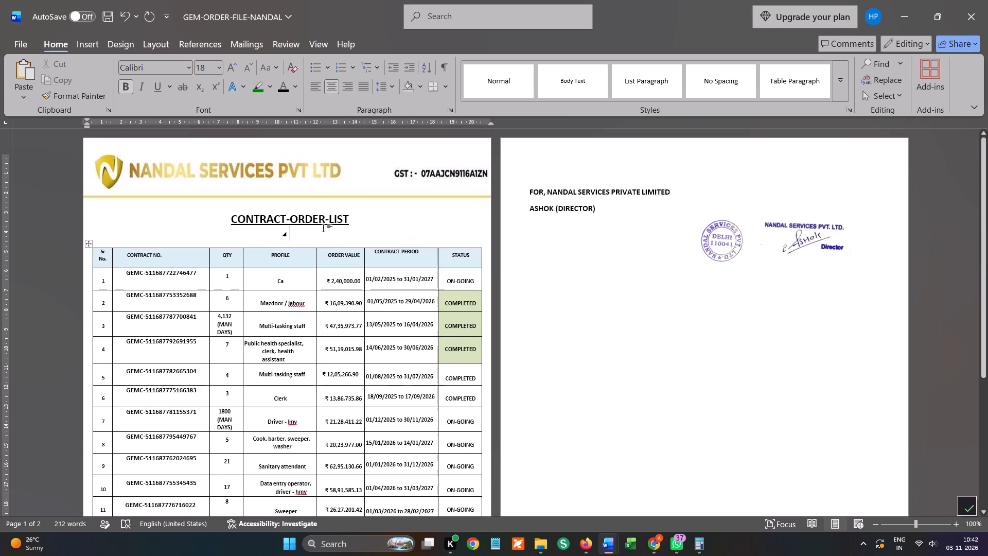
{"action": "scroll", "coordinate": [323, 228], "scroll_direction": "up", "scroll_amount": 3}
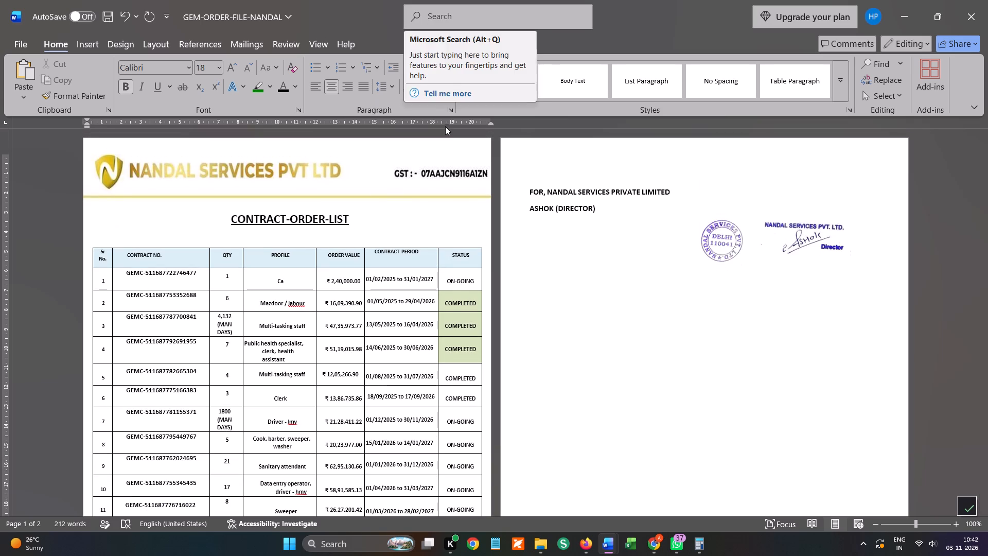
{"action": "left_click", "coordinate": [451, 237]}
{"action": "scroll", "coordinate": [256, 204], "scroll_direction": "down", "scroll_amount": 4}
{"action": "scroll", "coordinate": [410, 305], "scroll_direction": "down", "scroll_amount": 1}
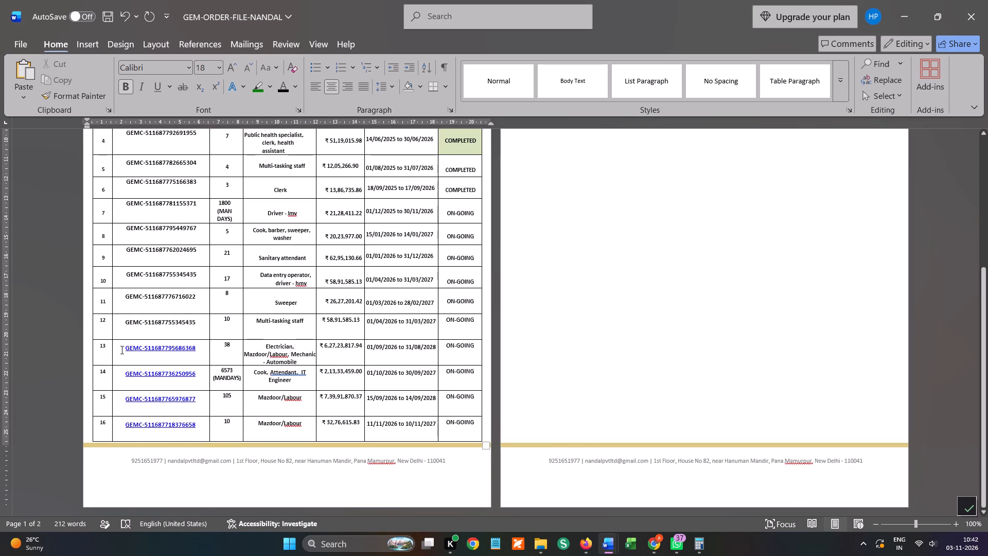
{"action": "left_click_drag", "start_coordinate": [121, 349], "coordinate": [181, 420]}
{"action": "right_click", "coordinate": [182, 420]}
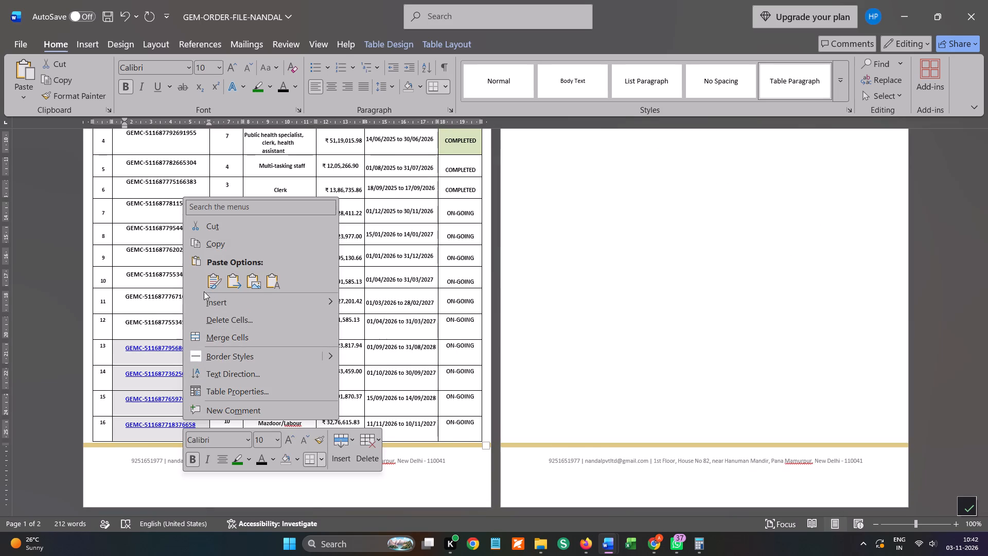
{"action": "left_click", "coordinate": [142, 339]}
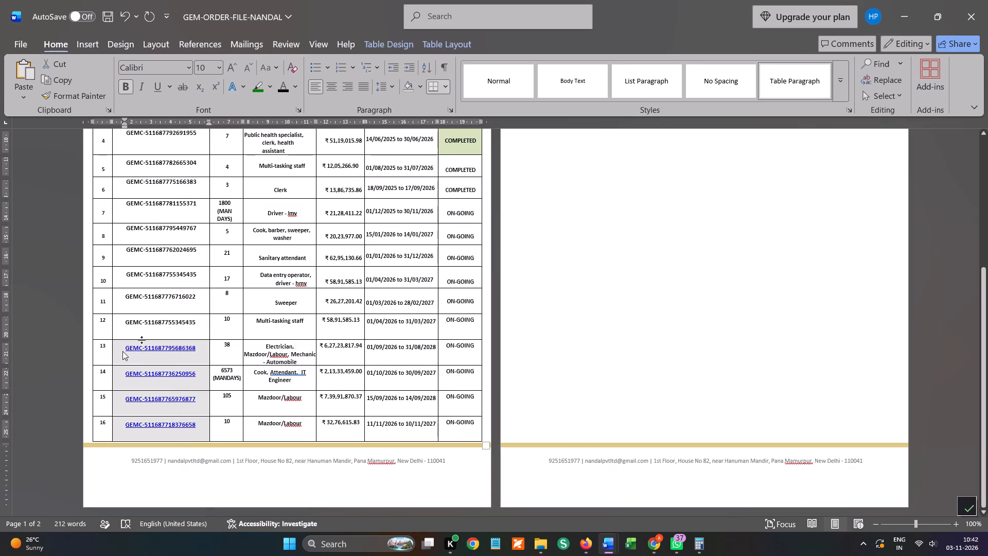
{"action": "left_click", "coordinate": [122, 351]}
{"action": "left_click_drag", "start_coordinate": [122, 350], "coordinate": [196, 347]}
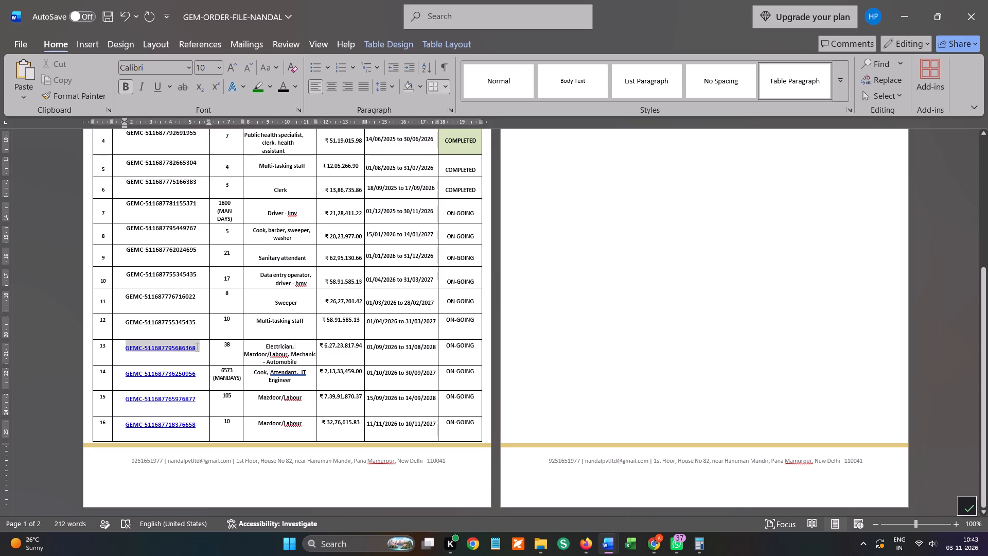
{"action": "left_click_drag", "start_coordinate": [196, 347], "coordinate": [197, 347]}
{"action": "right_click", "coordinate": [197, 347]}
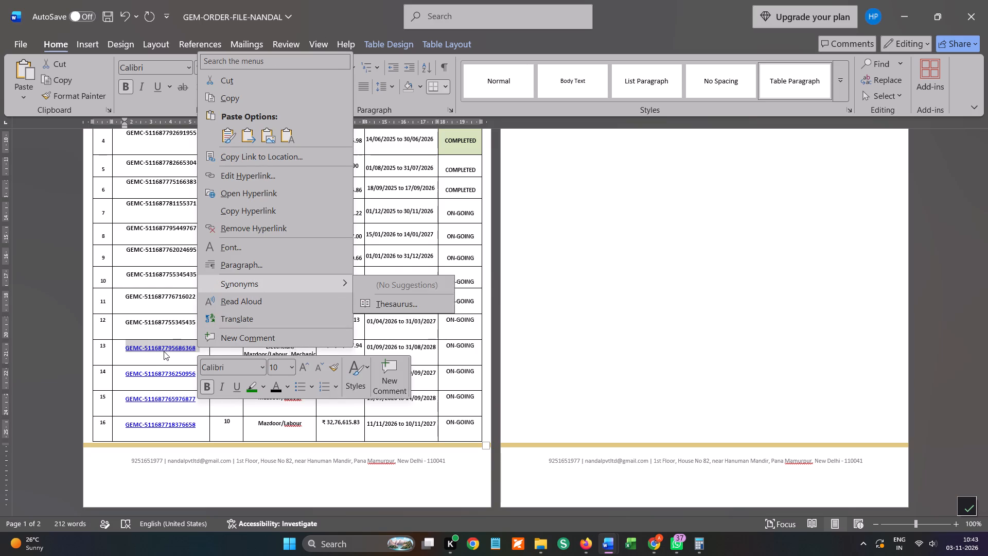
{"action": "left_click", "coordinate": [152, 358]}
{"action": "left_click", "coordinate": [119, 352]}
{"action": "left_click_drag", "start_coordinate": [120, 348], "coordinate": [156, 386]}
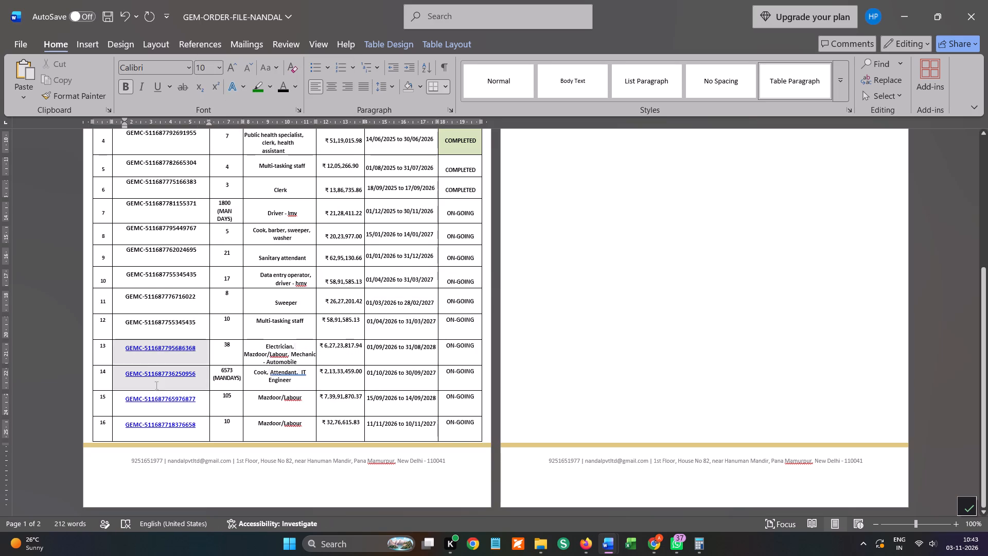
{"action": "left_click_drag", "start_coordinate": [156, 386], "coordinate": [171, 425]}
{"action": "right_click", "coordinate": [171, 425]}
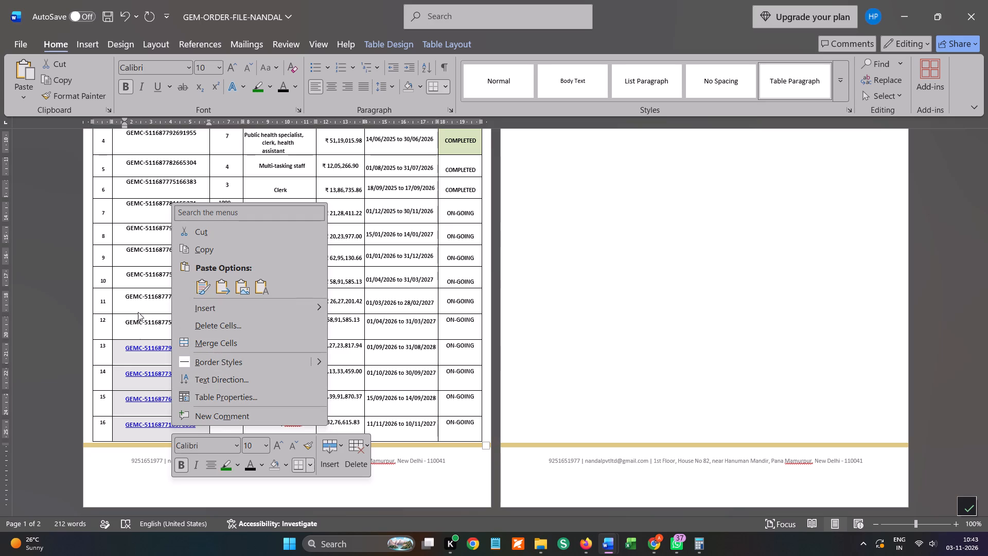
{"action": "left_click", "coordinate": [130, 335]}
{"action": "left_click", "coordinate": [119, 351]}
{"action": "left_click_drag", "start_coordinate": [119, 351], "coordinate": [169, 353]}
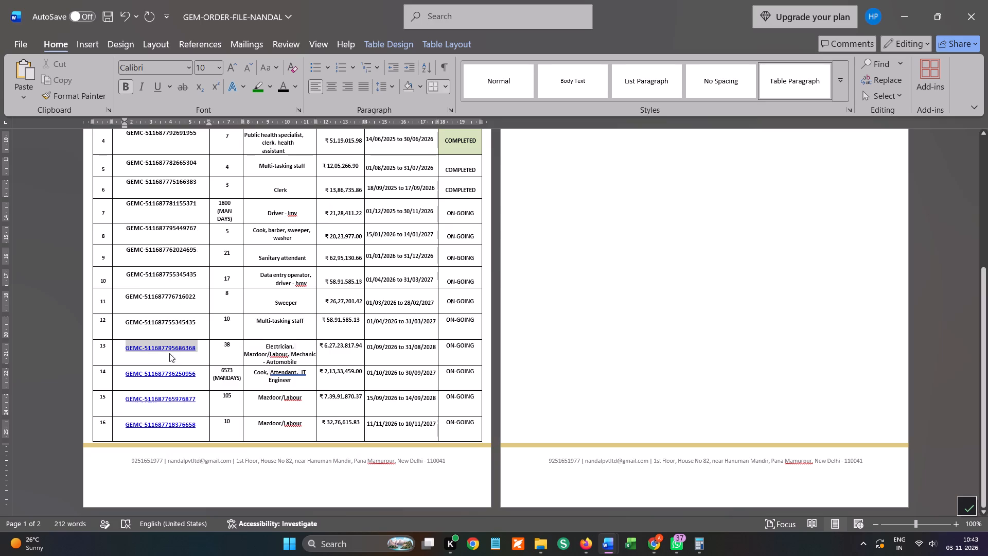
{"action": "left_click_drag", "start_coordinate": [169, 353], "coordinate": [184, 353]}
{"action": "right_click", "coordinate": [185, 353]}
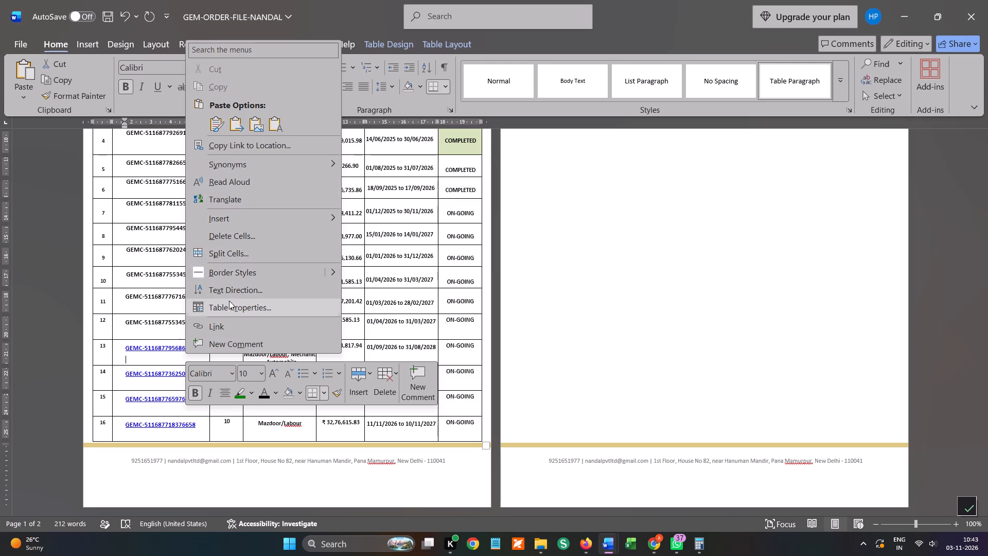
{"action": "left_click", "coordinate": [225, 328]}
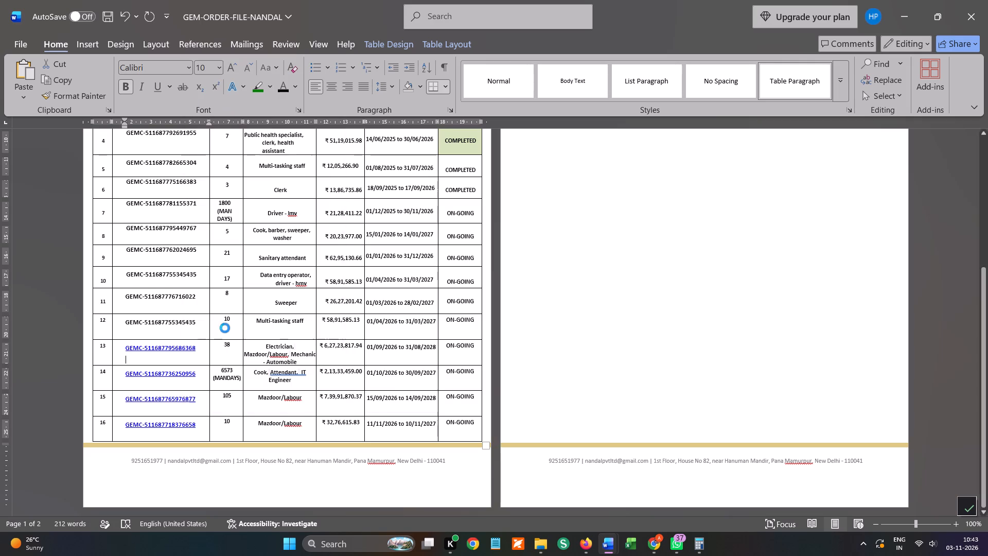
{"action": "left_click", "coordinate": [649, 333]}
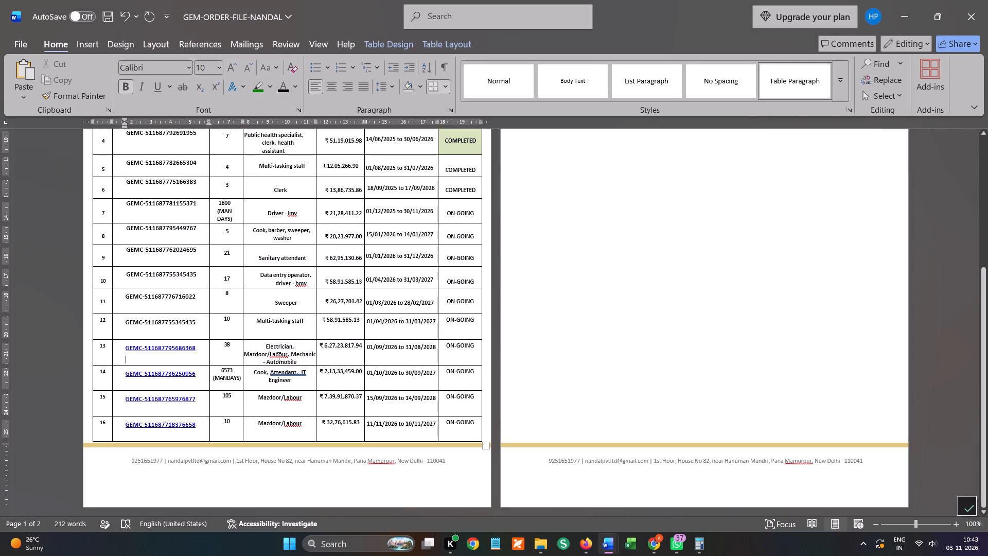
Remove the hyperlinks from the contract numbers in rows 13 and 14, keeping the numbers as plain text.
{"action": "left_click", "coordinate": [186, 358]}
{"action": "left_click_drag", "start_coordinate": [120, 351], "coordinate": [197, 348]}
{"action": "right_click", "coordinate": [197, 348]}
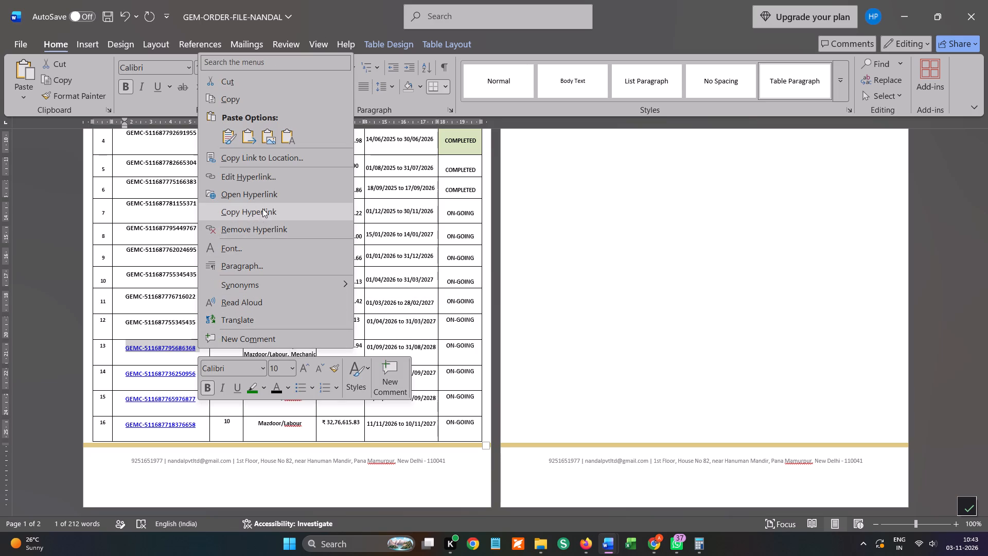
{"action": "left_click", "coordinate": [262, 228]}
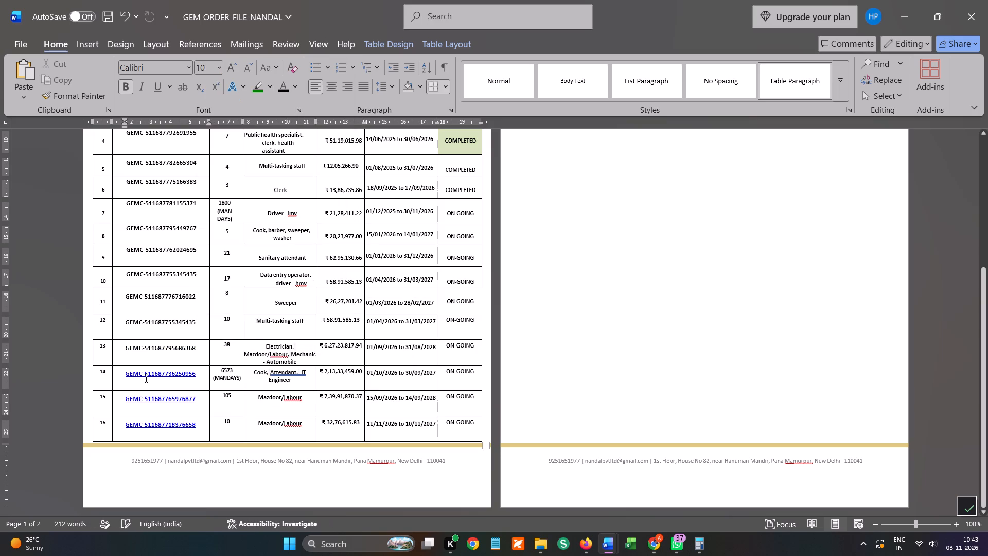
{"action": "left_click_drag", "start_coordinate": [122, 375], "coordinate": [198, 372]}
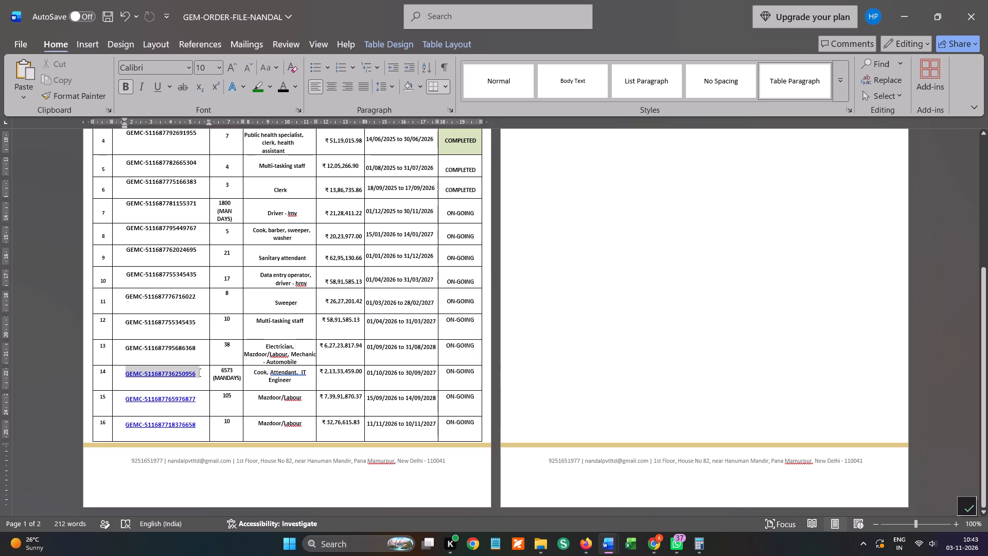
{"action": "left_click_drag", "start_coordinate": [198, 372], "coordinate": [199, 372]}
{"action": "right_click", "coordinate": [199, 372]}
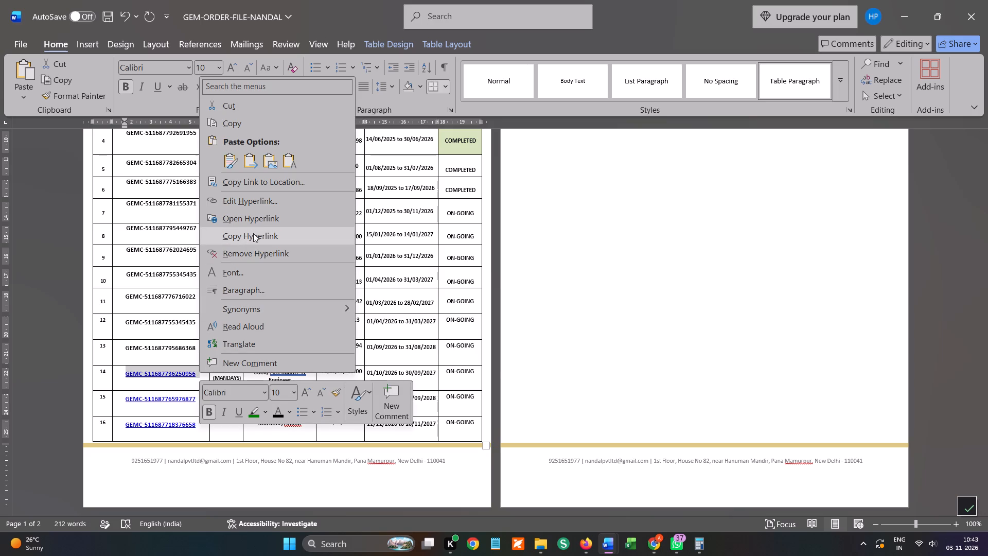
{"action": "left_click", "coordinate": [248, 253]}
Remove the hyperlinks from the contract numbers in rows 15 and 16, keeping the numbers as plain text.
{"action": "left_click_drag", "start_coordinate": [122, 401], "coordinate": [194, 399]}
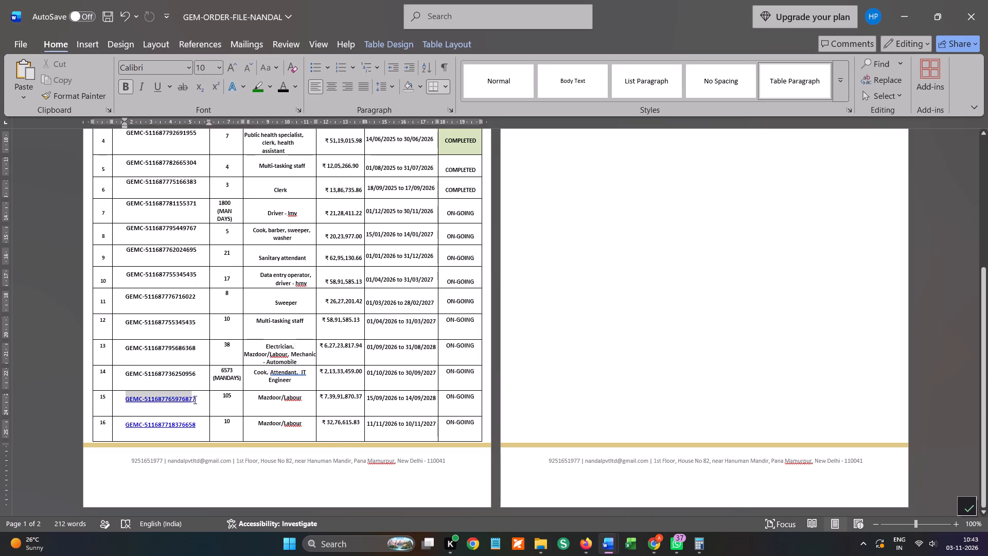
{"action": "left_click_drag", "start_coordinate": [194, 399], "coordinate": [195, 399]}
{"action": "right_click", "coordinate": [195, 399]}
{"action": "left_click", "coordinate": [247, 278]}
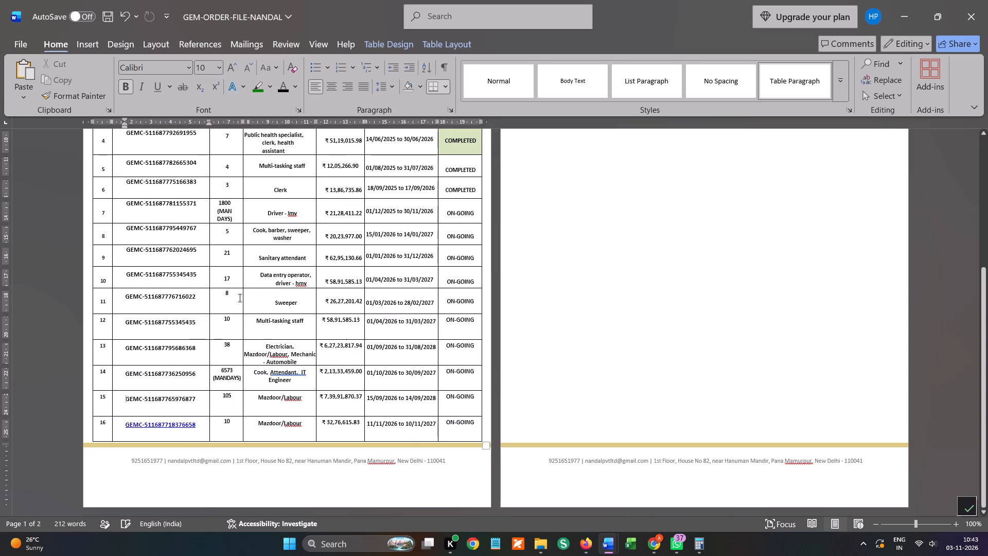
{"action": "left_click_drag", "start_coordinate": [121, 426], "coordinate": [207, 426]}
{"action": "right_click", "coordinate": [207, 426]}
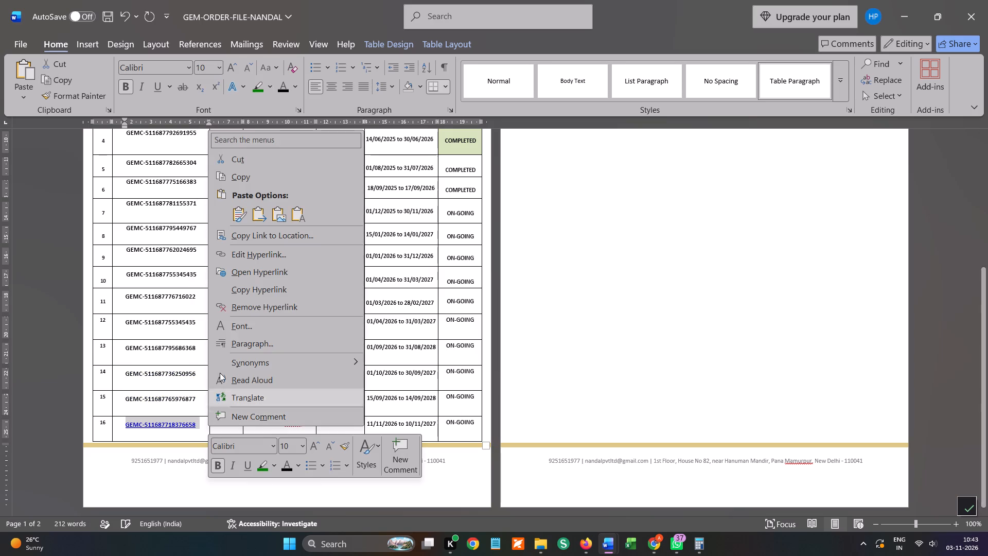
{"action": "left_click", "coordinate": [261, 307]}
{"action": "left_click", "coordinate": [182, 435]}
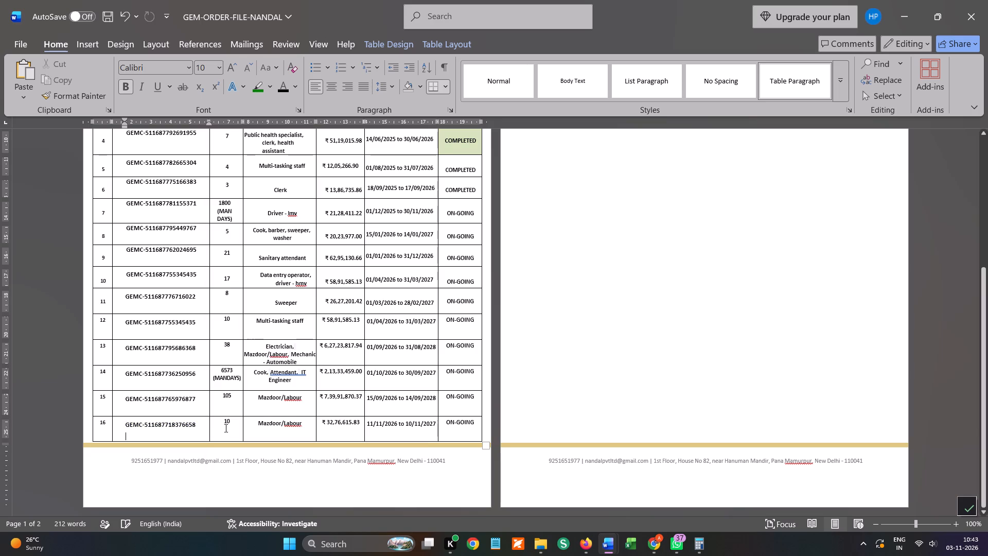
Review the whole contract table and its page layout, from the CONTRACT-ORDER-LIST title down to row 16.
{"action": "scroll", "coordinate": [551, 340], "scroll_direction": "up", "scroll_amount": 4}
{"action": "scroll", "coordinate": [552, 282], "scroll_direction": "down", "scroll_amount": 4}
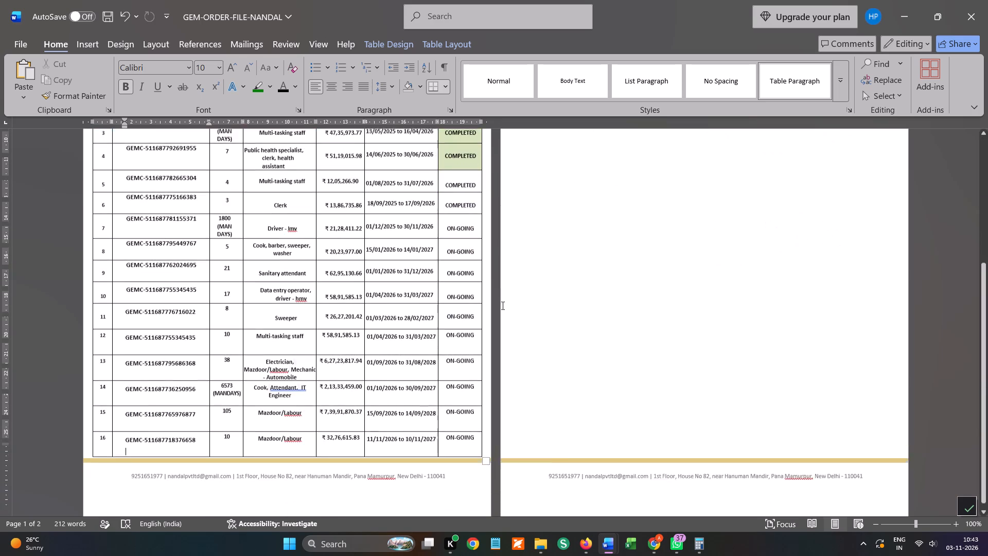
{"action": "scroll", "coordinate": [502, 305], "scroll_direction": "down", "scroll_amount": 1}
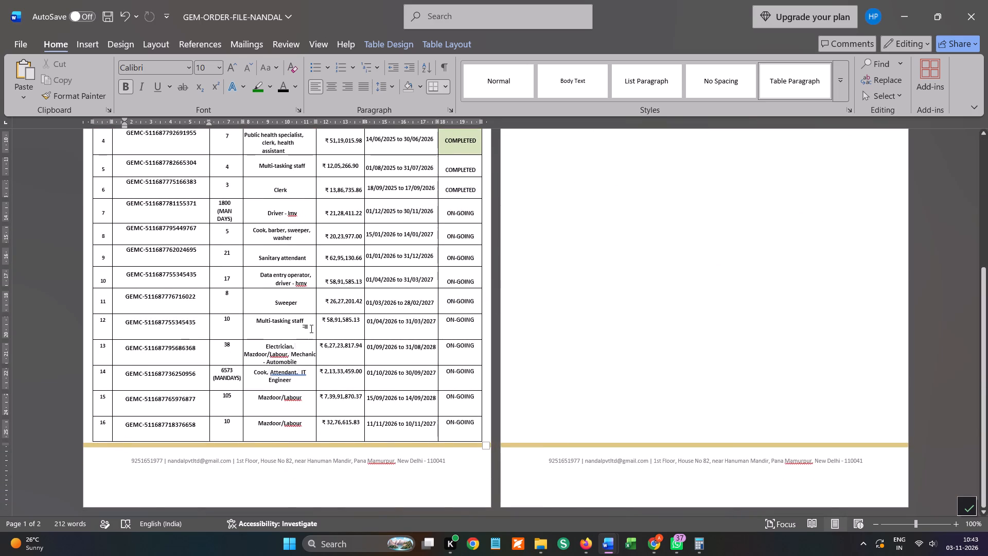
{"action": "scroll", "coordinate": [311, 328], "scroll_direction": "up", "scroll_amount": 2}
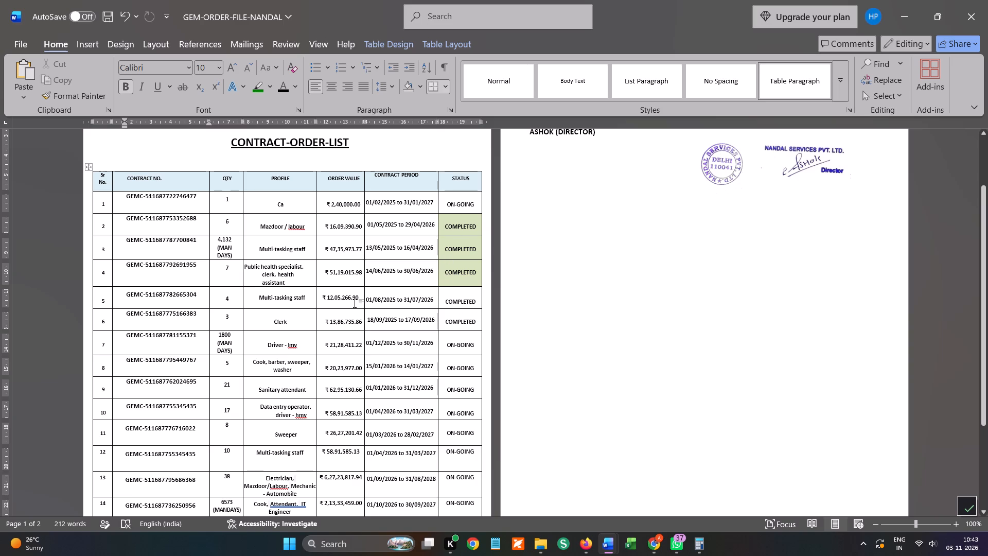
{"action": "scroll", "coordinate": [308, 306], "scroll_direction": "down", "scroll_amount": 3}
{"action": "scroll", "coordinate": [208, 331], "scroll_direction": "down", "scroll_amount": 2}
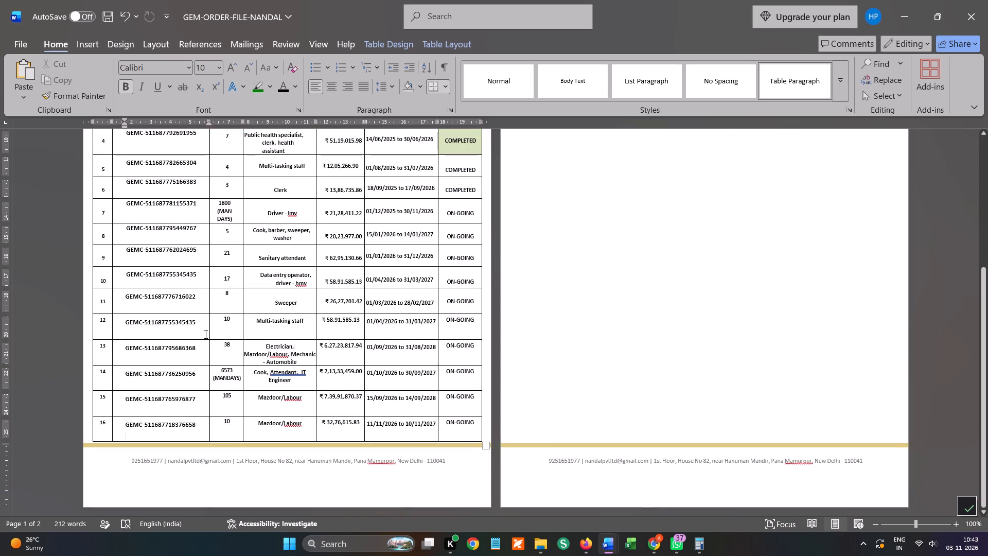
{"action": "scroll", "coordinate": [205, 334], "scroll_direction": "down", "scroll_amount": 1}
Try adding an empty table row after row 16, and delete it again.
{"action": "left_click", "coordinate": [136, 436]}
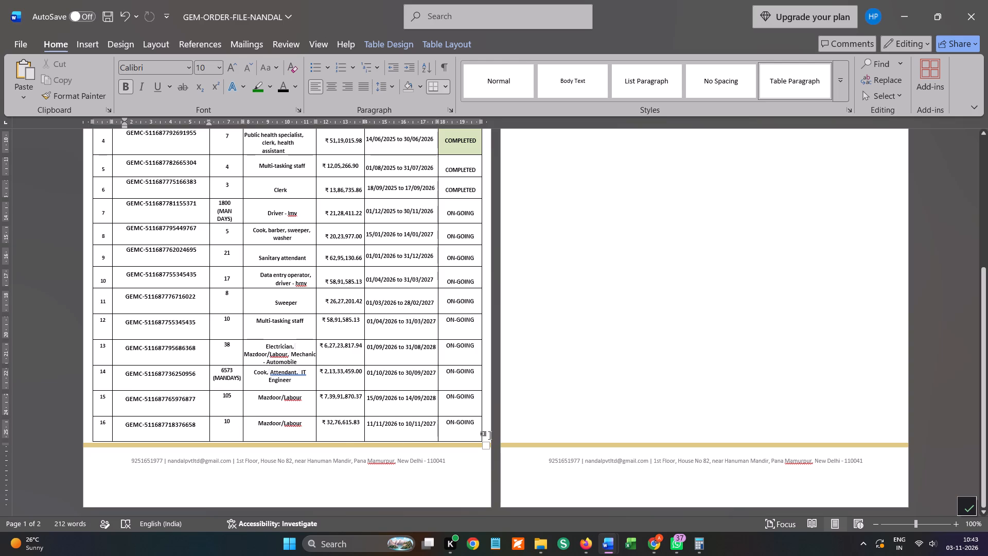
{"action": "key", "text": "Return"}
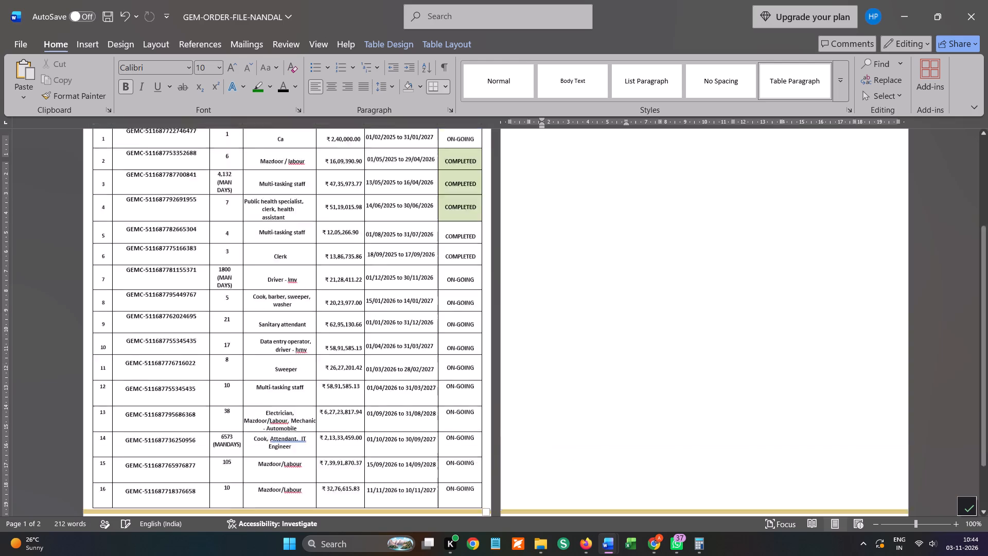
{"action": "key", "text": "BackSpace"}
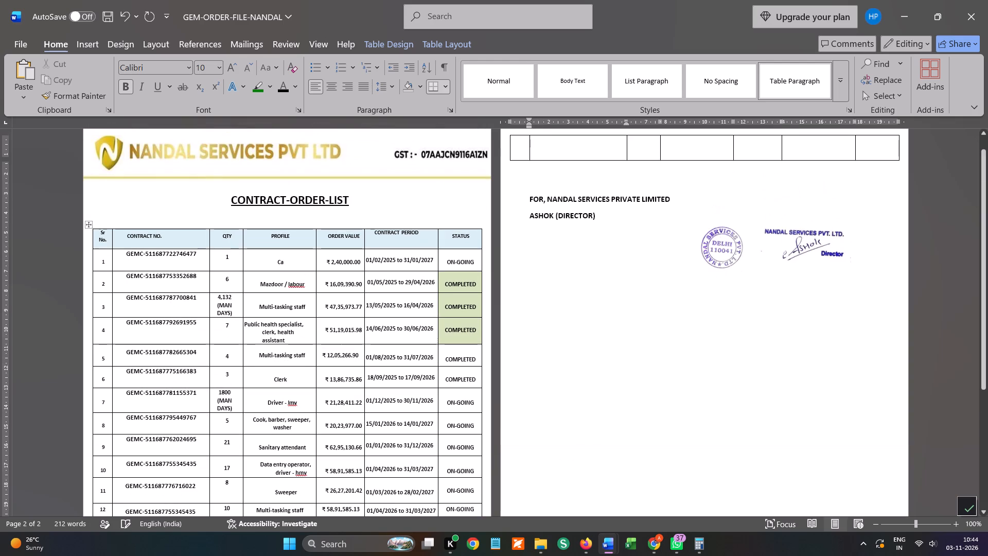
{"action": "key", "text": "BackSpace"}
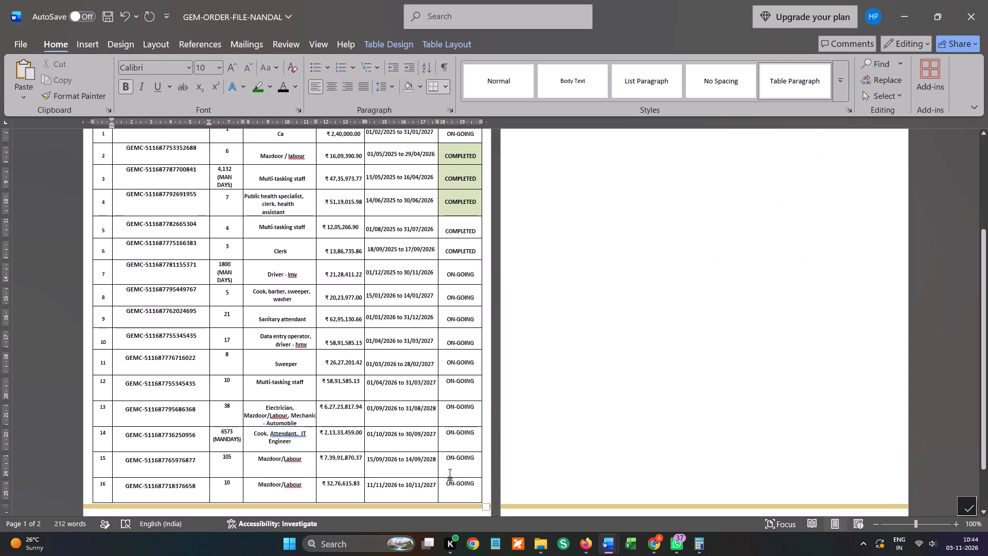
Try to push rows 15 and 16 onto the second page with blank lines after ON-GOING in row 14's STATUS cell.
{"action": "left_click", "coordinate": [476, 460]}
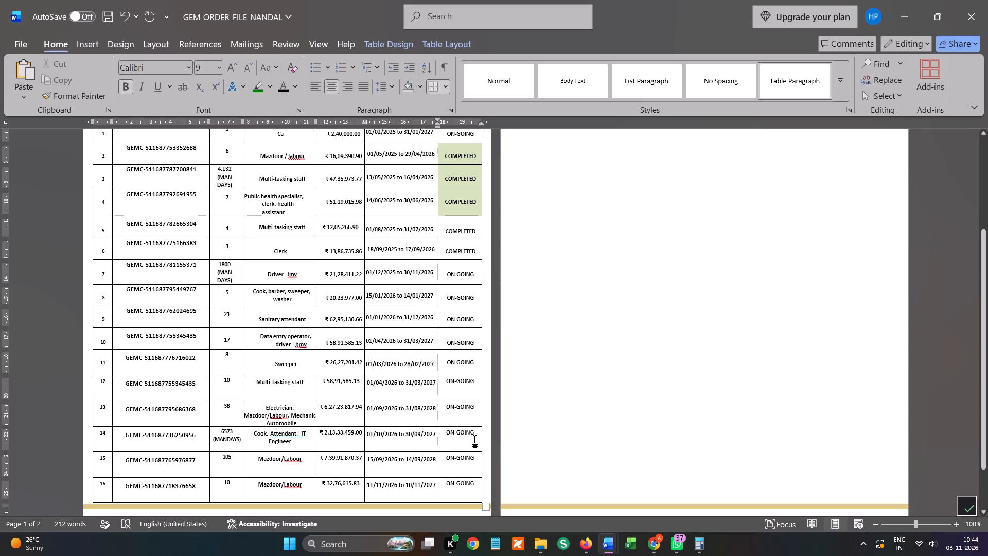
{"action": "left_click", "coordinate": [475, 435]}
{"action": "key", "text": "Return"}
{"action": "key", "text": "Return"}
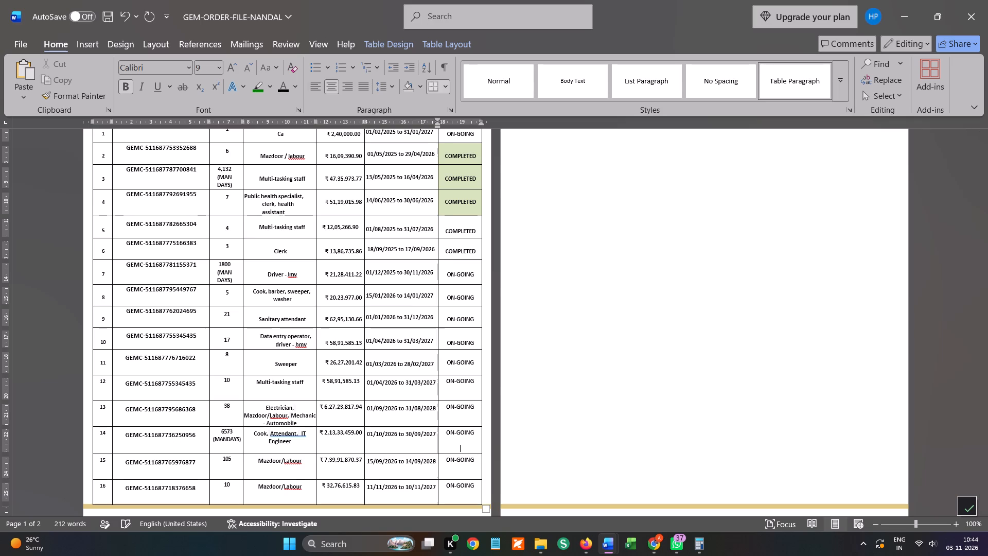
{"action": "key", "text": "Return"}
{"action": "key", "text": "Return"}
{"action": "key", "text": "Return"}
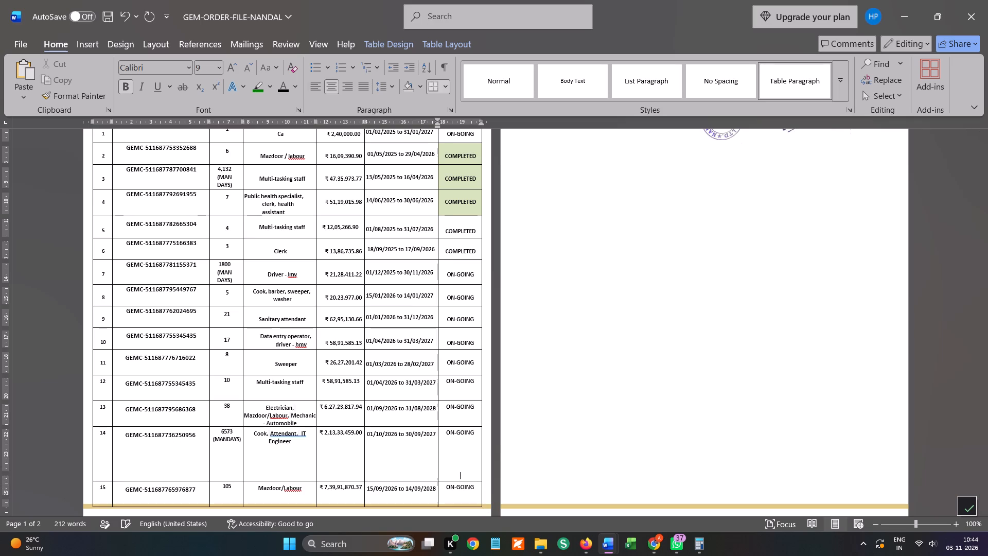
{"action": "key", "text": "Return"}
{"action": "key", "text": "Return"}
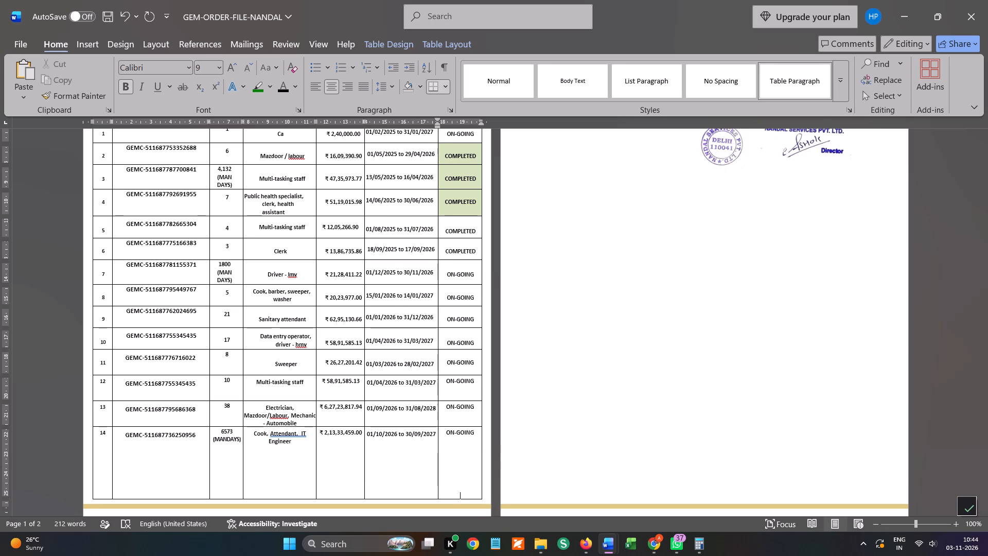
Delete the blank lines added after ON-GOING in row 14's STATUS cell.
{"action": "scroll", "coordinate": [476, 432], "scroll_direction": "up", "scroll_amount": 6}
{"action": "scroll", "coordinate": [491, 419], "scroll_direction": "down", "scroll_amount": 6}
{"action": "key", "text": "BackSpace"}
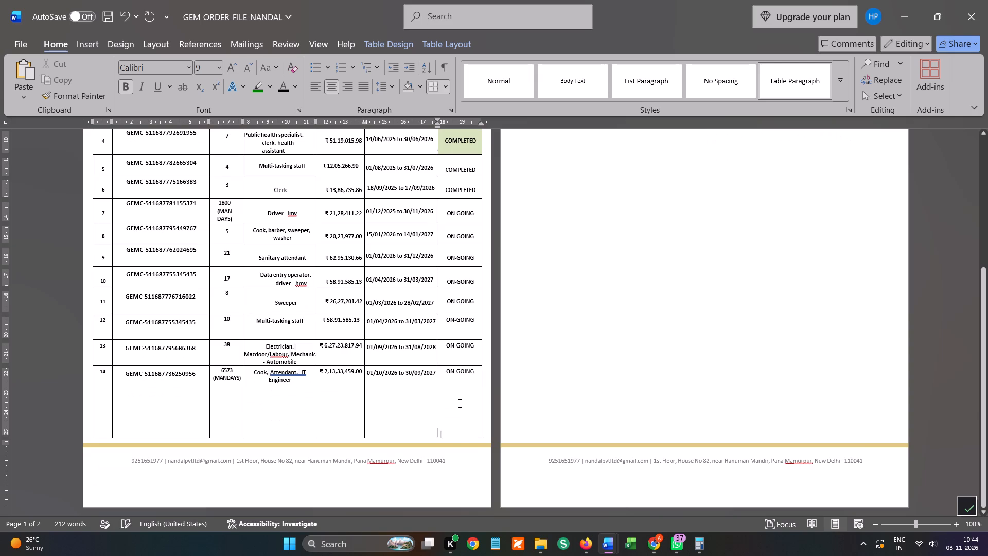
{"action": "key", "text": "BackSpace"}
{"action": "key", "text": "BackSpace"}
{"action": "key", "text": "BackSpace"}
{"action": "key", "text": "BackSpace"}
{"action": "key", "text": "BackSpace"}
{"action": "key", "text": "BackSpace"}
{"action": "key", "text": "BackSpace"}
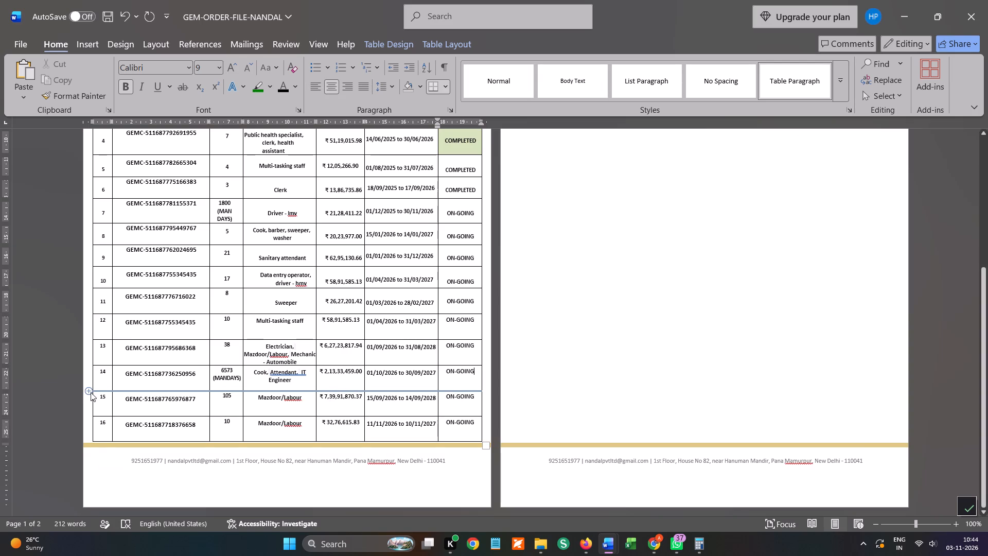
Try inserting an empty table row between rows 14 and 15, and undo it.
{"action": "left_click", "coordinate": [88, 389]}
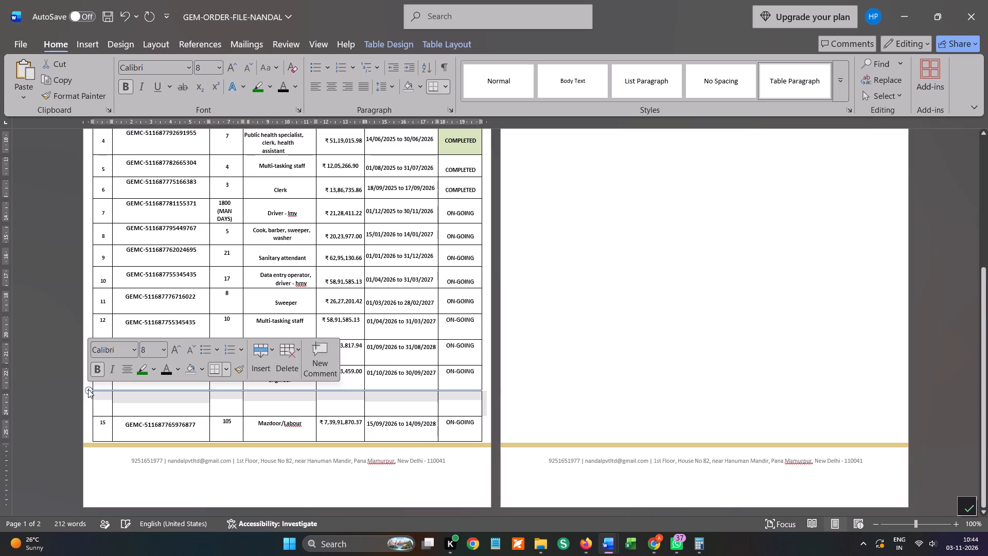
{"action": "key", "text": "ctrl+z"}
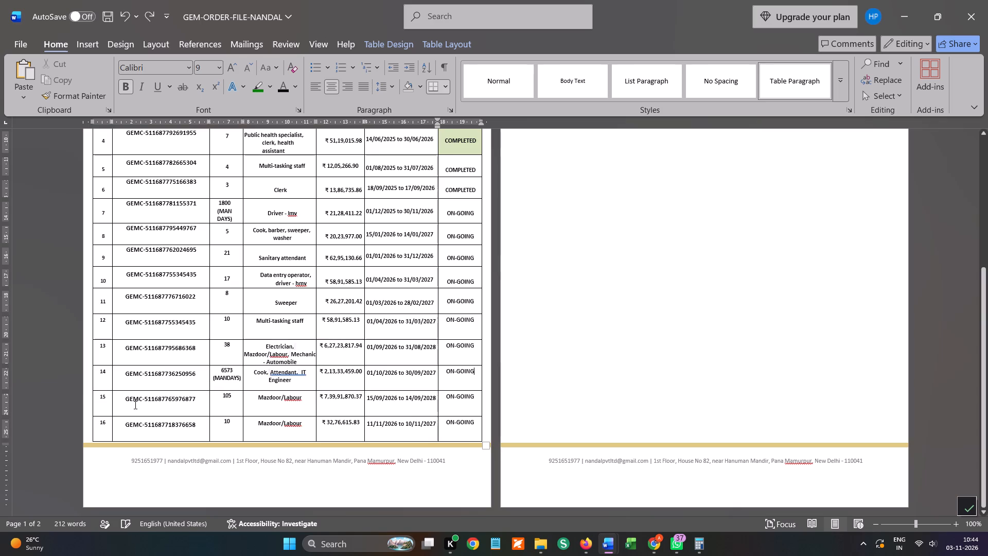
Enlarge the text of the whole contract table, from the header row to row 16, by one font size step.
{"action": "left_click", "coordinate": [137, 405]}
{"action": "scroll", "coordinate": [481, 381], "scroll_direction": "up", "scroll_amount": 6}
{"action": "scroll", "coordinate": [498, 373], "scroll_direction": "down", "scroll_amount": 7}
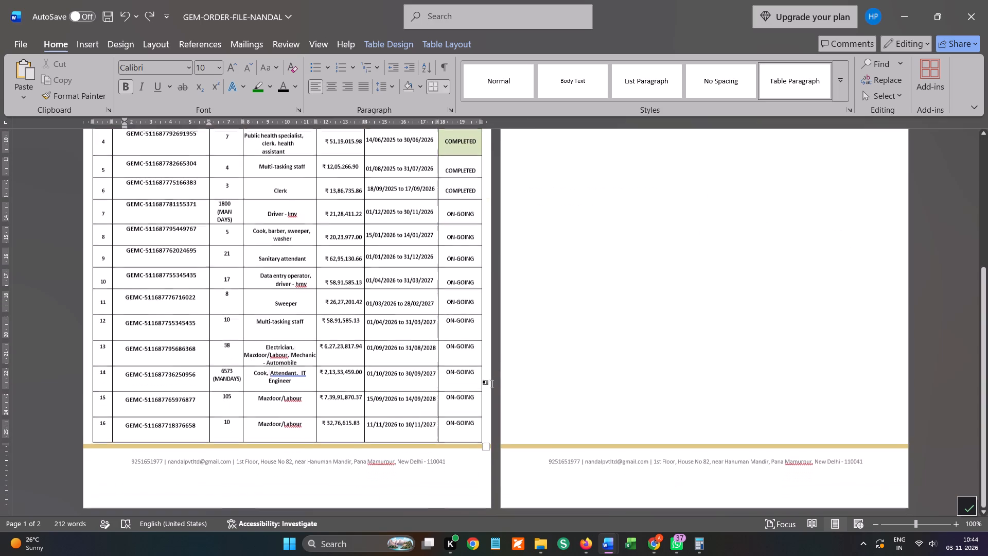
{"action": "scroll", "coordinate": [299, 364], "scroll_direction": "up", "scroll_amount": 2}
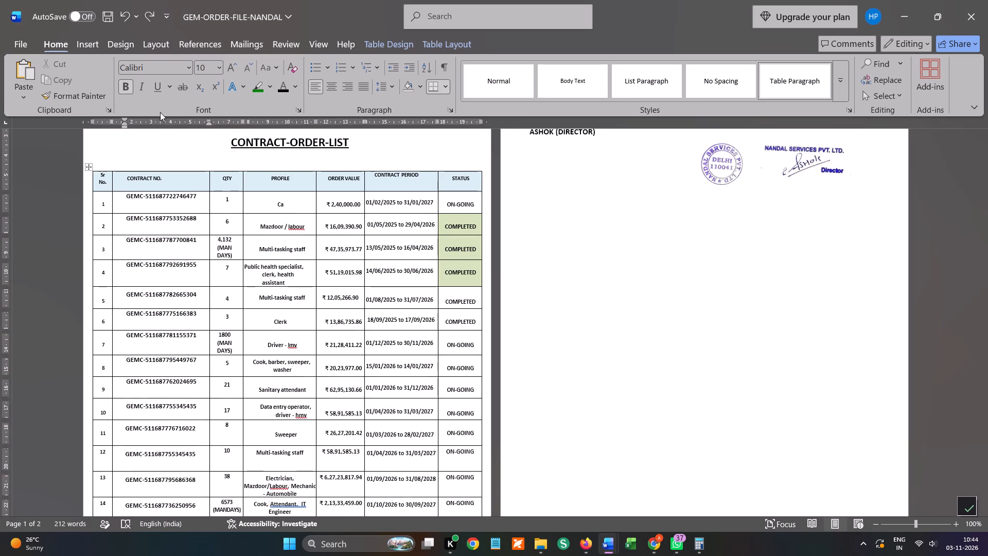
{"action": "left_click_drag", "start_coordinate": [95, 157], "coordinate": [151, 169]}
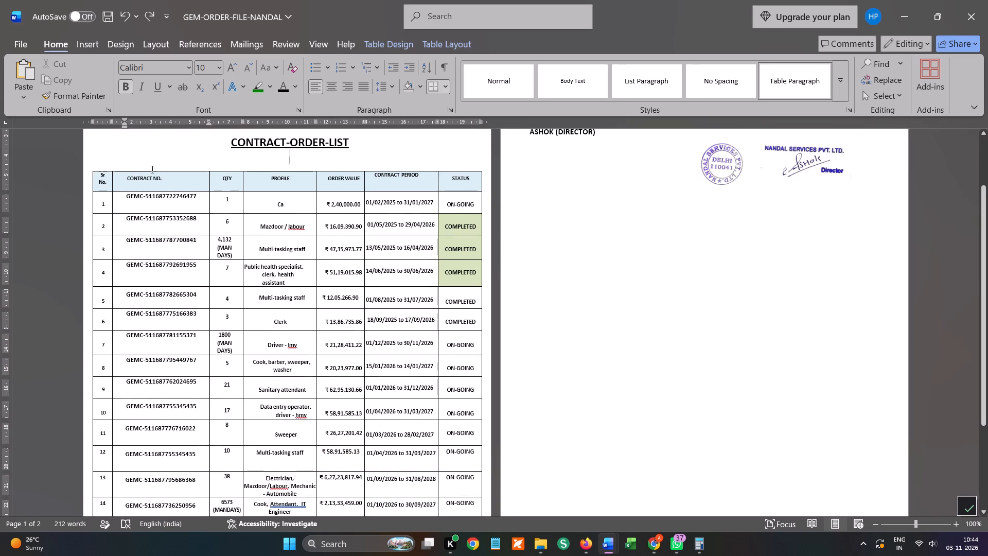
{"action": "left_click_drag", "start_coordinate": [151, 169], "coordinate": [516, 542]}
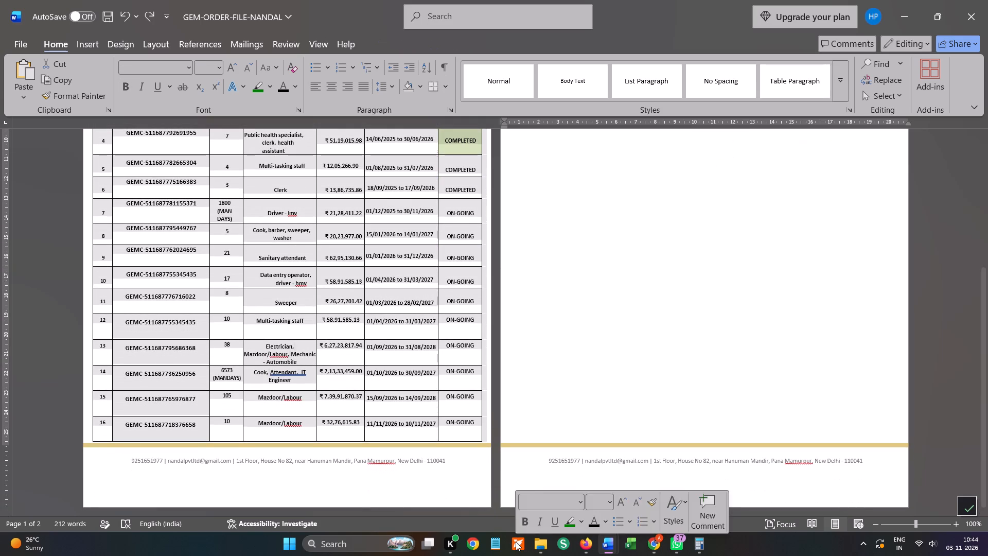
{"action": "key", "text": "ctrl+shift+period"}
{"action": "scroll", "coordinate": [604, 532], "scroll_direction": "up", "scroll_amount": 4}
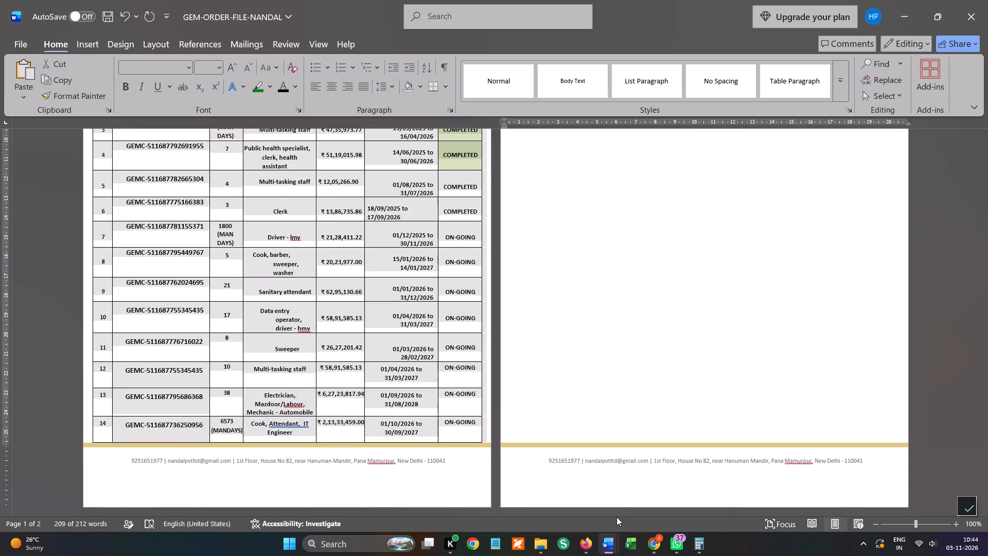
{"action": "scroll", "coordinate": [616, 517], "scroll_direction": "up", "scroll_amount": 3}
{"action": "scroll", "coordinate": [645, 380], "scroll_direction": "up", "scroll_amount": 4}
{"action": "left_click", "coordinate": [605, 334]}
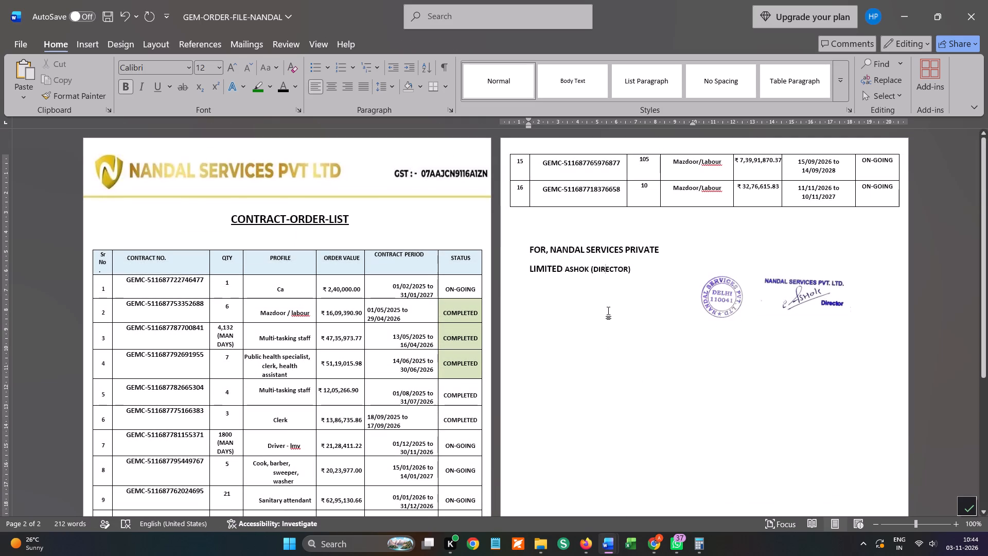
{"action": "scroll", "coordinate": [616, 307], "scroll_direction": "down", "scroll_amount": 7}
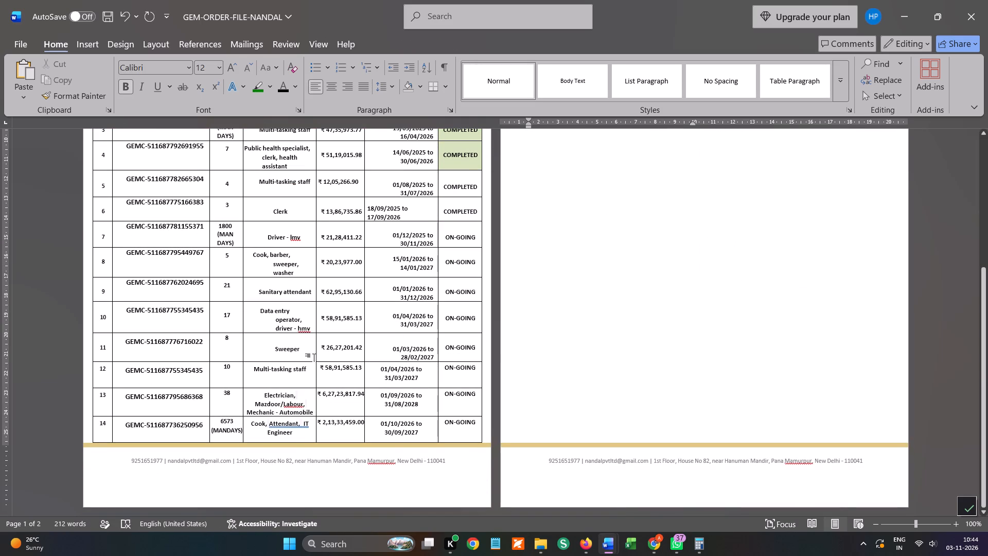
{"action": "scroll", "coordinate": [307, 349], "scroll_direction": "up", "scroll_amount": 4}
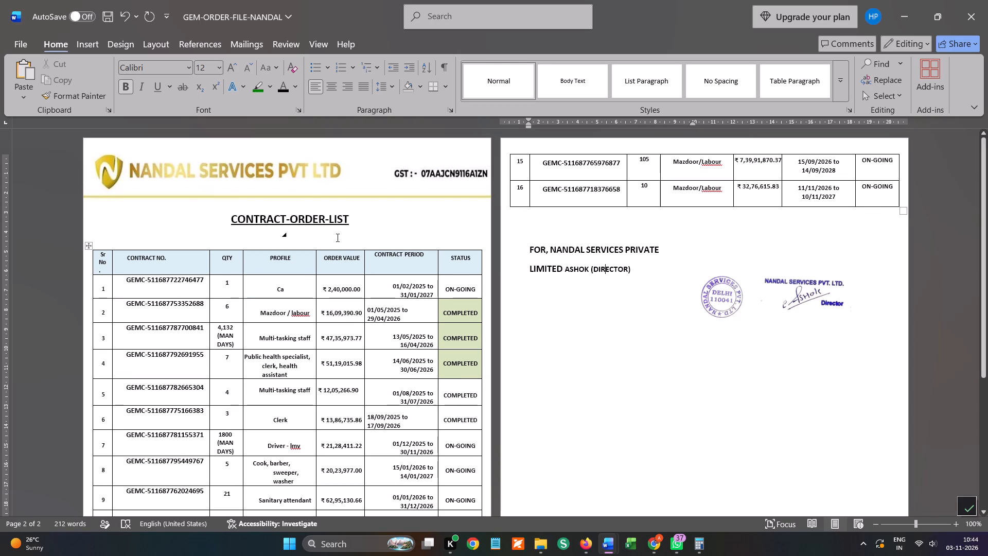
Delete the blank line between the CONTRACT-ORDER-LIST title and the contract table.
{"action": "left_click", "coordinate": [335, 236]}
{"action": "key", "text": "BackSpace"}
{"action": "key", "text": "BackSpace"}
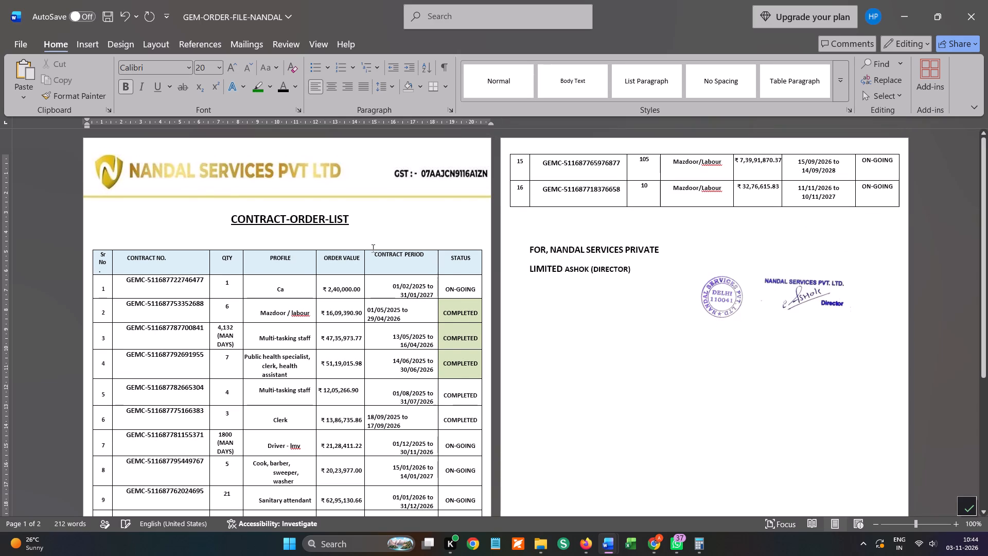
{"action": "key", "text": "BackSpace"}
{"action": "scroll", "coordinate": [403, 241], "scroll_direction": "down", "scroll_amount": 4}
{"action": "scroll", "coordinate": [569, 311], "scroll_direction": "up", "scroll_amount": 2}
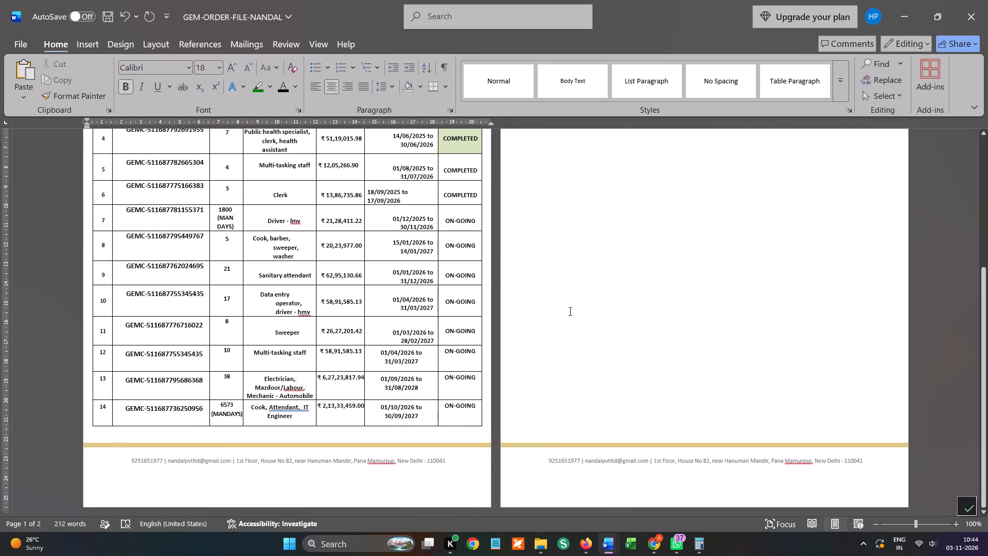
{"action": "scroll", "coordinate": [569, 311], "scroll_direction": "up", "scroll_amount": 2}
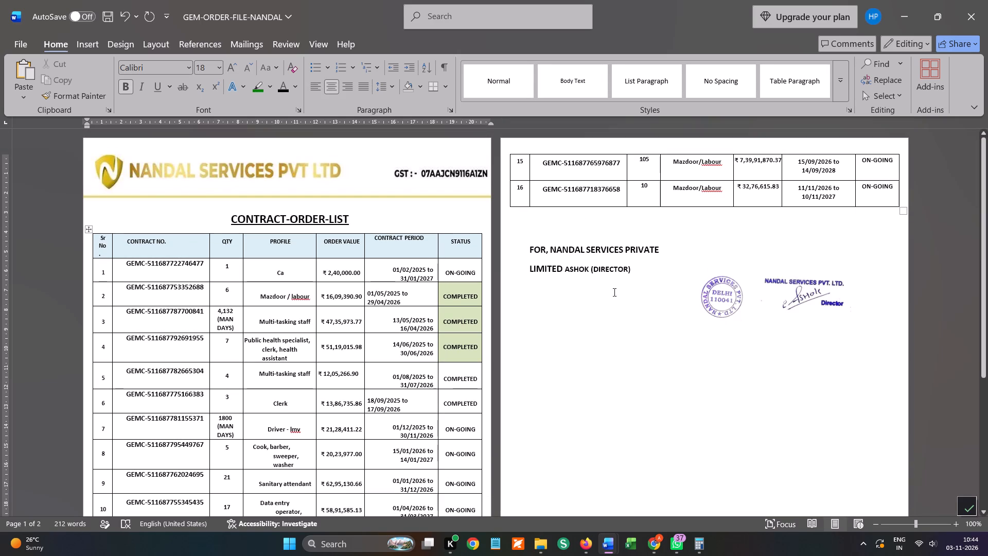
Move the round company stamp and the director's signature image side by side beneath the director line on page 2.
{"action": "left_click", "coordinate": [631, 270]}
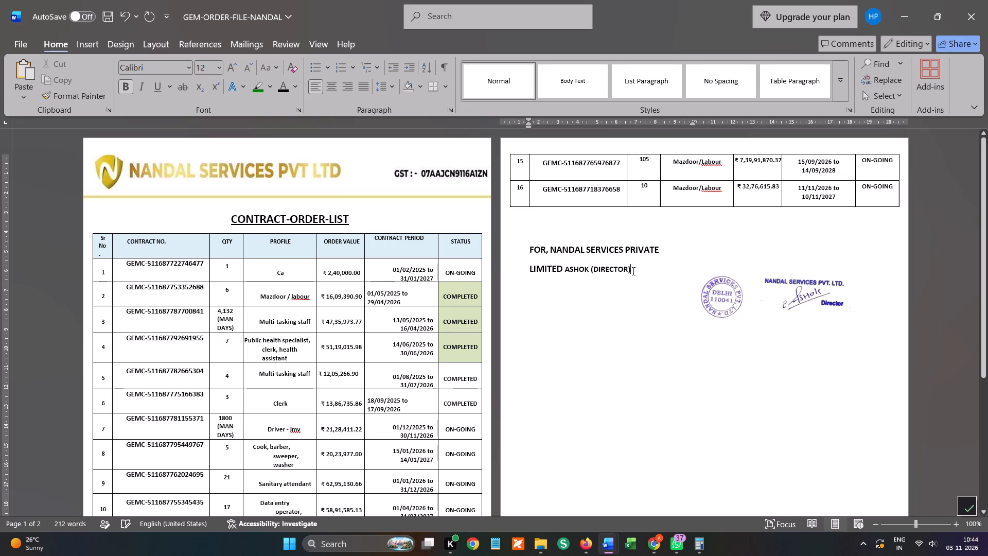
{"action": "left_click", "coordinate": [727, 297]}
{"action": "left_click_drag", "start_coordinate": [728, 297], "coordinate": [623, 321]}
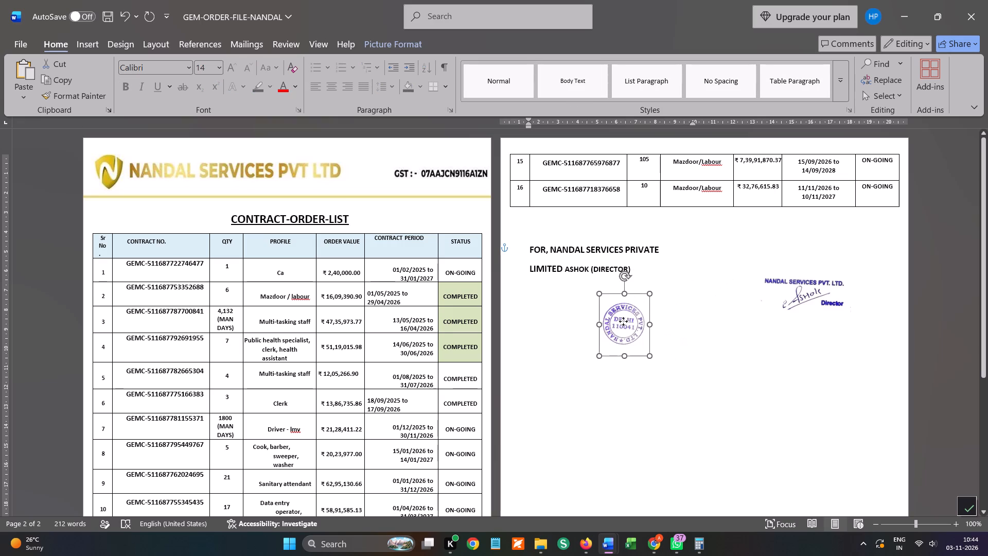
{"action": "left_click_drag", "start_coordinate": [623, 321], "coordinate": [621, 319]}
{"action": "left_click_drag", "start_coordinate": [795, 292], "coordinate": [704, 322]}
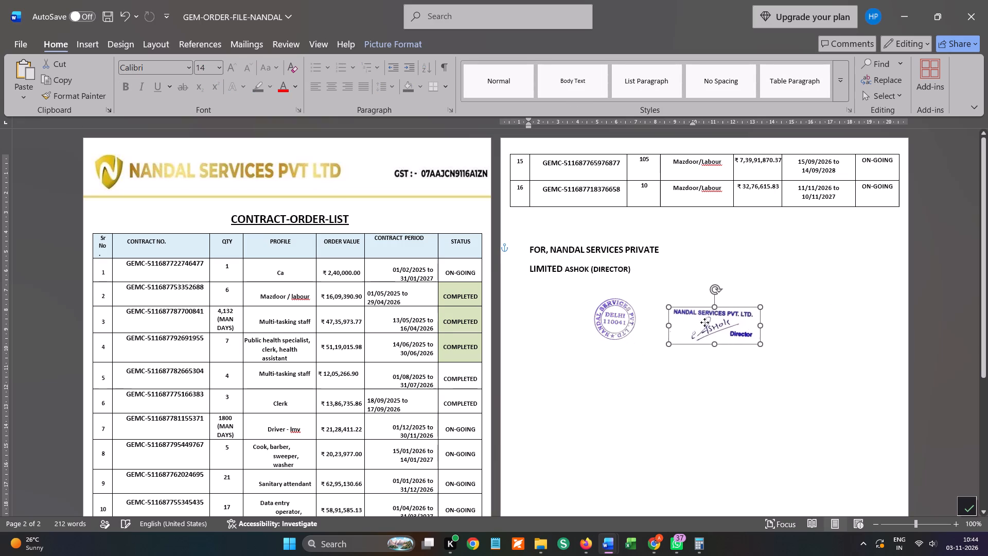
{"action": "left_click_drag", "start_coordinate": [704, 322], "coordinate": [702, 321]}
{"action": "left_click", "coordinate": [743, 359]}
{"action": "scroll", "coordinate": [695, 335], "scroll_direction": "down", "scroll_amount": 1}
{"action": "scroll", "coordinate": [445, 277], "scroll_direction": "down", "scroll_amount": 6}
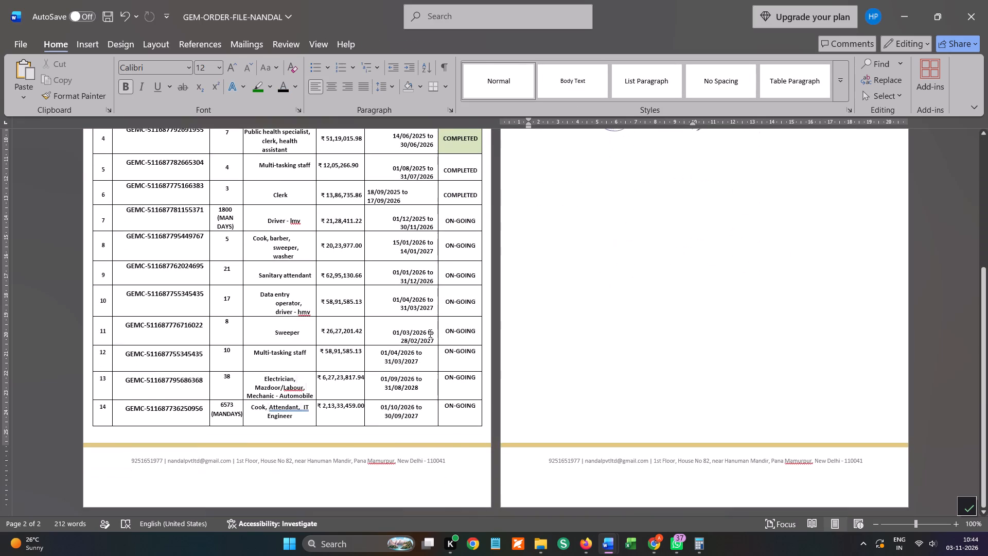
Colour the COMPLETED cells of rows 5 and 6 in the STATUS column green to match rows 2 to 4.
{"action": "scroll", "coordinate": [432, 326], "scroll_direction": "up", "scroll_amount": 1}
{"action": "left_click_drag", "start_coordinate": [442, 225], "coordinate": [469, 270]}
{"action": "left_click", "coordinate": [269, 85]}
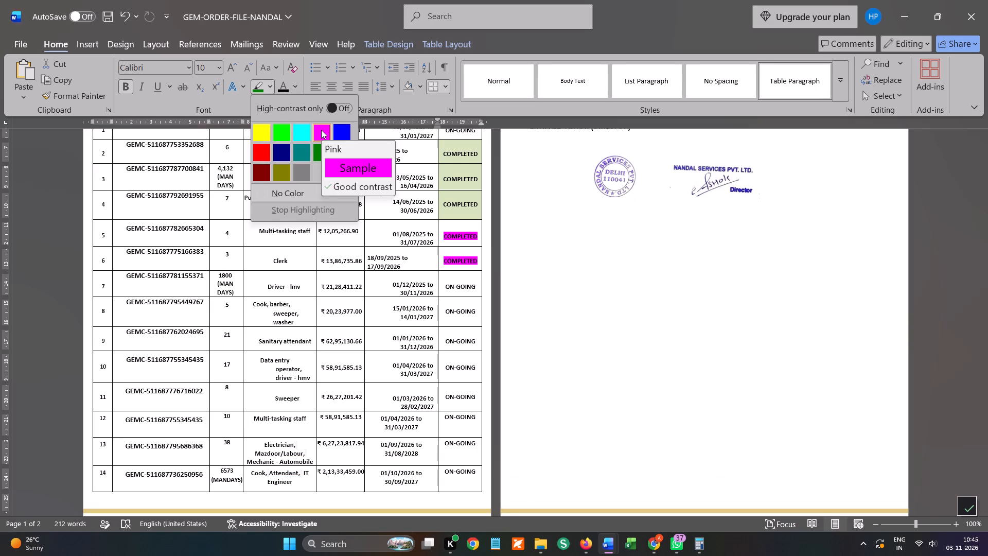
{"action": "left_click", "coordinate": [333, 106]}
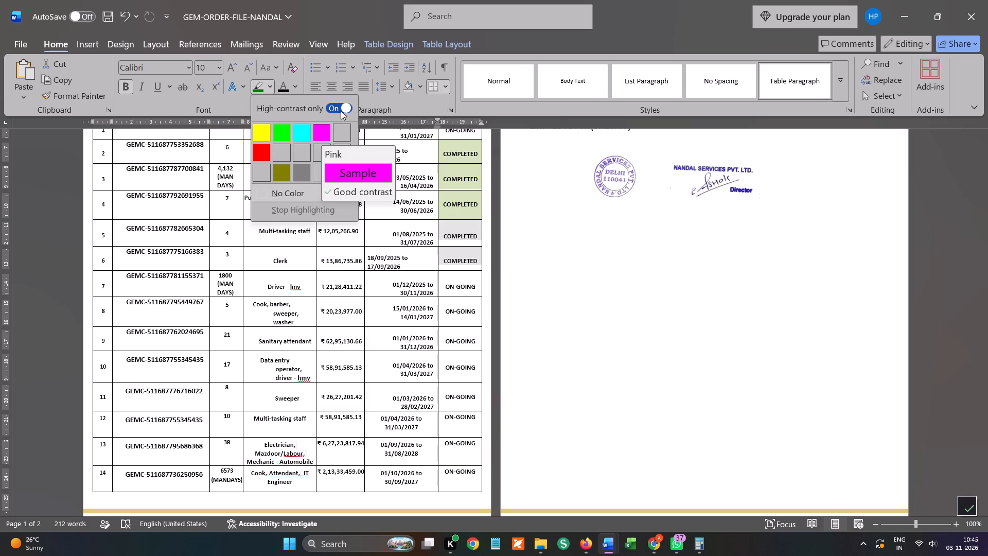
{"action": "left_click", "coordinate": [342, 108]}
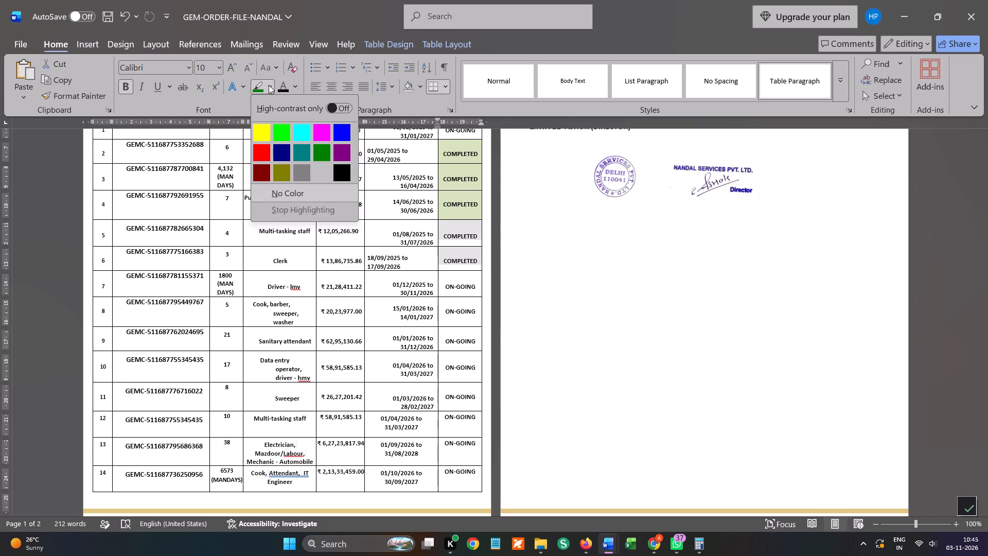
{"action": "left_click", "coordinate": [299, 83]}
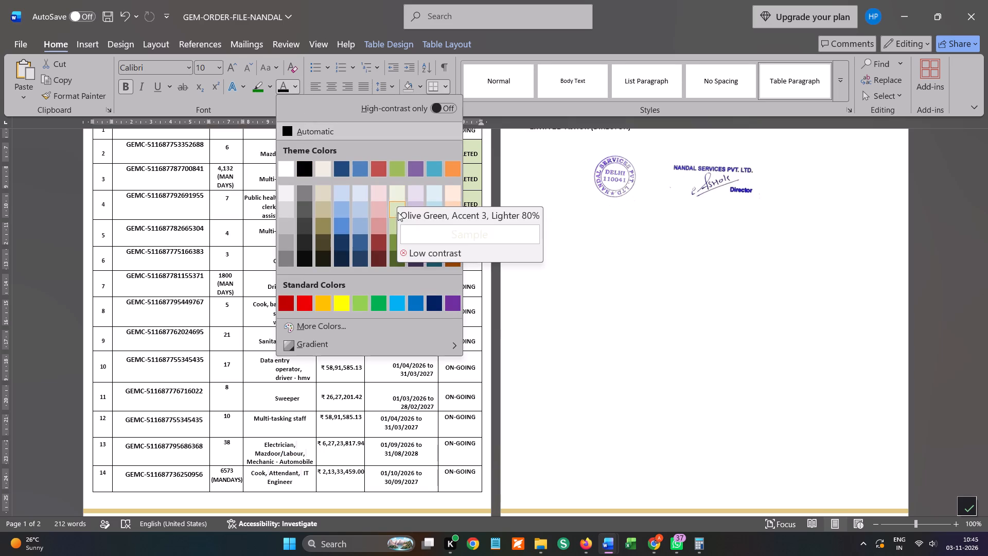
{"action": "left_click", "coordinate": [686, 289]}
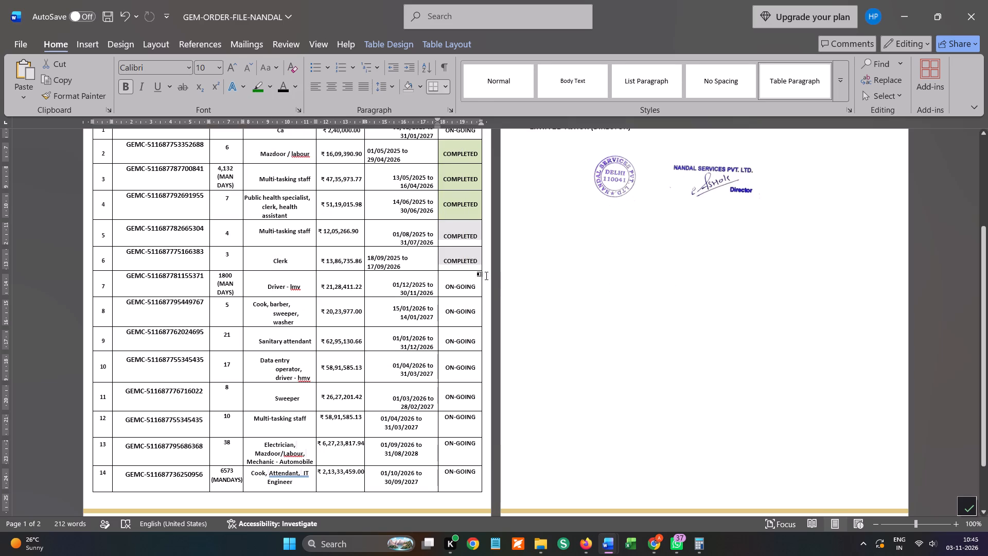
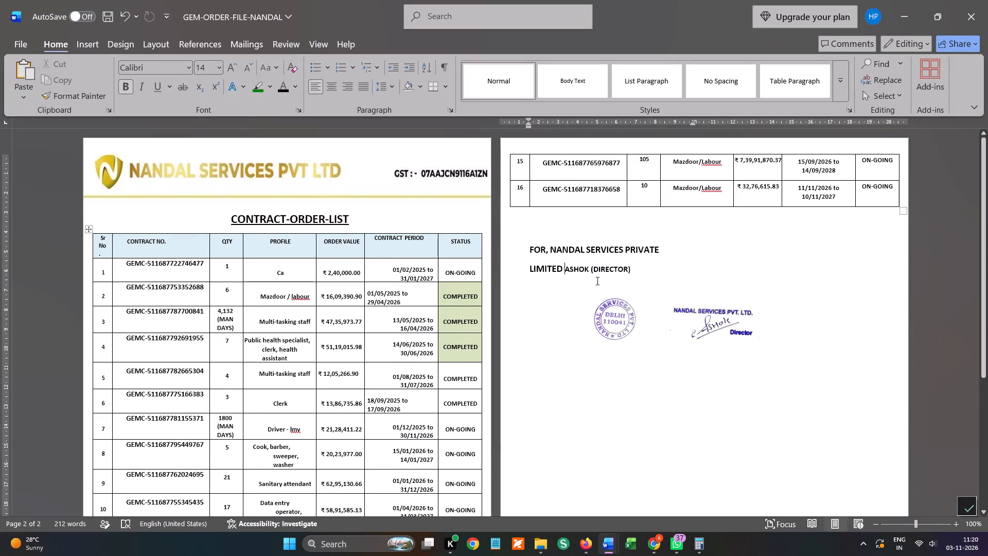
Review both pages of the contract order list, checking the table through row 16, the status cell colours, the signature block and the footers.
{"action": "scroll", "coordinate": [573, 271], "scroll_direction": "down", "scroll_amount": 11}
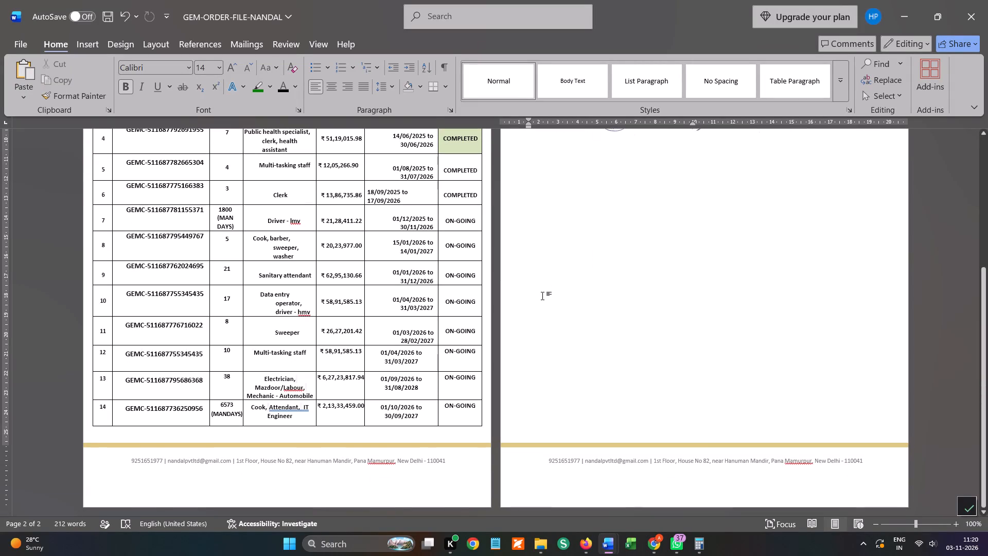
{"action": "scroll", "coordinate": [542, 296], "scroll_direction": "down", "scroll_amount": 1}
{"action": "key", "text": "alt+Tab"}
{"action": "key", "text": "alt+Tab"}
{"action": "scroll", "coordinate": [554, 290], "scroll_direction": "up", "scroll_amount": 3}
{"action": "scroll", "coordinate": [628, 273], "scroll_direction": "up", "scroll_amount": 3}
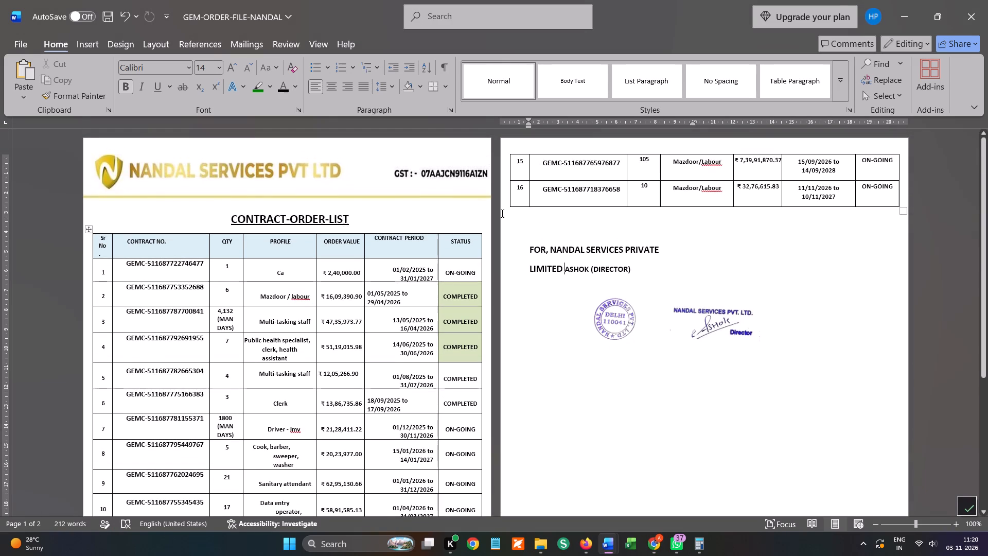
{"action": "scroll", "coordinate": [523, 223], "scroll_direction": "down", "scroll_amount": 11}
{"action": "scroll", "coordinate": [546, 260], "scroll_direction": "up", "scroll_amount": 5}
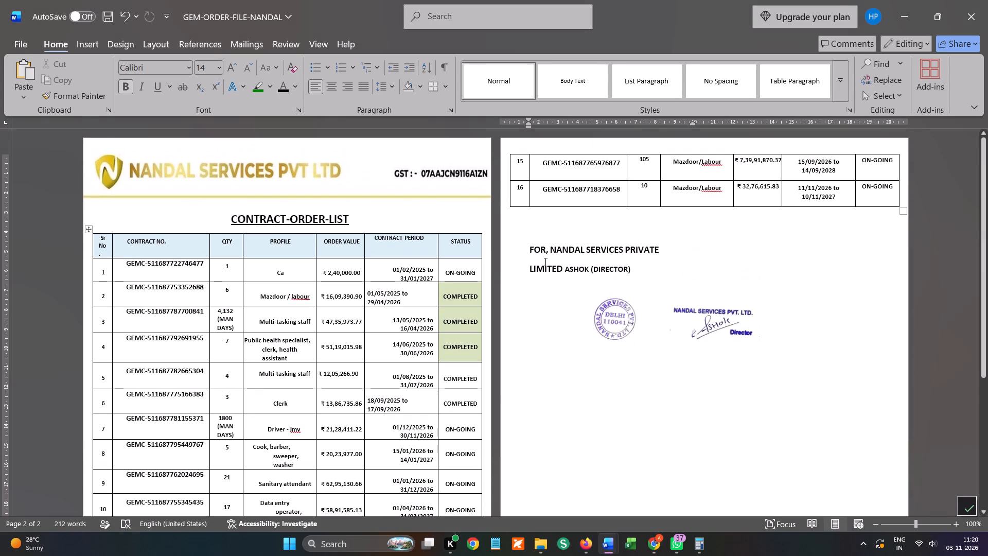
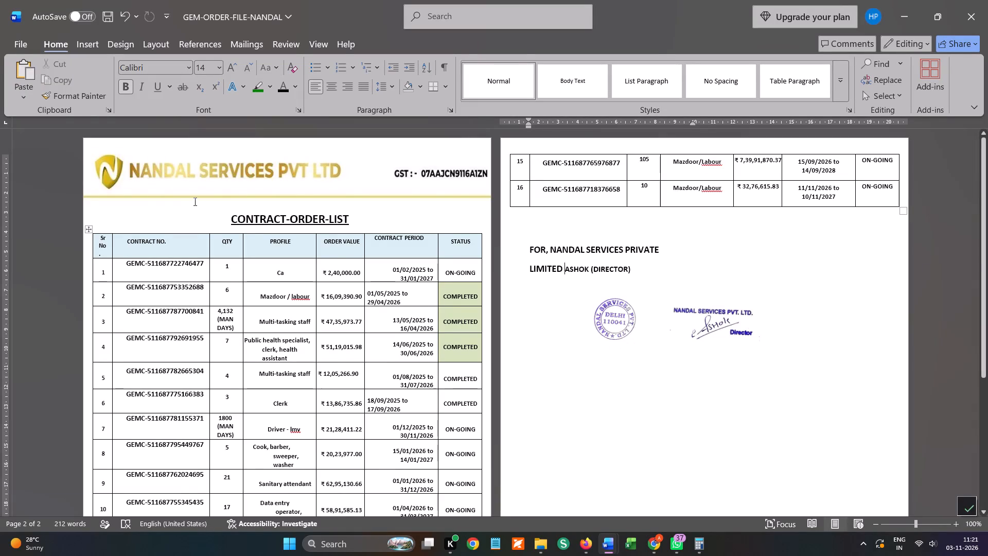
Save the contract order list as a Word document over the existing GEM-ORDER-FILE-NANDAL in the word files folder.
{"action": "scroll", "coordinate": [257, 296], "scroll_direction": "down", "scroll_amount": 11}
{"action": "scroll", "coordinate": [330, 318], "scroll_direction": "up", "scroll_amount": 4}
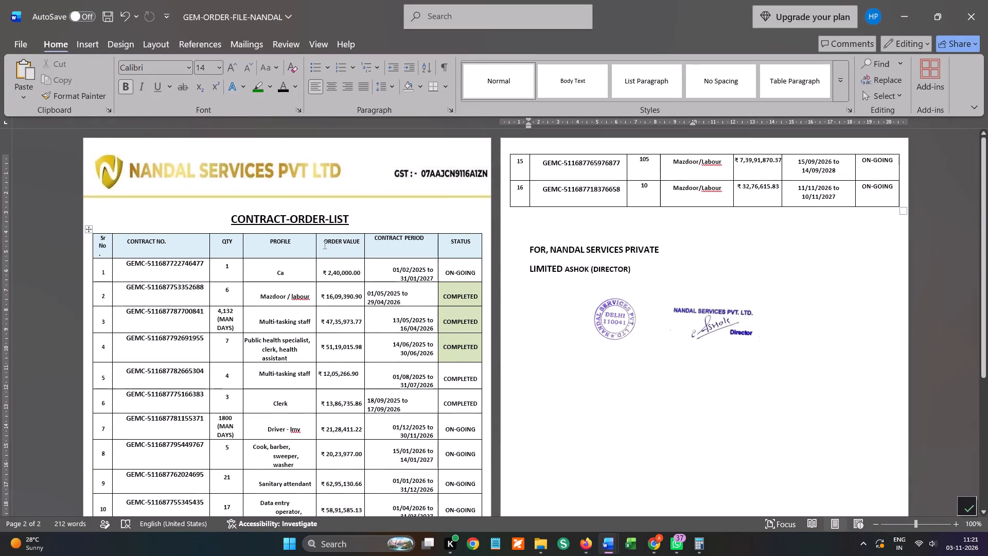
{"action": "left_click", "coordinate": [356, 211]}
{"action": "left_click", "coordinate": [359, 215]}
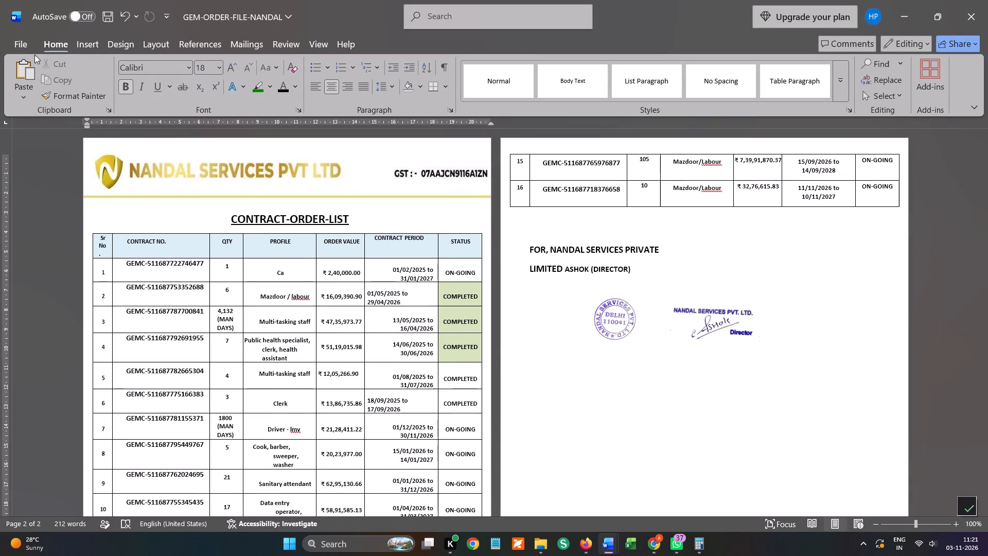
{"action": "left_click", "coordinate": [17, 43]}
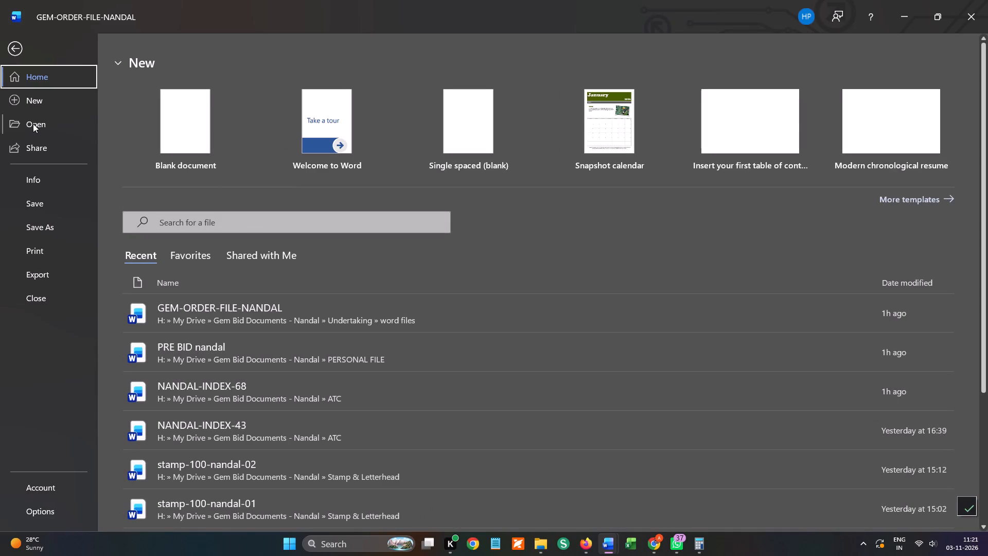
{"action": "left_click", "coordinate": [33, 124]}
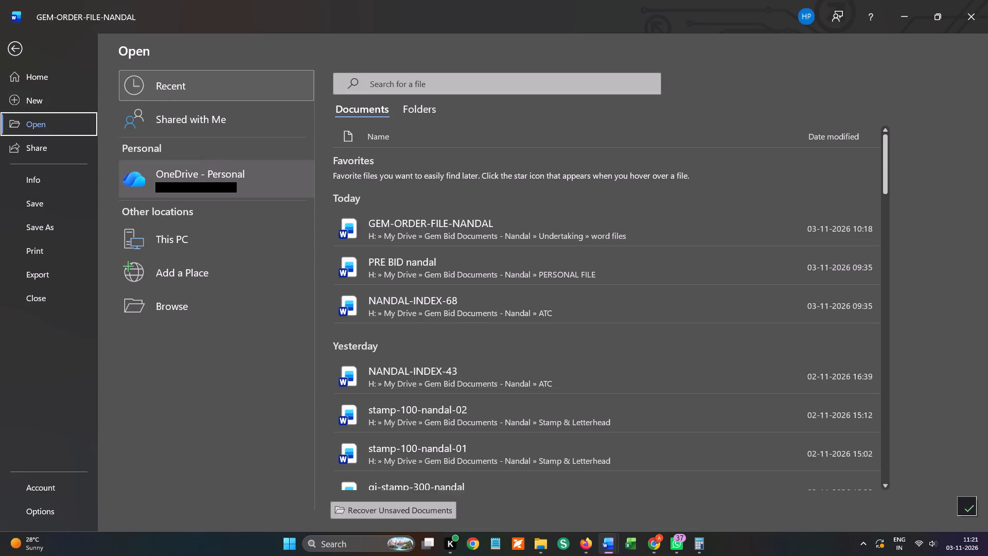
{"action": "left_click", "coordinate": [43, 273]}
{"action": "left_click", "coordinate": [204, 134]}
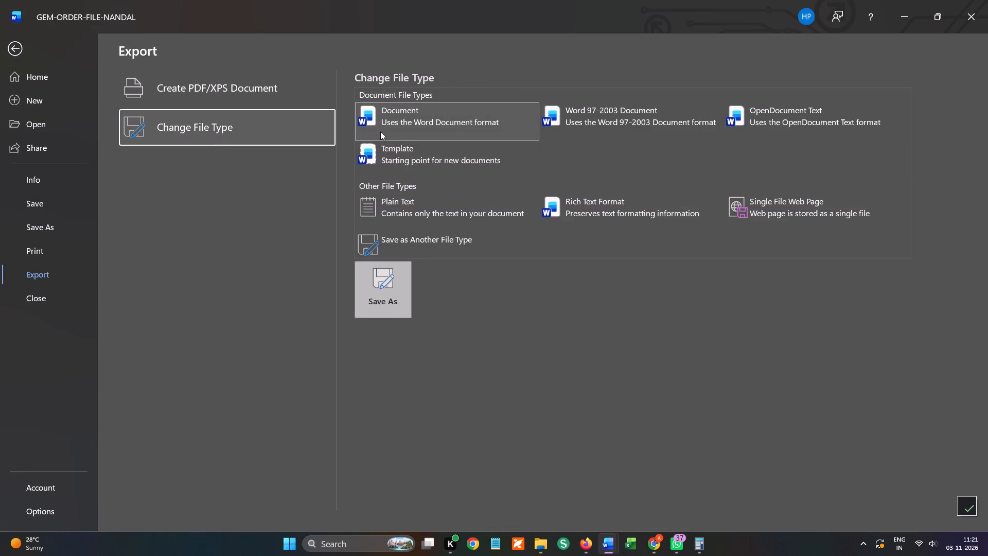
{"action": "left_click", "coordinate": [387, 119]}
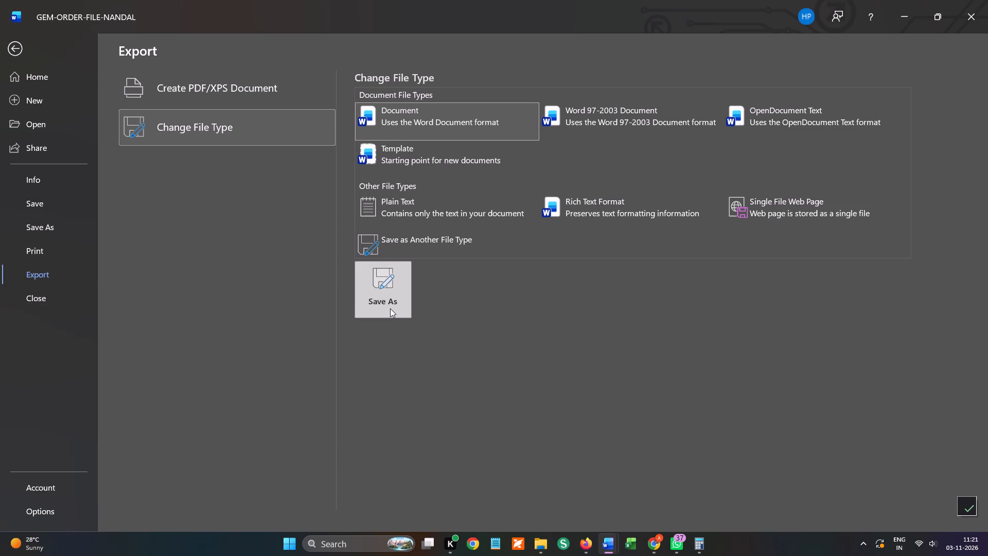
{"action": "left_click", "coordinate": [390, 308]}
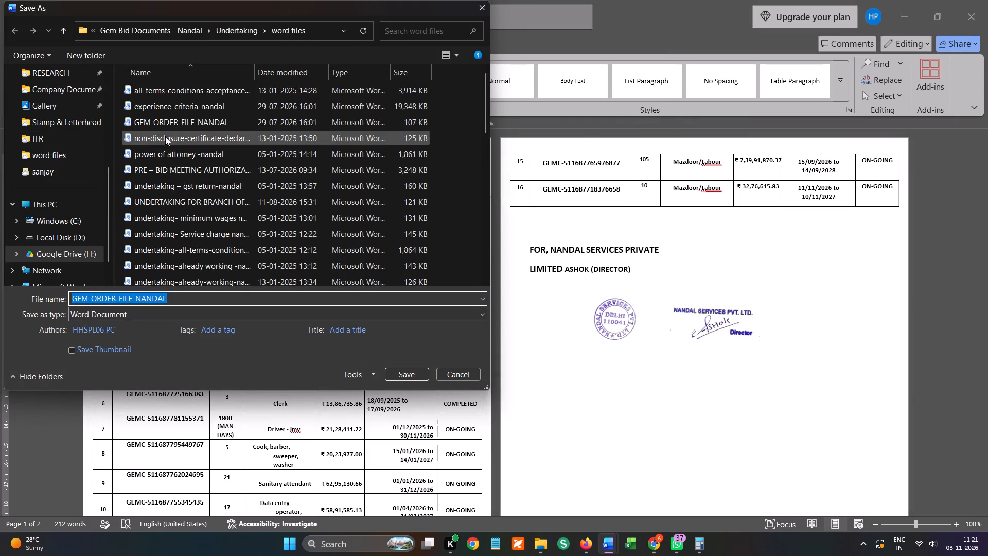
{"action": "left_click", "coordinate": [181, 123]}
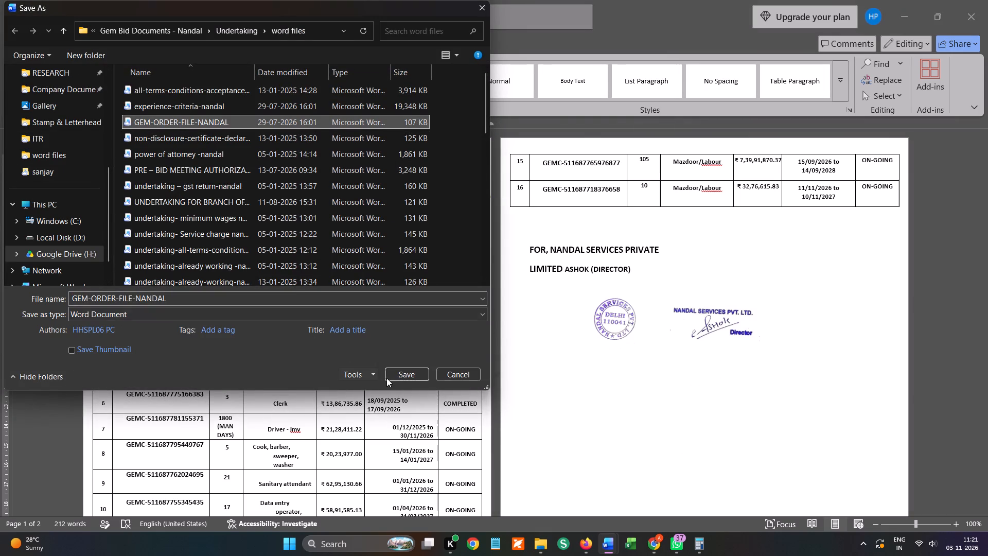
{"action": "left_click", "coordinate": [398, 374]}
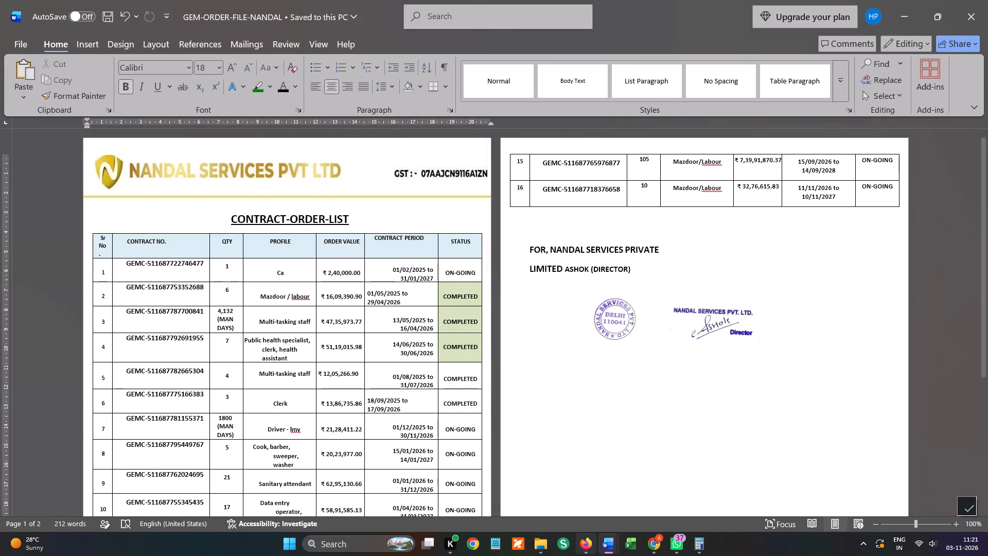
Switch to File Explorer and open GEM-ORDER-FILE-NANDAL from the word files folder inside Gem Bid Documents - Nandal, Undertaking.
{"action": "left_click", "coordinate": [551, 542]}
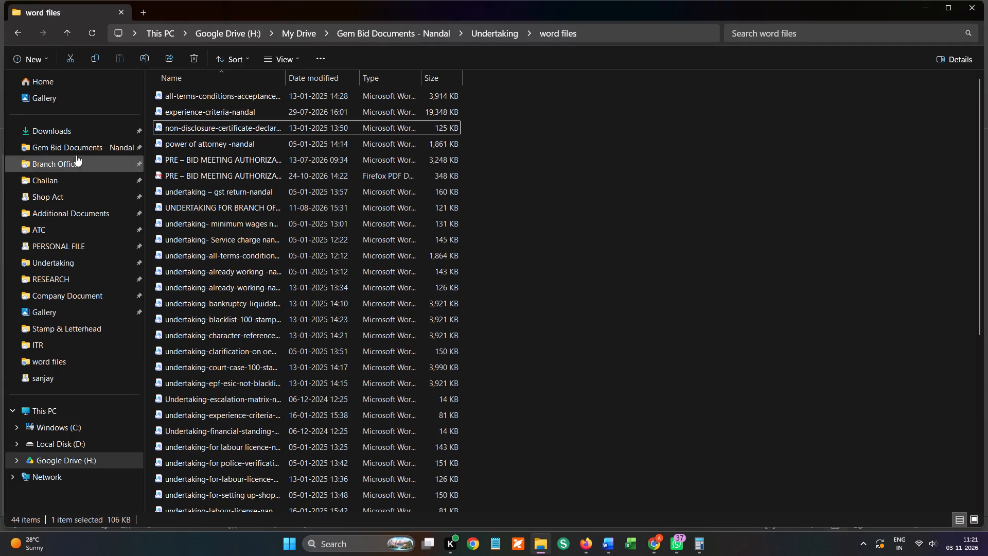
{"action": "left_click", "coordinate": [75, 135]}
{"action": "left_click", "coordinate": [103, 148]}
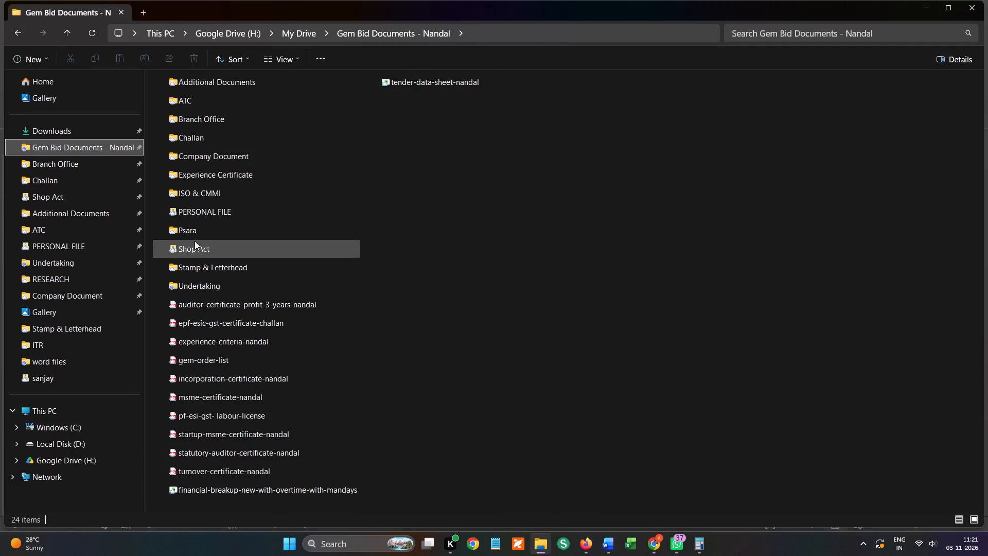
{"action": "double_click", "coordinate": [193, 283]}
{"action": "double_click", "coordinate": [193, 117]}
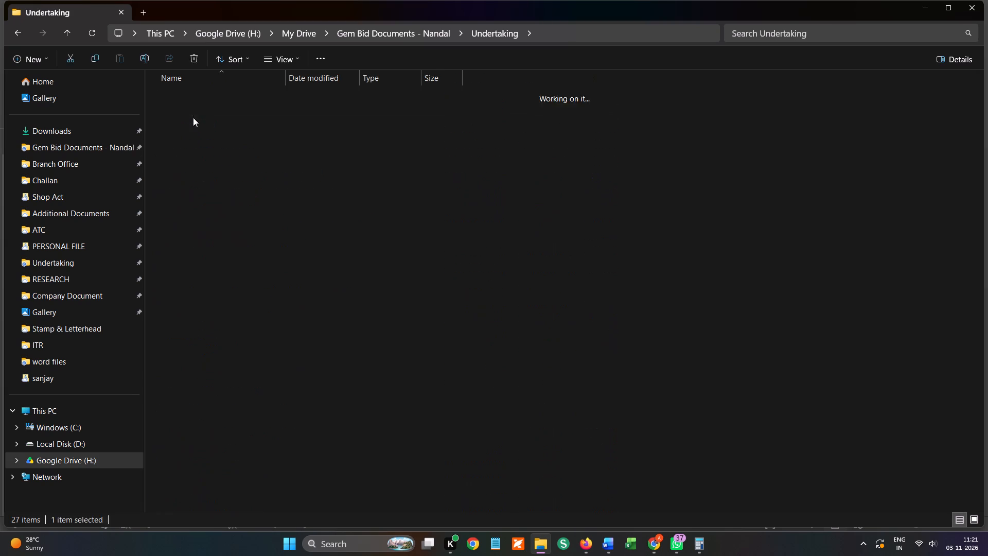
{"action": "double_click", "coordinate": [206, 130]}
{"action": "left_click", "coordinate": [206, 130]}
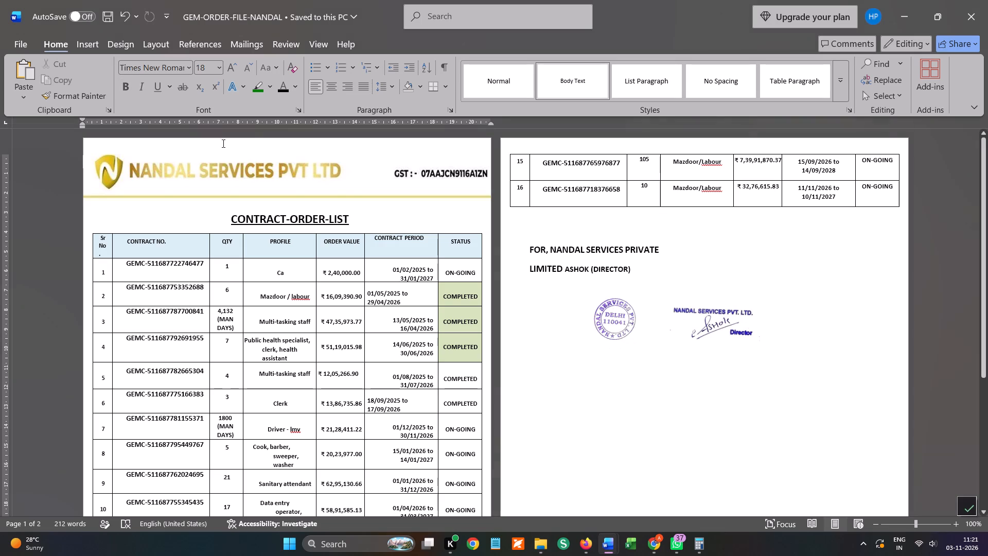
Close the GEM-ORDER-FILE-NANDAL document.
{"action": "left_click", "coordinate": [962, 20]}
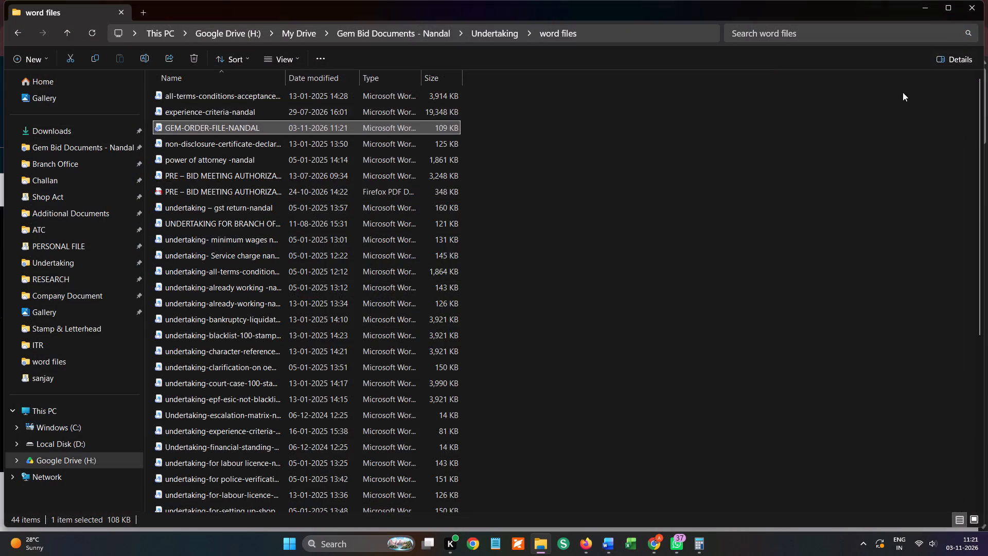
Switch to Word and reopen GEM-ORDER-FILE-NANDAL by browsing to Gem Bid Documents - Nandal, Undertaking, word files.
{"action": "left_click", "coordinate": [614, 540]}
{"action": "left_click", "coordinate": [17, 54]}
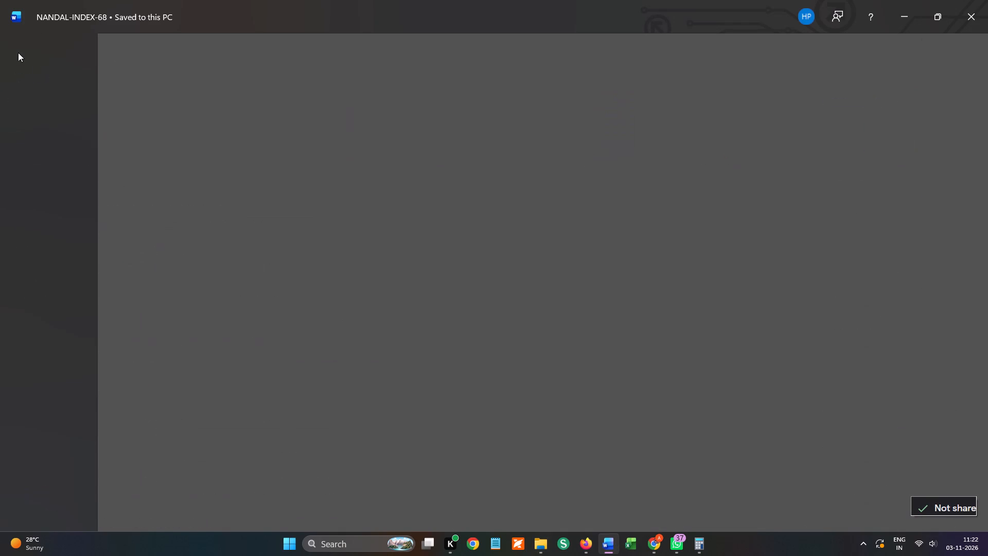
{"action": "left_click", "coordinate": [25, 42]}
{"action": "left_click", "coordinate": [27, 124]}
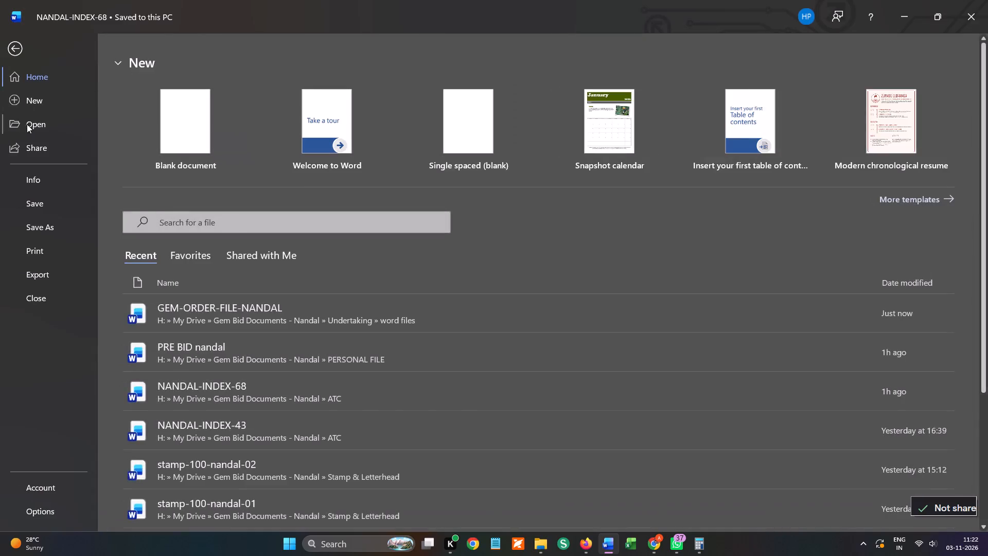
{"action": "left_click", "coordinate": [45, 269]}
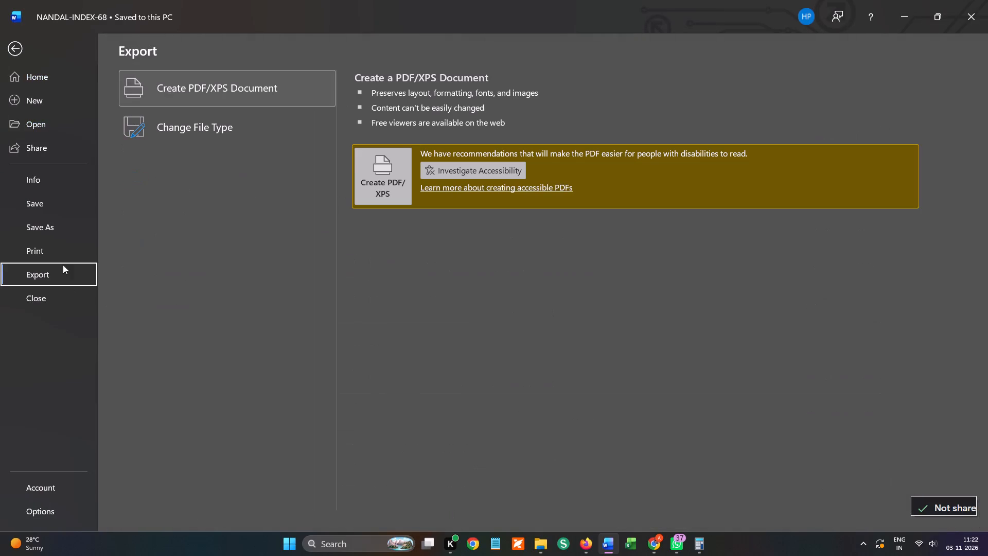
{"action": "left_click", "coordinate": [37, 126]}
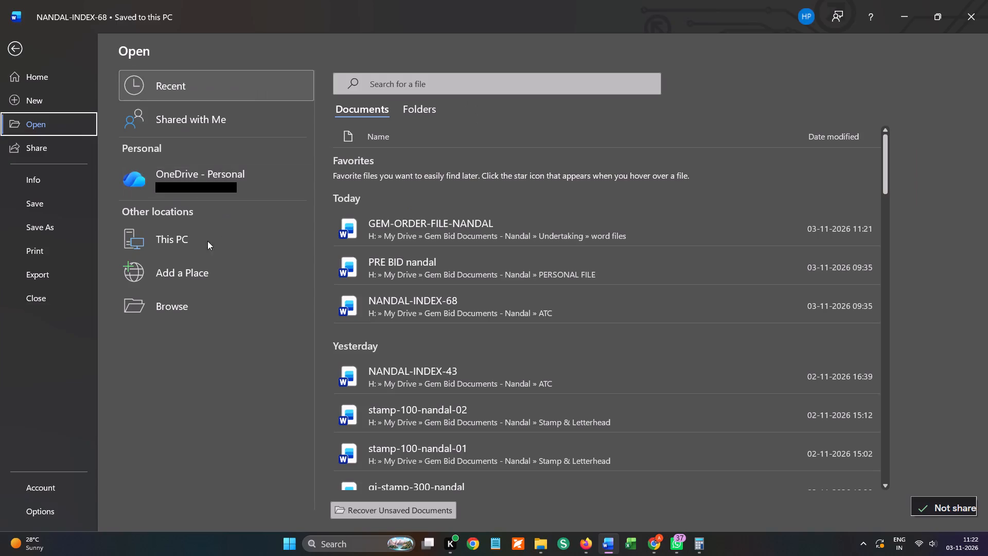
{"action": "left_click", "coordinate": [176, 302]}
{"action": "scroll", "coordinate": [56, 171], "scroll_direction": "up", "scroll_amount": 5}
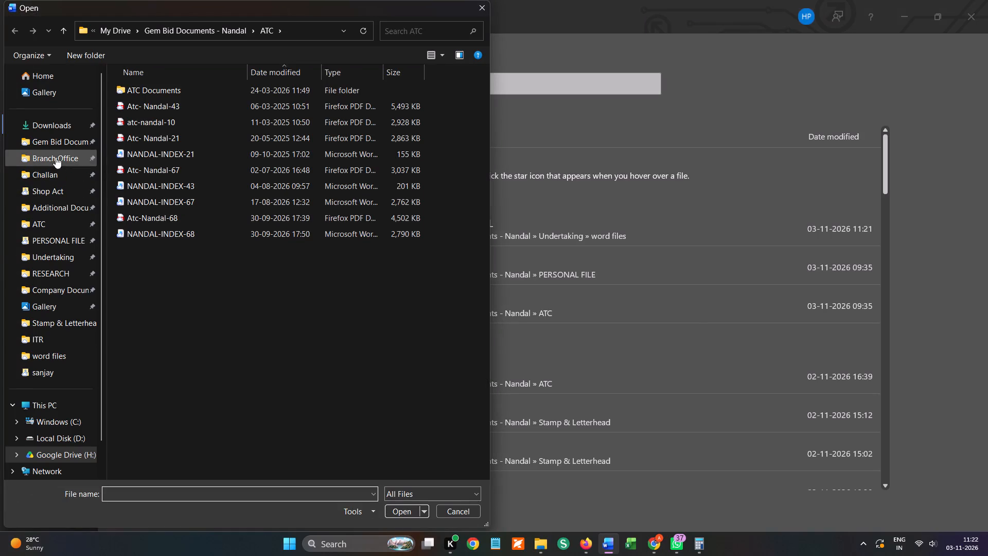
{"action": "left_click", "coordinate": [59, 145]}
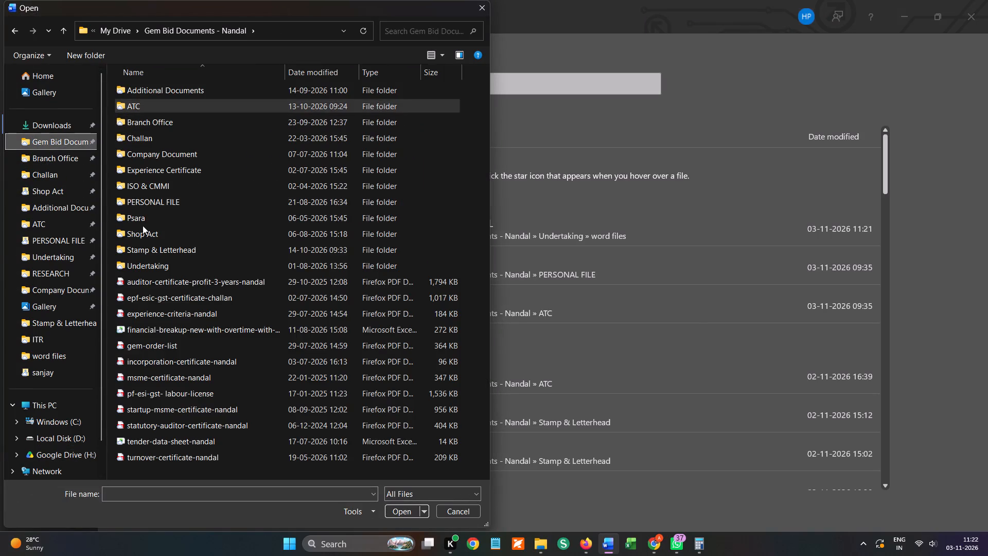
{"action": "double_click", "coordinate": [140, 267]}
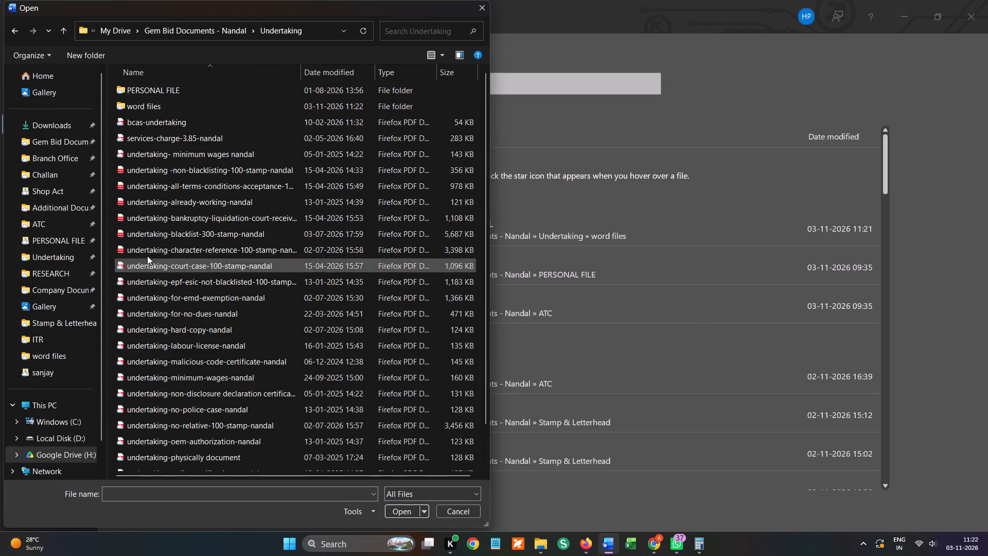
{"action": "double_click", "coordinate": [145, 109]}
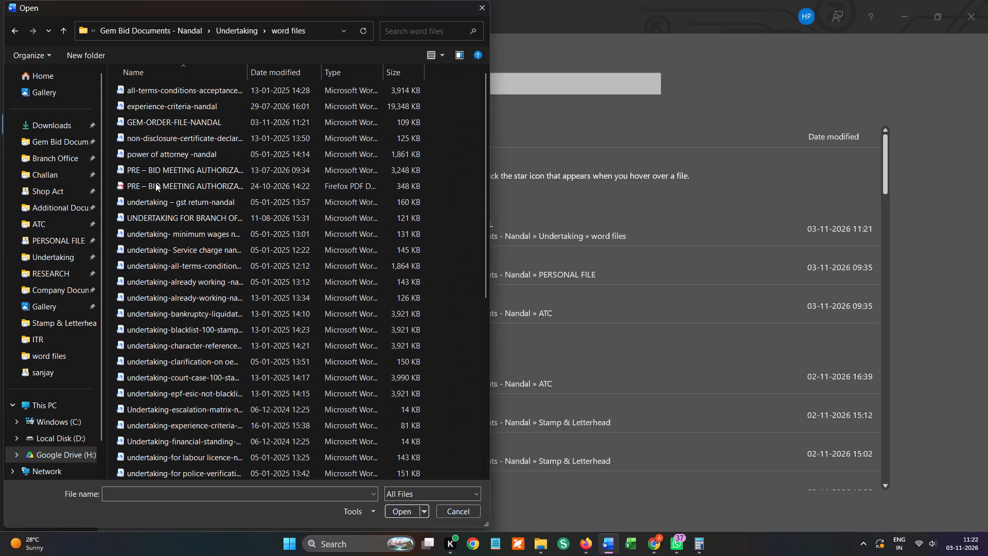
{"action": "double_click", "coordinate": [158, 124]}
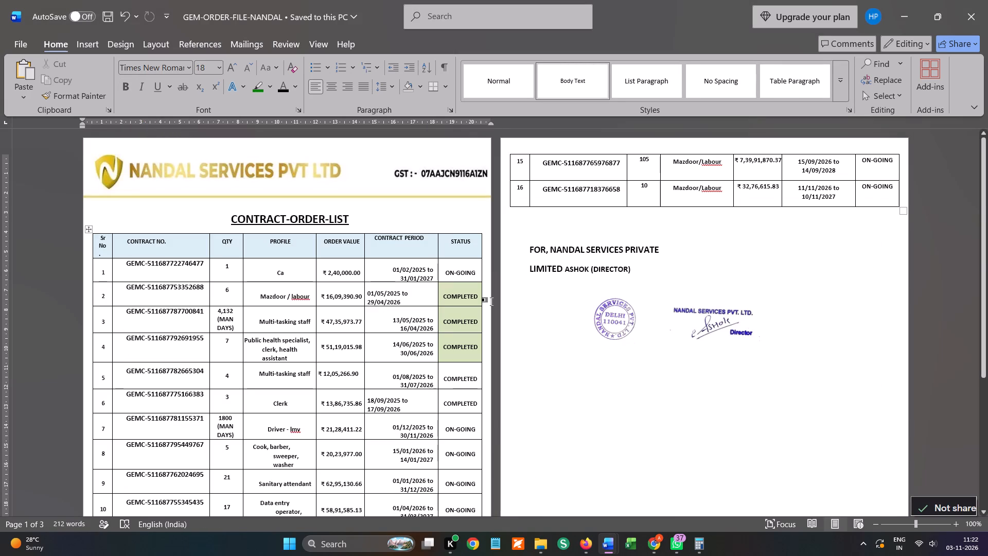
Check both pages of the reopened contract order list, including the table rows, status cell colours, signature block and footers.
{"action": "scroll", "coordinate": [580, 327], "scroll_direction": "down", "scroll_amount": 6}
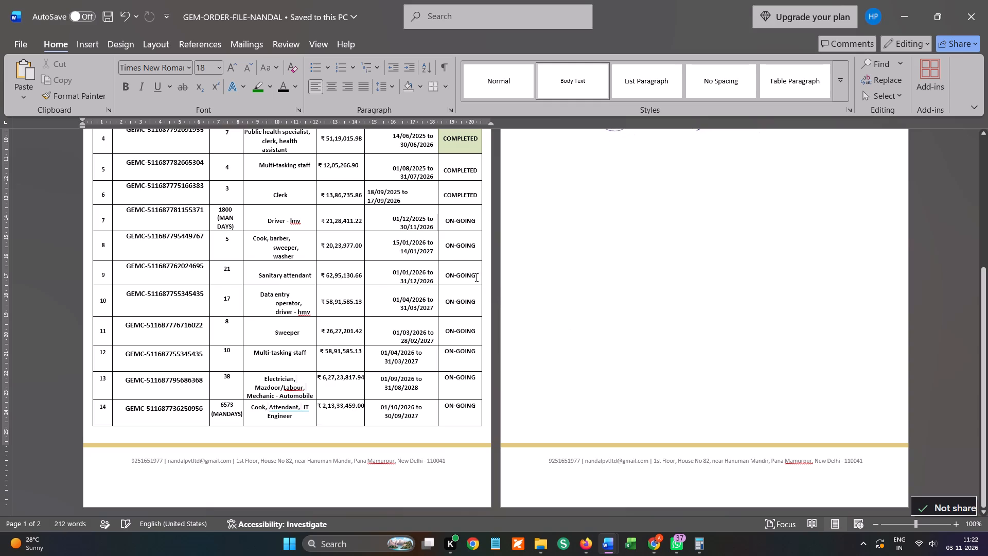
{"action": "scroll", "coordinate": [466, 257], "scroll_direction": "up", "scroll_amount": 1}
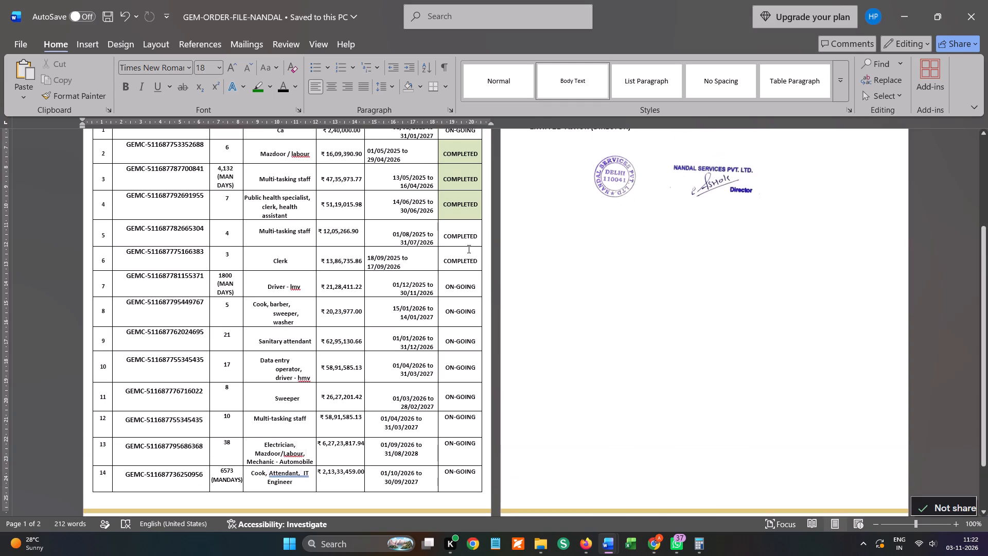
{"action": "left_click", "coordinate": [464, 209]}
{"action": "scroll", "coordinate": [480, 224], "scroll_direction": "down", "scroll_amount": 4}
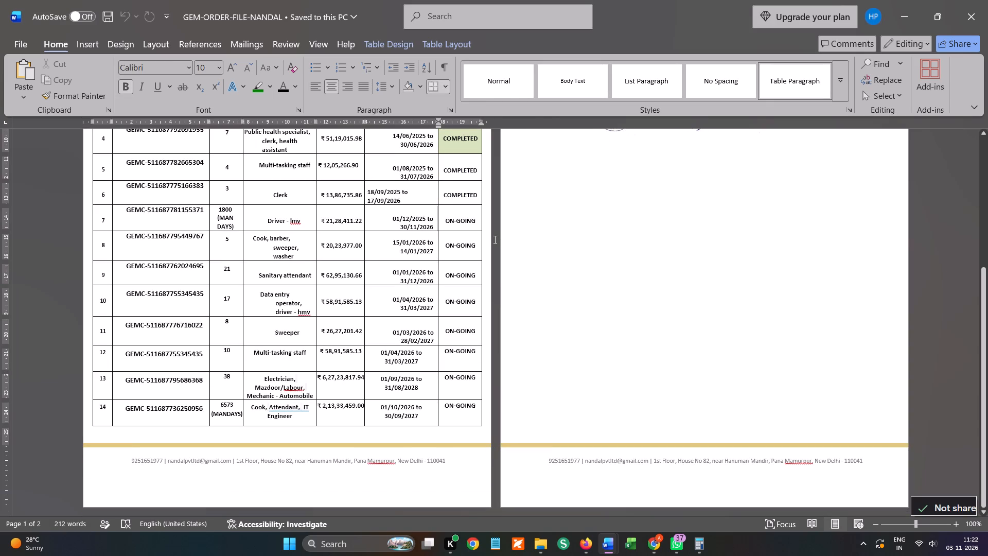
{"action": "scroll", "coordinate": [504, 240], "scroll_direction": "up", "scroll_amount": 3}
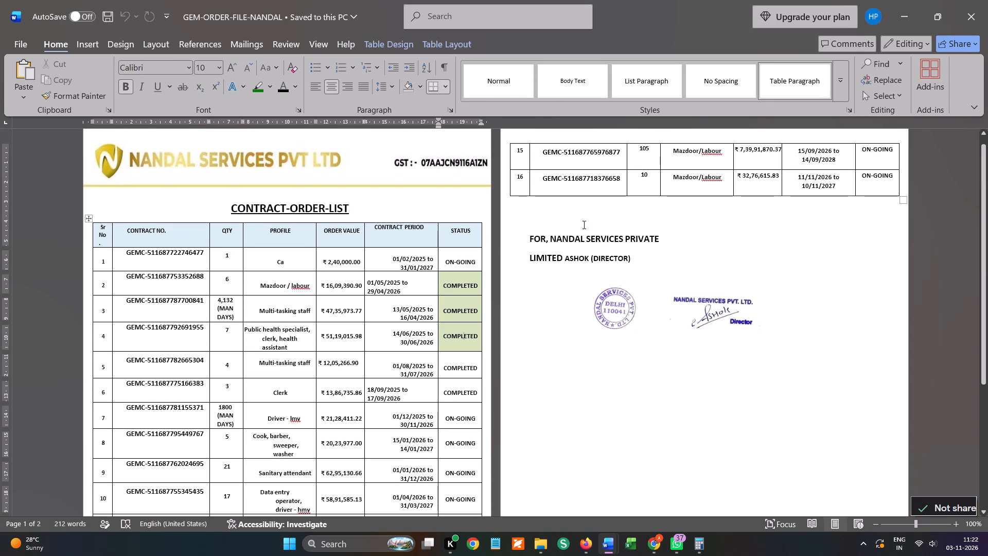
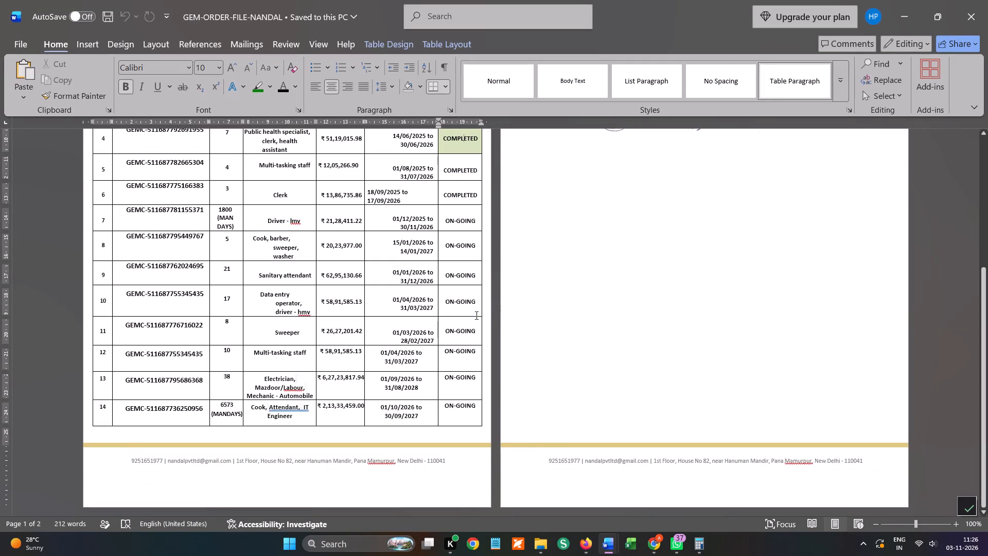
Centre-align the Contract Period dates in rows 1 to 14 of the contract order list.
{"action": "scroll", "coordinate": [395, 300], "scroll_direction": "up", "scroll_amount": 2}
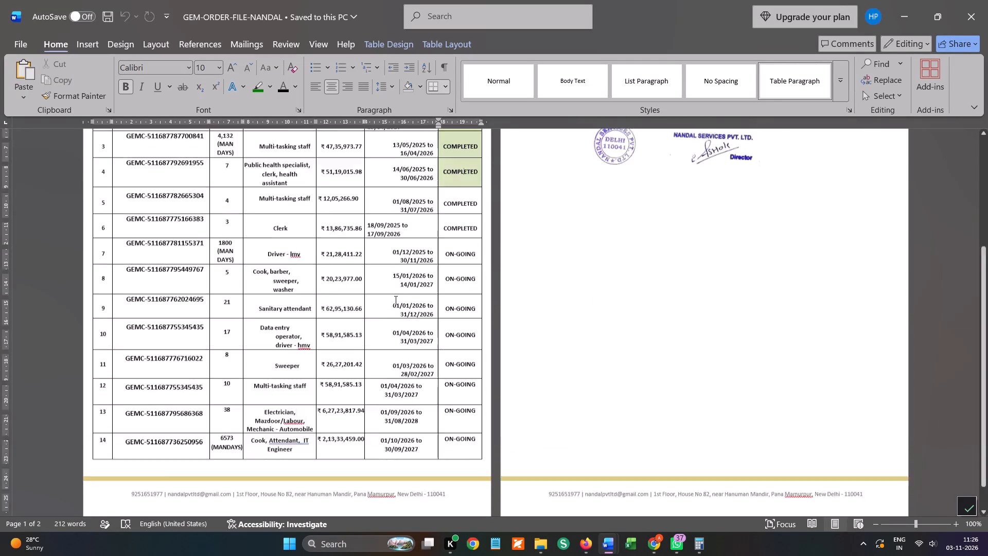
{"action": "scroll", "coordinate": [395, 300], "scroll_direction": "up", "scroll_amount": 3}
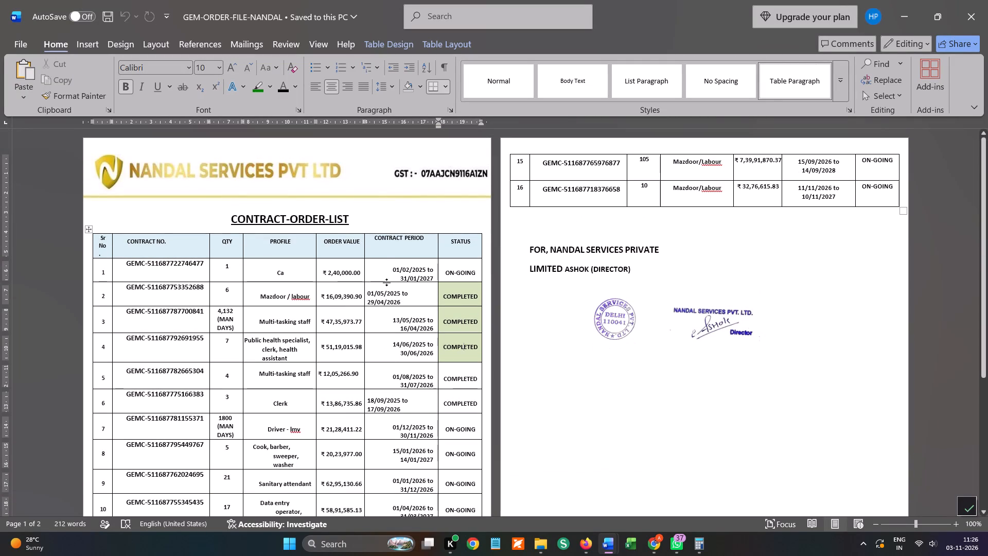
{"action": "left_click_drag", "start_coordinate": [383, 272], "coordinate": [416, 403]}
{"action": "scroll", "coordinate": [416, 403], "scroll_direction": "down", "scroll_amount": 2}
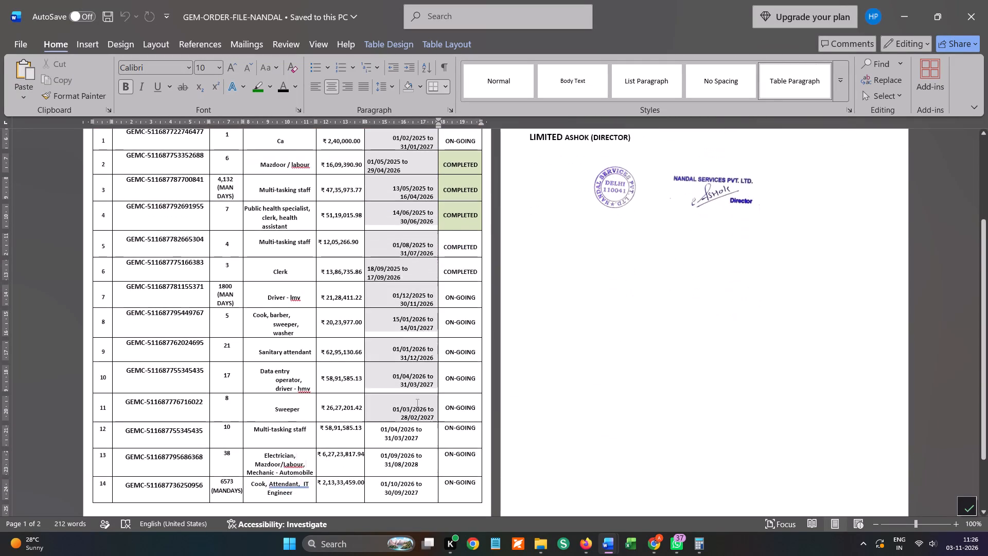
{"action": "left_click_drag", "start_coordinate": [416, 403], "coordinate": [418, 417]}
{"action": "scroll", "coordinate": [416, 403], "scroll_direction": "down", "scroll_amount": 1}
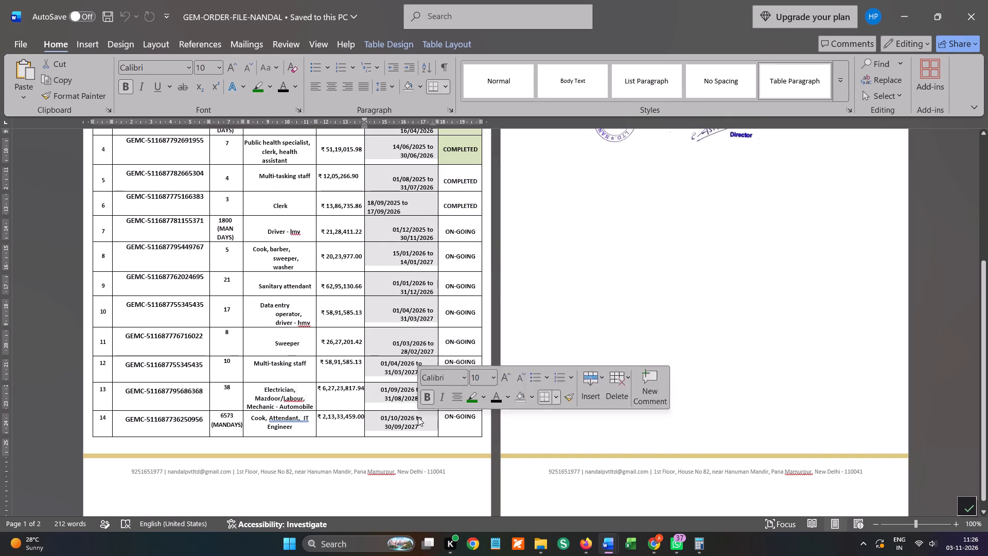
{"action": "left_click", "coordinate": [328, 88]}
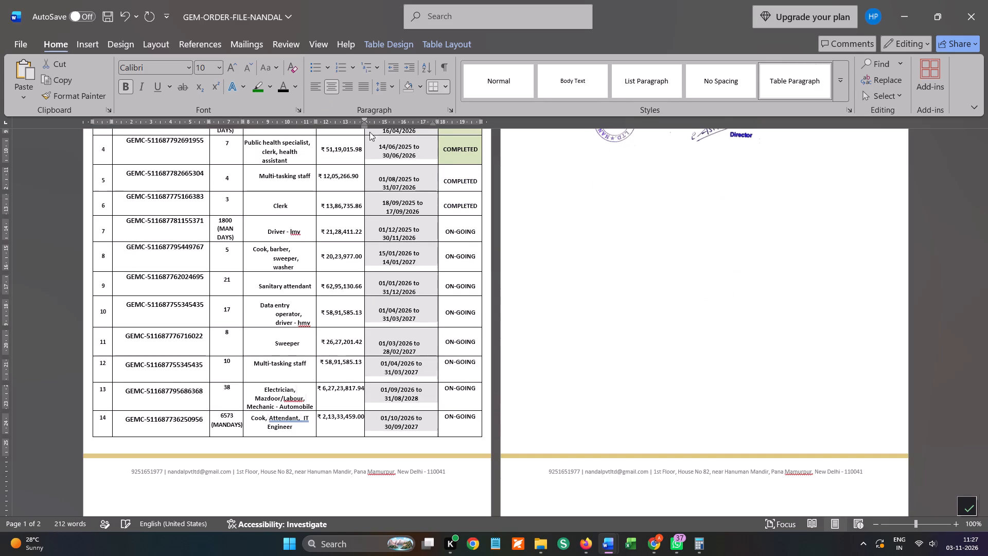
{"action": "left_click", "coordinate": [661, 319]}
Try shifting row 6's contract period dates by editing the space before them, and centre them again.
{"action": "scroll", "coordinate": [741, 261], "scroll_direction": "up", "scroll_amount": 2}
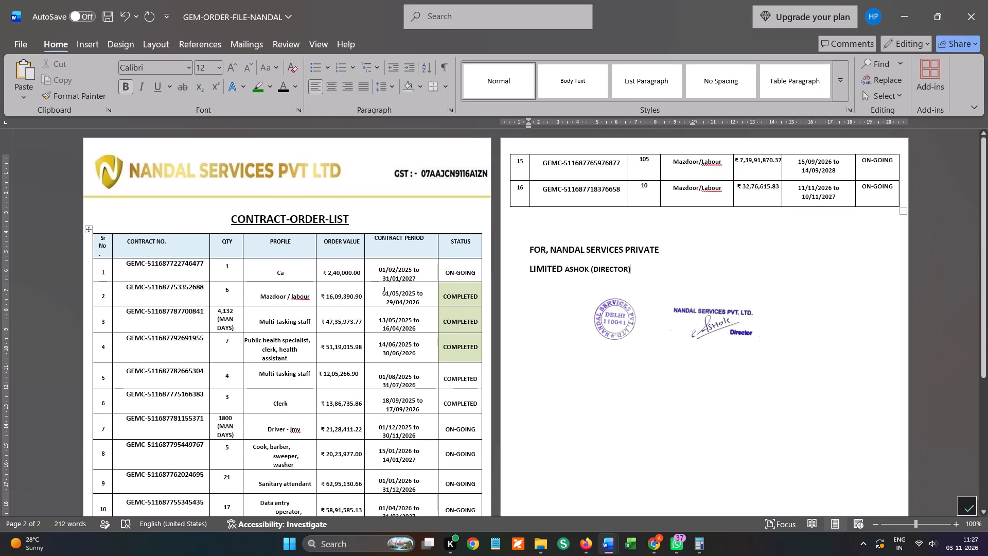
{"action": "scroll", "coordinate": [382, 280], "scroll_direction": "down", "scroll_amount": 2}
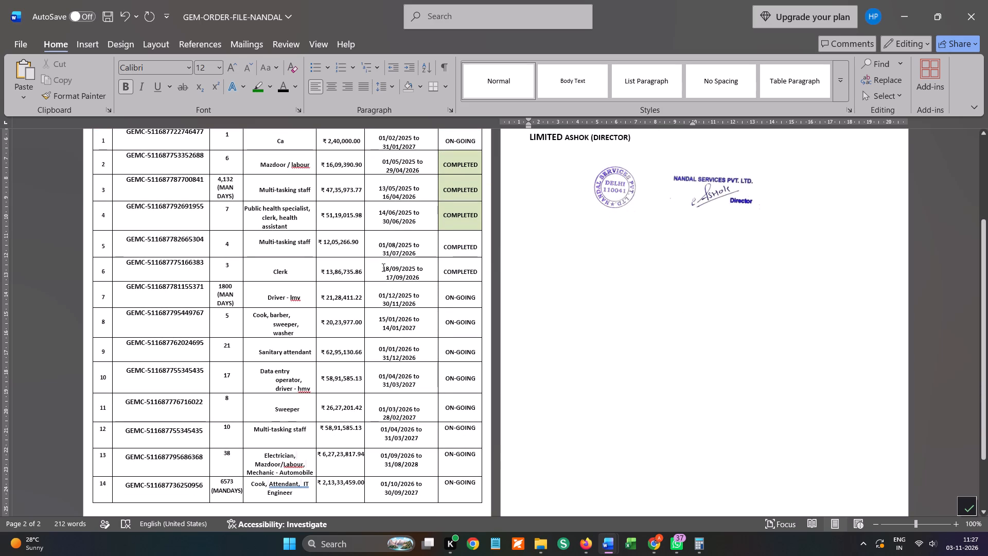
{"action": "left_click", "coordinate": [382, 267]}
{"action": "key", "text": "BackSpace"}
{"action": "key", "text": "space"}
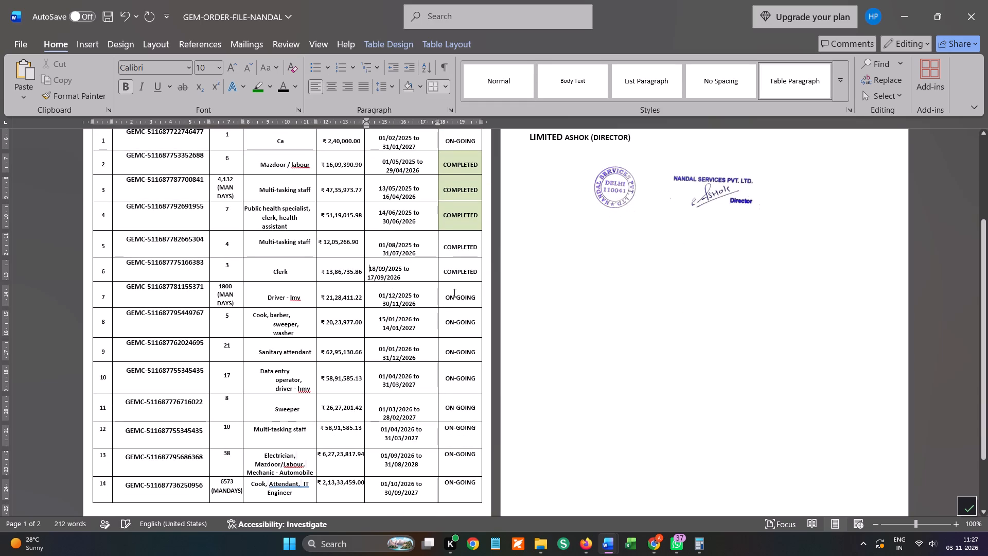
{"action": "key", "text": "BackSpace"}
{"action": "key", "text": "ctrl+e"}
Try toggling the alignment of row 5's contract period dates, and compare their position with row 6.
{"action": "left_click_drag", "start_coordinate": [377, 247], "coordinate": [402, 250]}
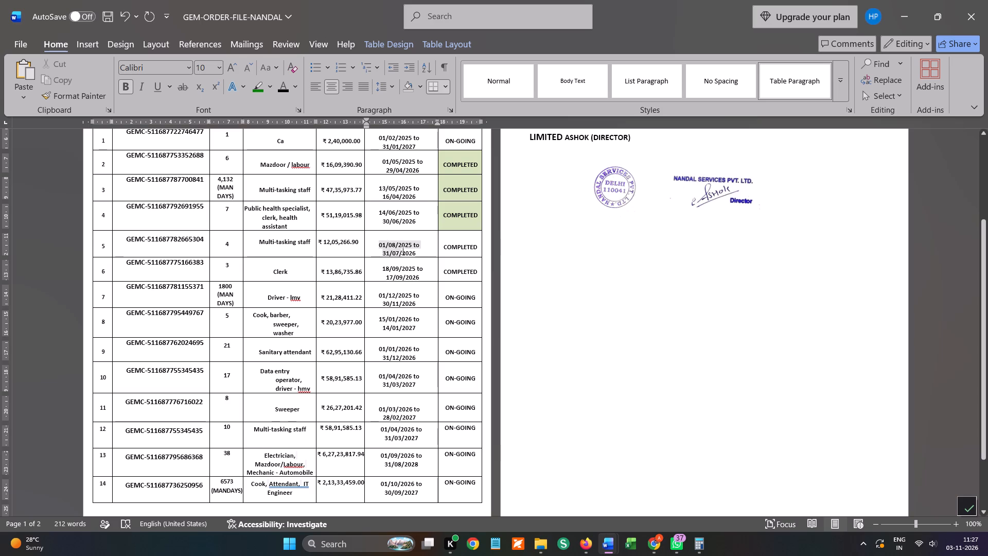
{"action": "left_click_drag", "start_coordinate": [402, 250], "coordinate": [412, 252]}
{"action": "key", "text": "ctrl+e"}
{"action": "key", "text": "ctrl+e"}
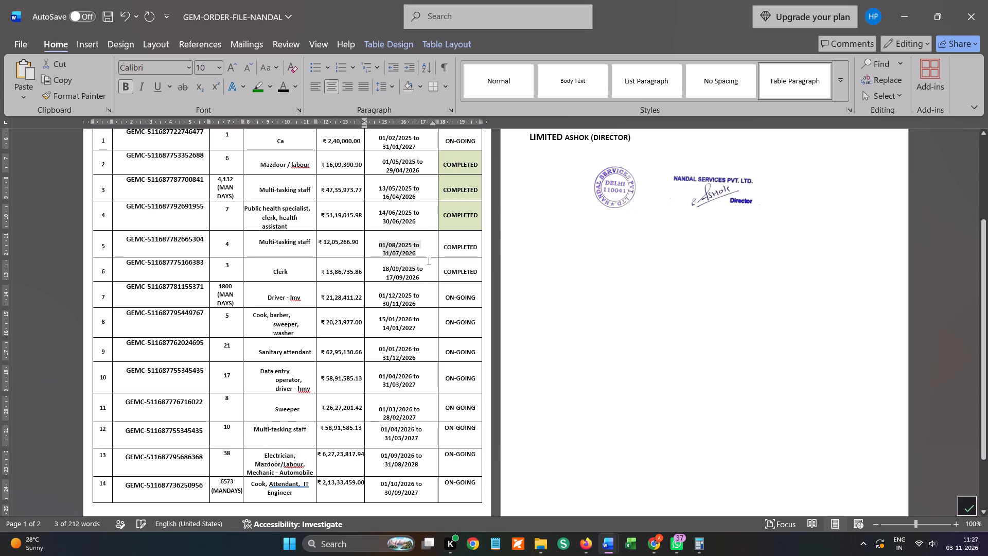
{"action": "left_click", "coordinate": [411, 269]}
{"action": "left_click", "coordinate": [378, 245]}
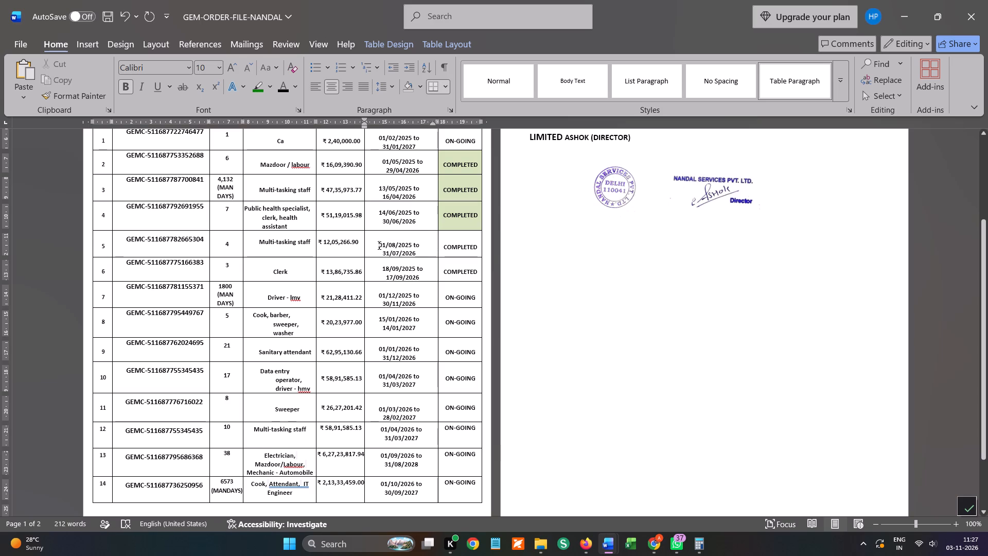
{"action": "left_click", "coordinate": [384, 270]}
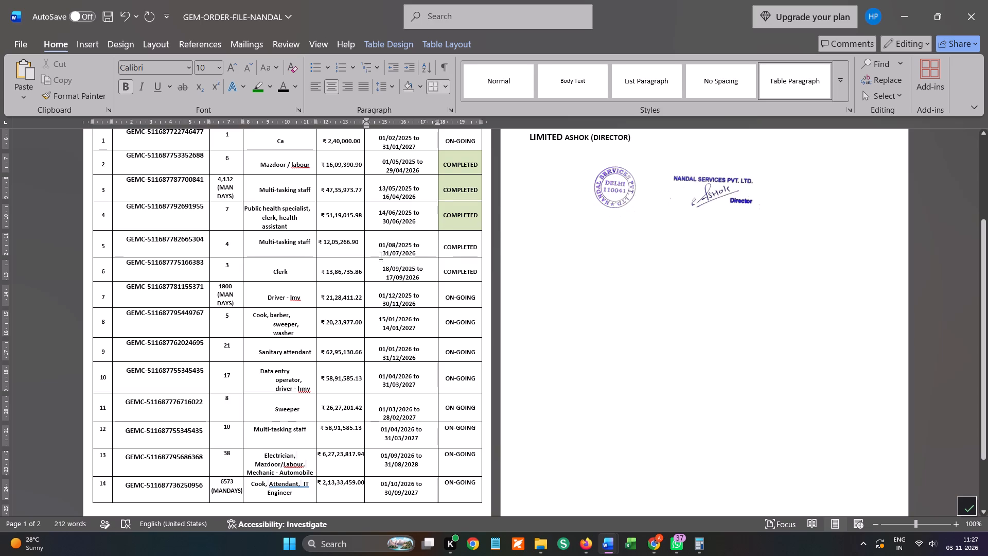
Nudge the contract period start dates with leading spaces, two in row 5 and one in row 4.
{"action": "left_click", "coordinate": [377, 247]}
{"action": "key", "text": "space"}
{"action": "key", "text": "space"}
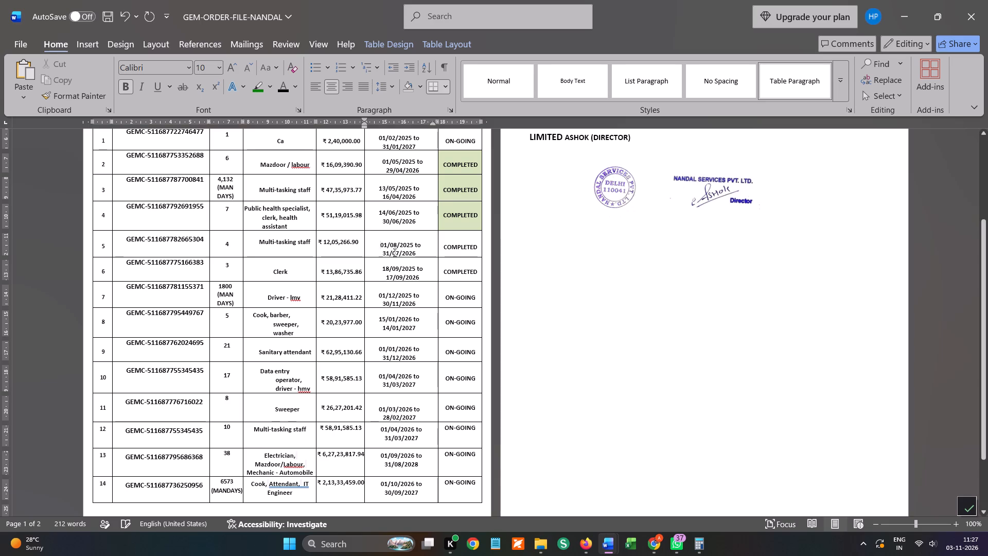
{"action": "left_click", "coordinate": [377, 215]}
{"action": "key", "text": "space"}
{"action": "key", "text": "space"}
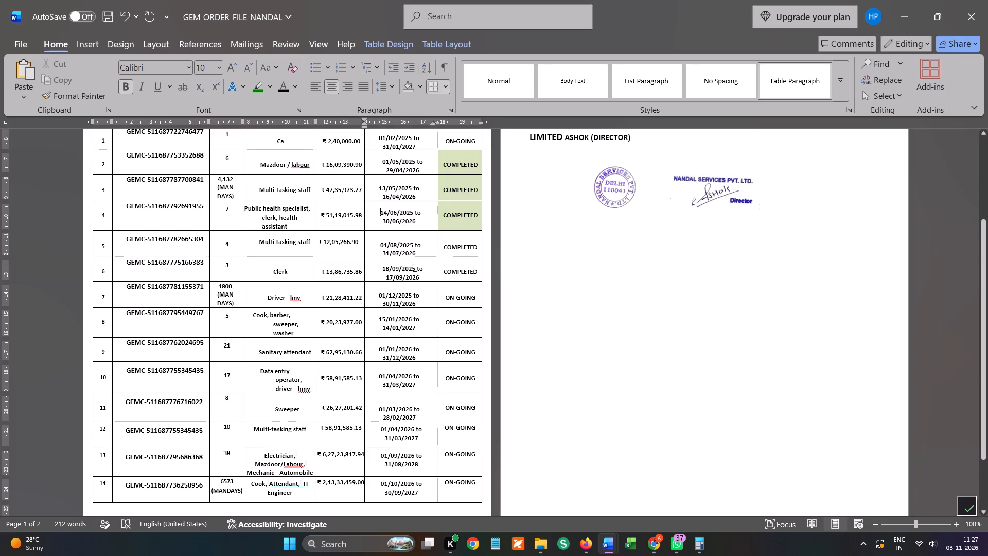
{"action": "scroll", "coordinate": [414, 315], "scroll_direction": "down", "scroll_amount": 2}
{"action": "scroll", "coordinate": [411, 324], "scroll_direction": "up", "scroll_amount": 5}
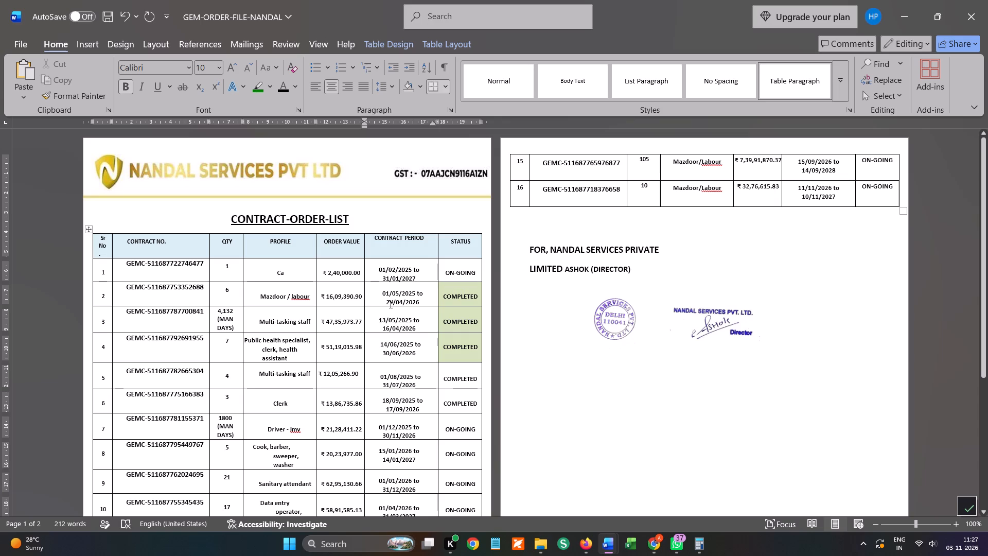
{"action": "key", "text": "BackSpace"}
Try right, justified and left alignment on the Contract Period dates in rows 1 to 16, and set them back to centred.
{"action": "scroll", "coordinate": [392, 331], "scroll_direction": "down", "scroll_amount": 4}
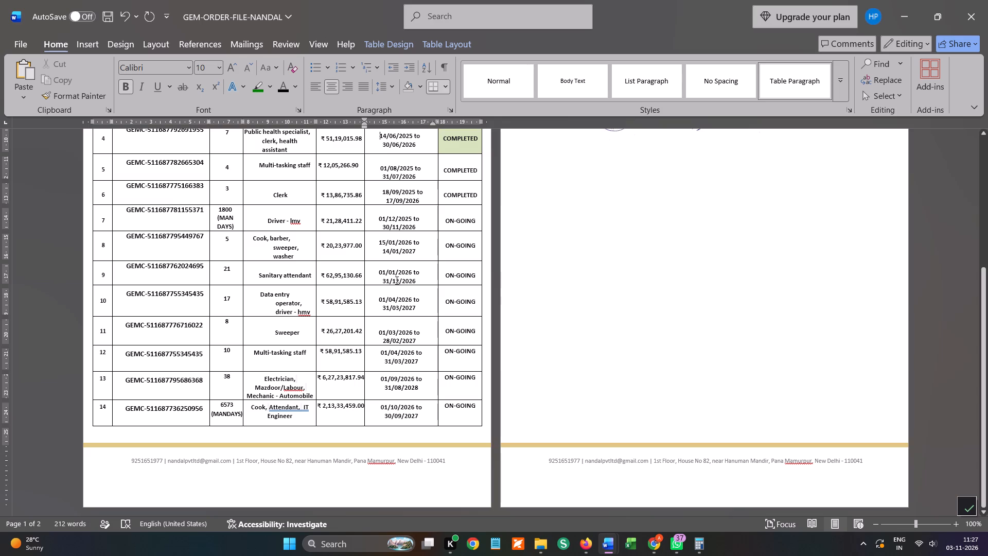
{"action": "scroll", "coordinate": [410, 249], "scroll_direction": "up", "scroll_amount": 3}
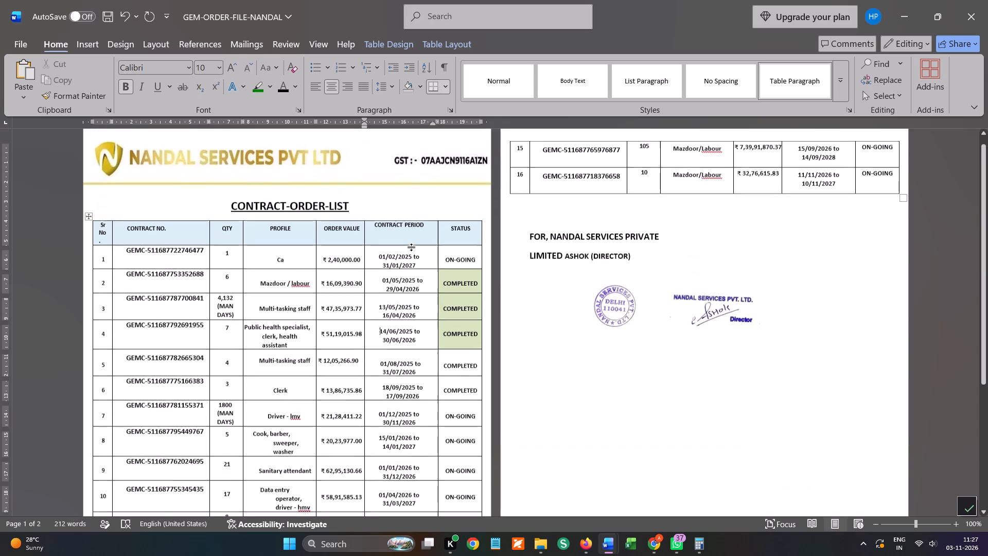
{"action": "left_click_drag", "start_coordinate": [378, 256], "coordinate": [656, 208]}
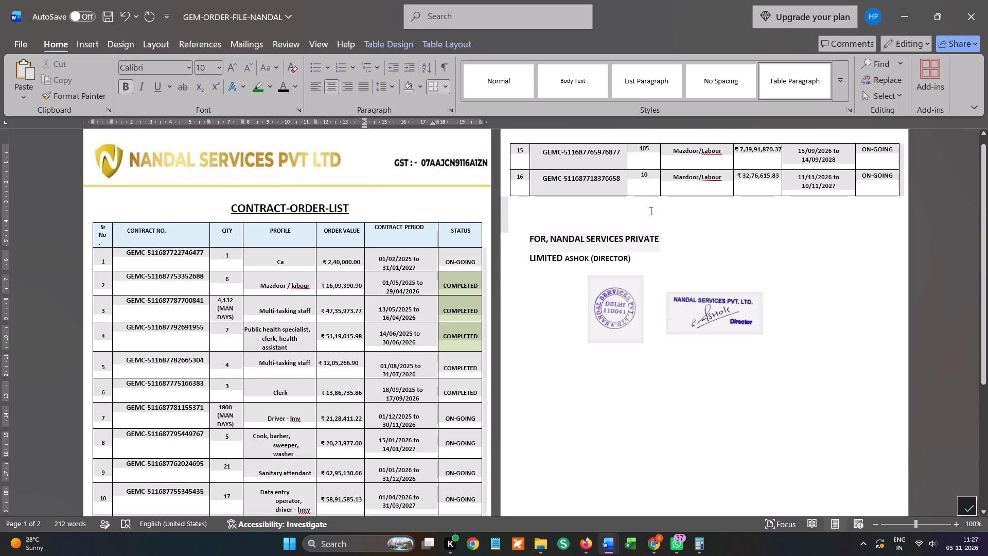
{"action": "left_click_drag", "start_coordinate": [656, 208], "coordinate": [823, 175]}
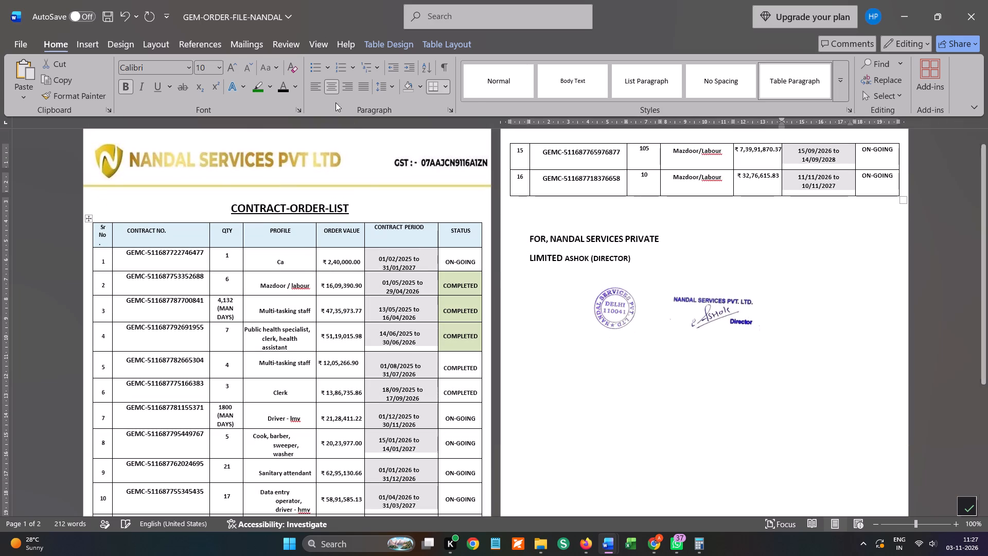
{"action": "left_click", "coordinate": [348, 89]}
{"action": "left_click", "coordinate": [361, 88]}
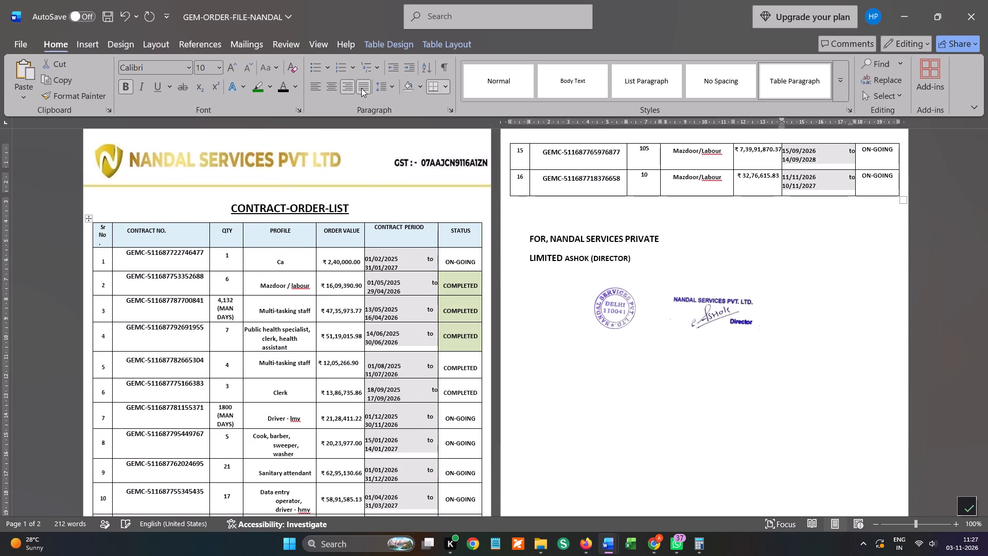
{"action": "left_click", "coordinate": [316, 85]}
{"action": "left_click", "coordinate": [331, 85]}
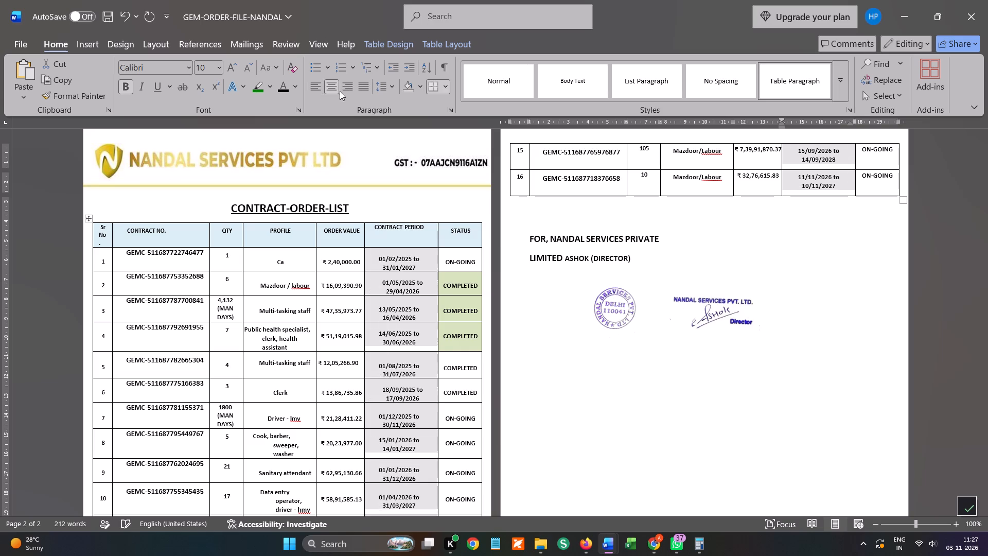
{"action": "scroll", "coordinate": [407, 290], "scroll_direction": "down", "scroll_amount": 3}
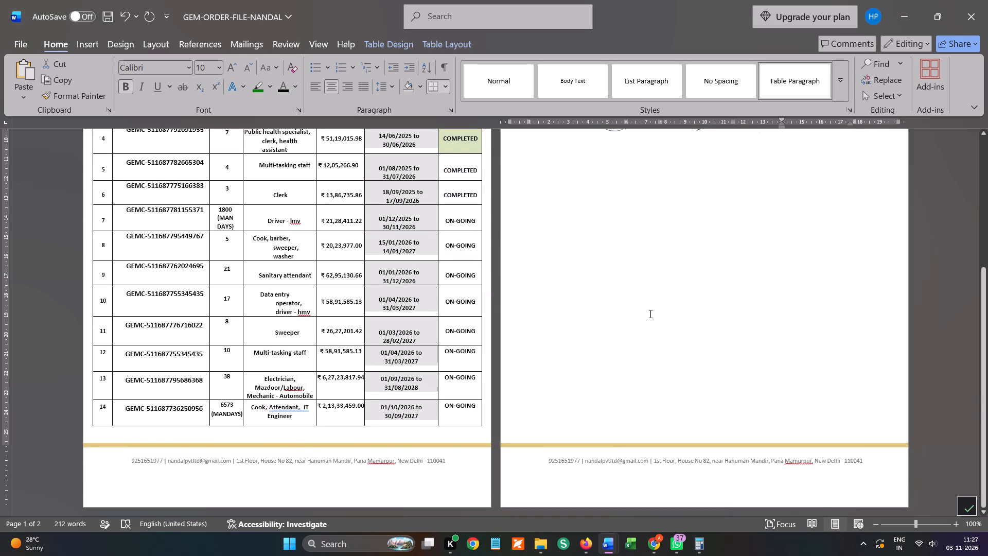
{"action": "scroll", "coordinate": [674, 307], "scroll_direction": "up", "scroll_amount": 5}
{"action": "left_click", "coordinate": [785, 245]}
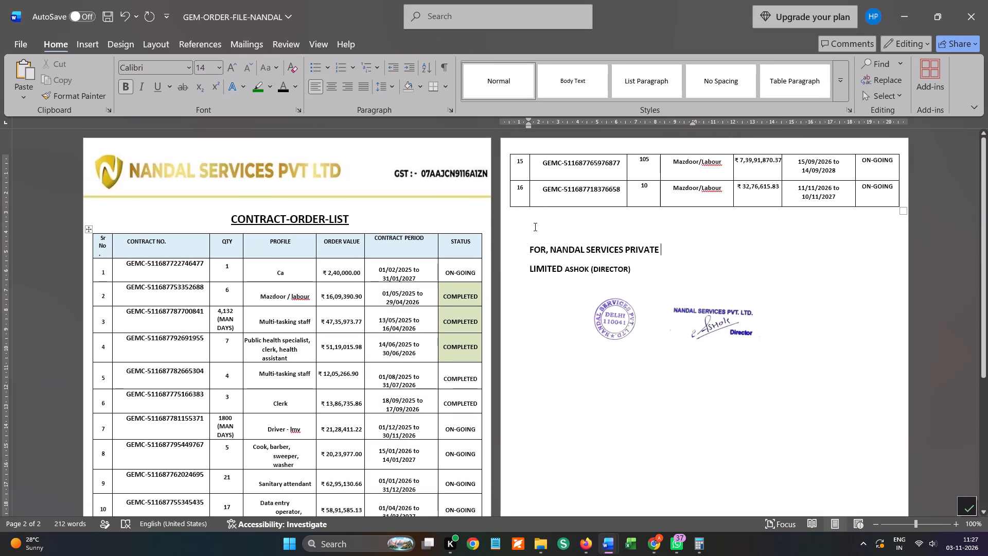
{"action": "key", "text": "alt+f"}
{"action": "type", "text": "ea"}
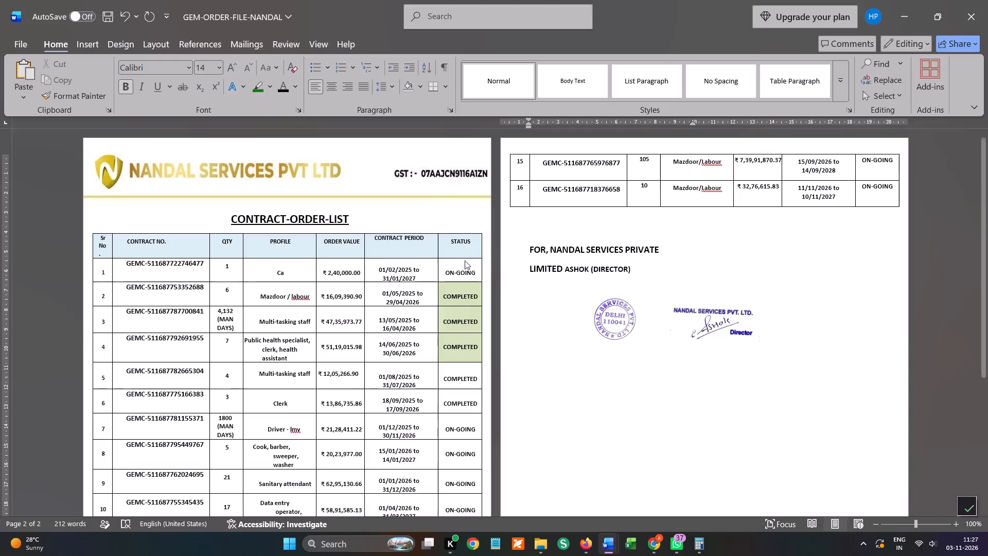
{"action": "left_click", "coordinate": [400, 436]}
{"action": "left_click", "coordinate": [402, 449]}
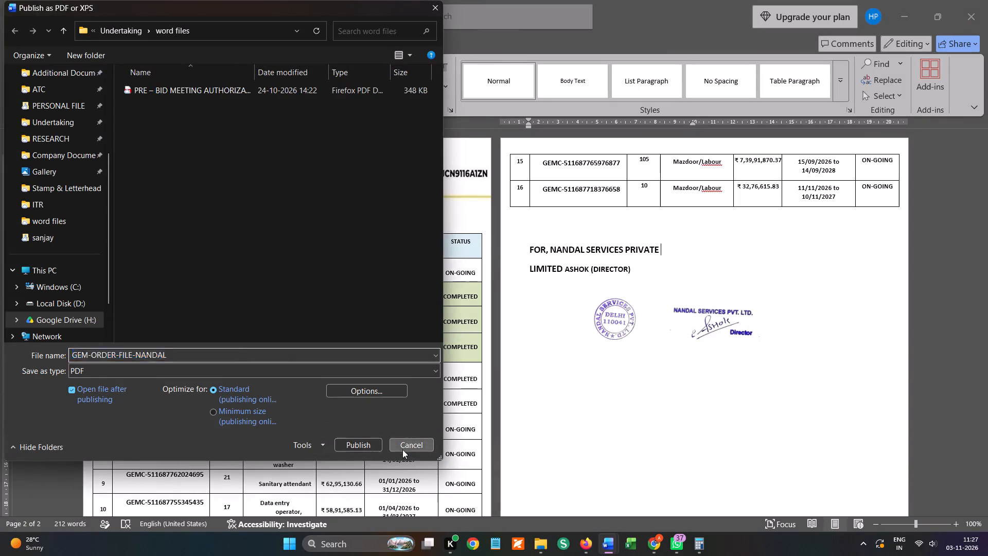
Save the document in Word Document format over the existing GEM-ORDER-FILE-NANDAL in the word files folder.
{"action": "left_click", "coordinate": [23, 44]}
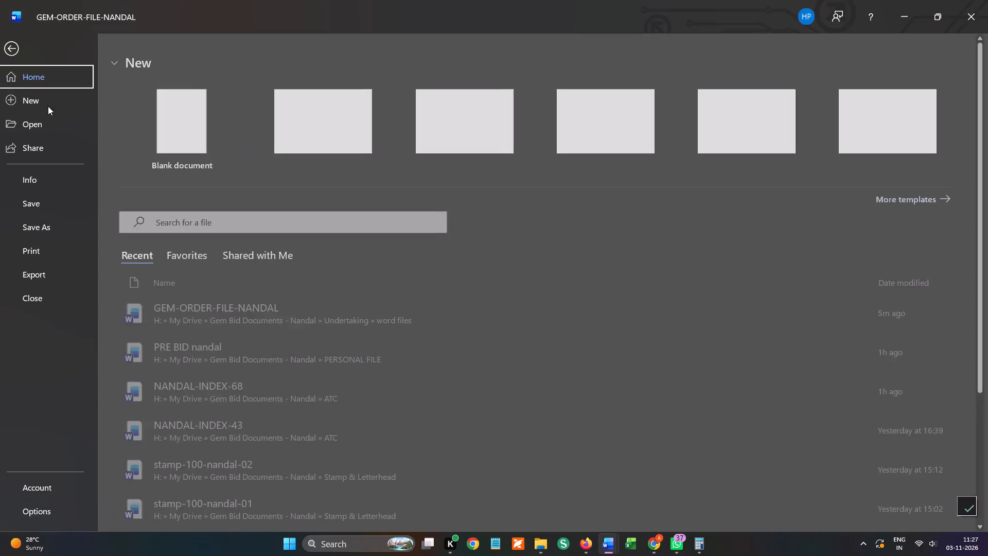
{"action": "left_click", "coordinate": [41, 123]}
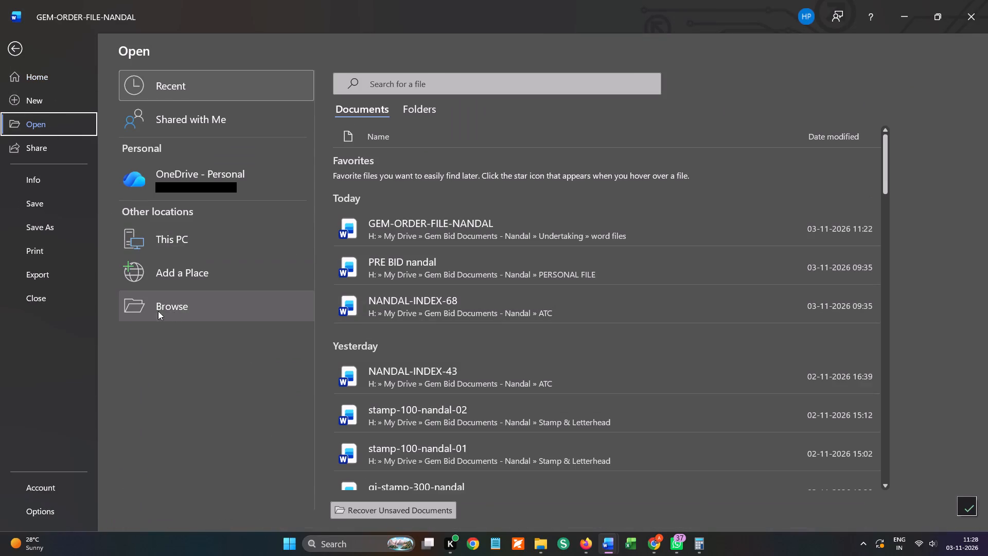
{"action": "left_click", "coordinate": [37, 276]}
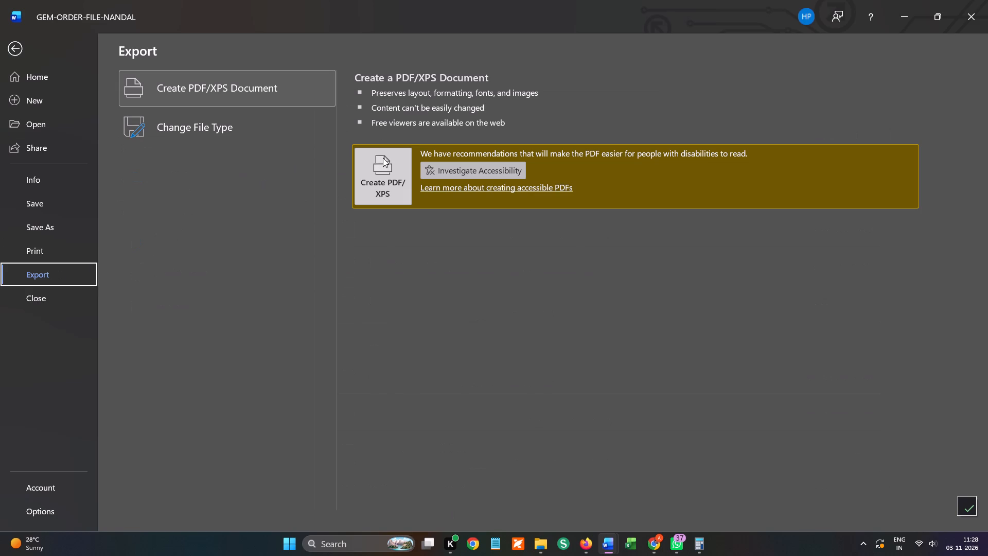
{"action": "left_click", "coordinate": [199, 133]}
{"action": "left_click", "coordinate": [436, 109]}
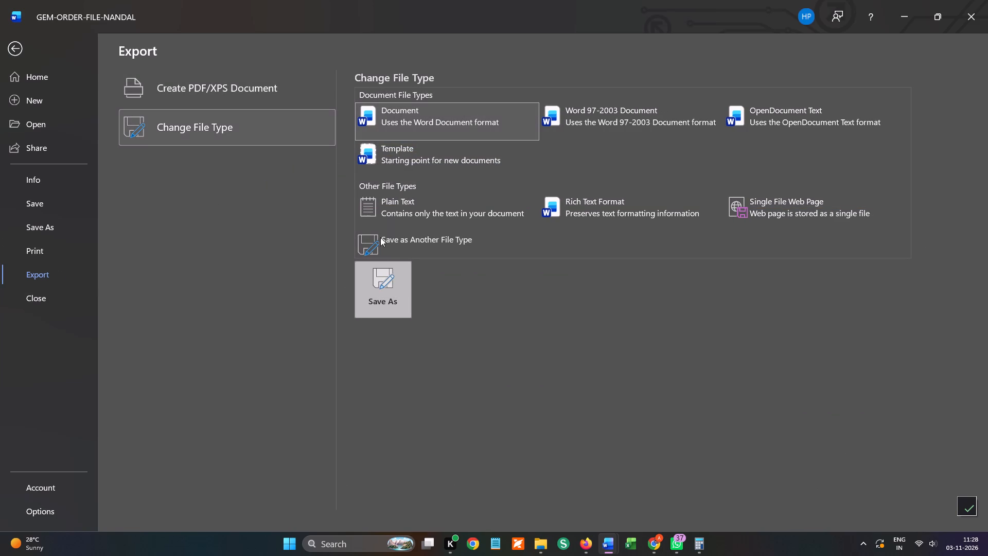
{"action": "left_click", "coordinate": [378, 286]}
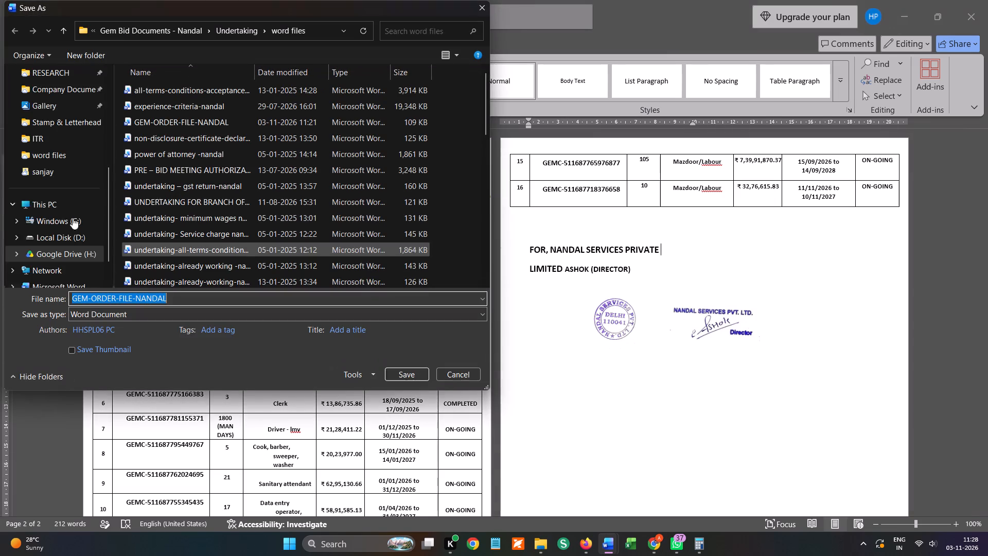
{"action": "scroll", "coordinate": [68, 201], "scroll_direction": "up", "scroll_amount": 10}
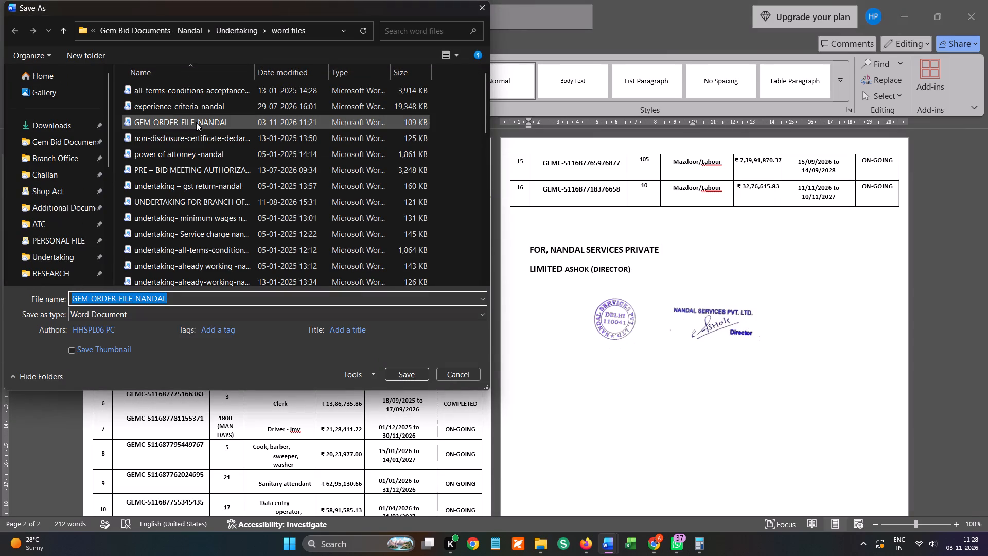
{"action": "left_click", "coordinate": [196, 122]}
{"action": "left_click", "coordinate": [224, 123]}
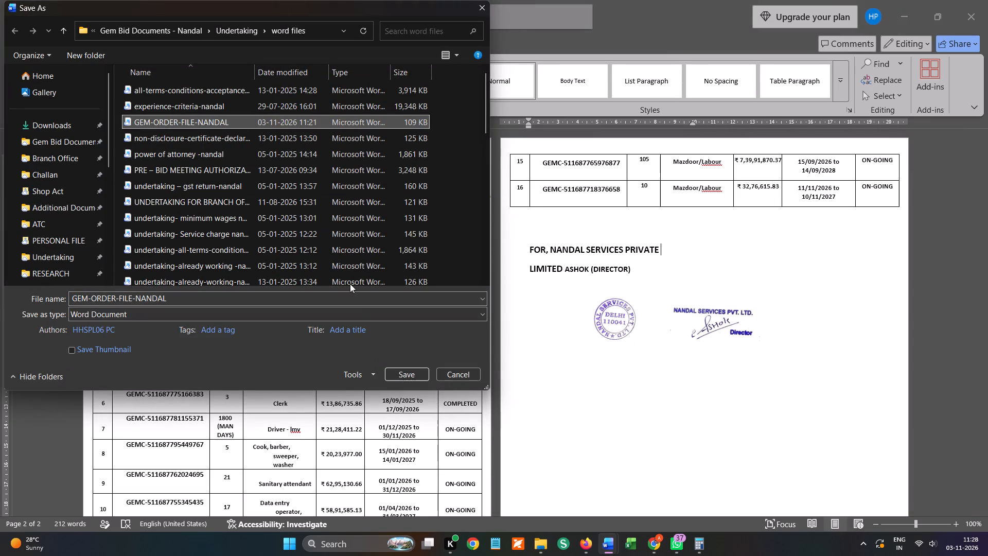
{"action": "left_click", "coordinate": [405, 371]}
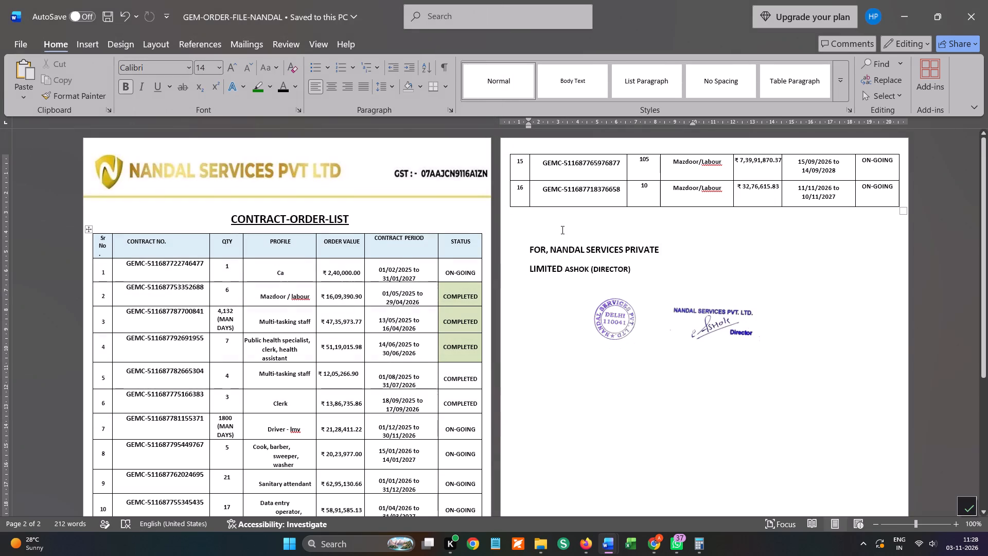